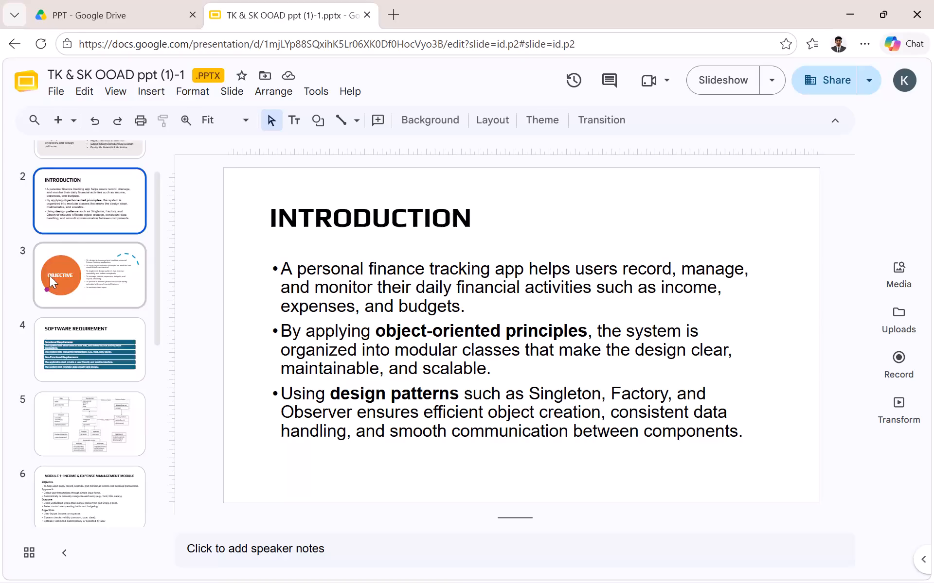
Look through the OOAD presentation's slides, examining the Software Requirement slide and the class diagram on slide 5.
scroll(50, 275, "up", 9)
scroll(31, 250, "down", 8)
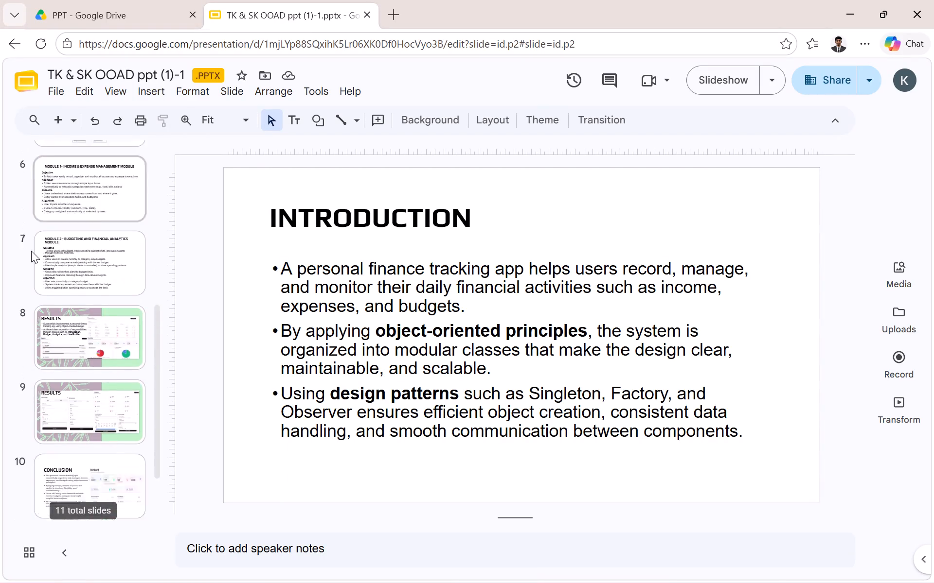
scroll(32, 249, "down", 6)
scroll(32, 246, "up", 11)
scroll(21, 240, "down", 3)
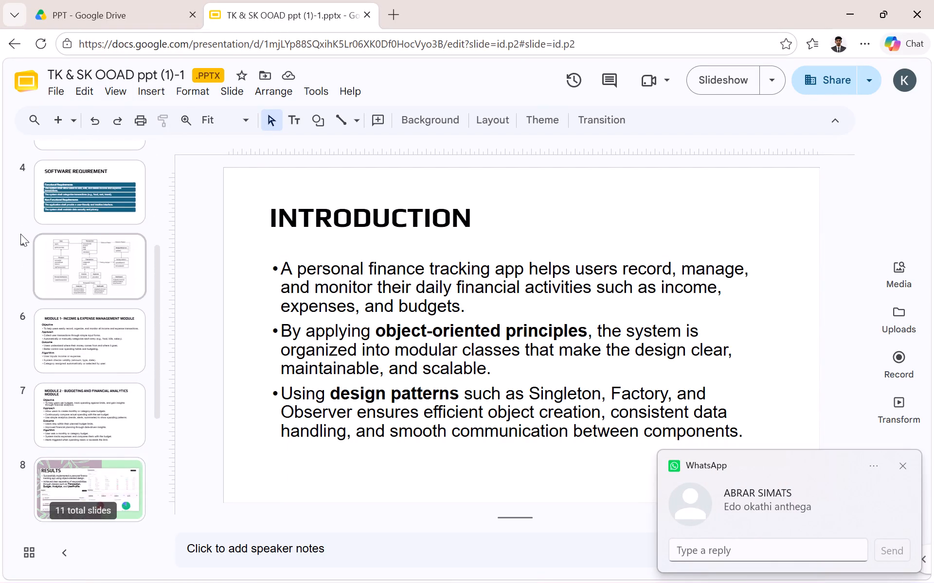
scroll(20, 233, "up", 3)
scroll(20, 233, "down", 2)
left_click(57, 250)
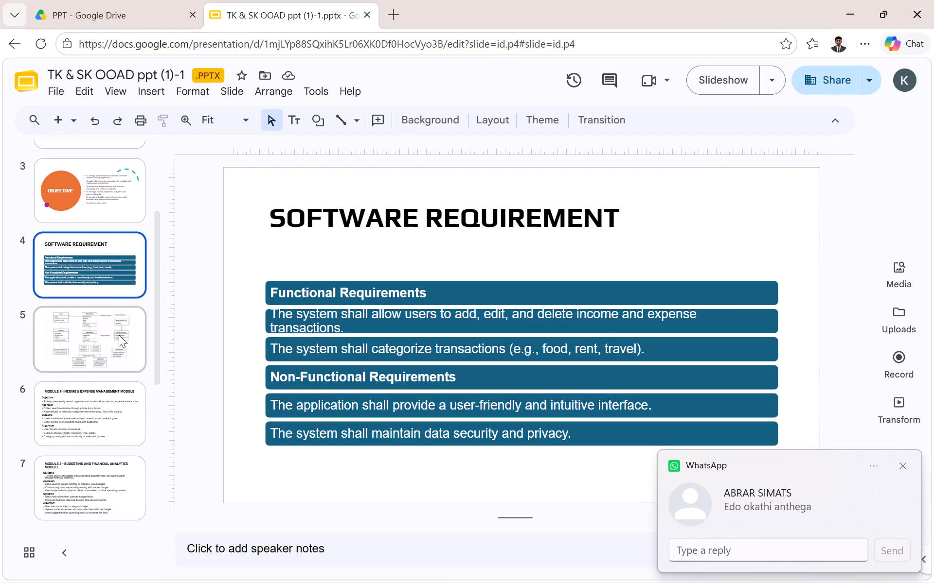
left_click(112, 346)
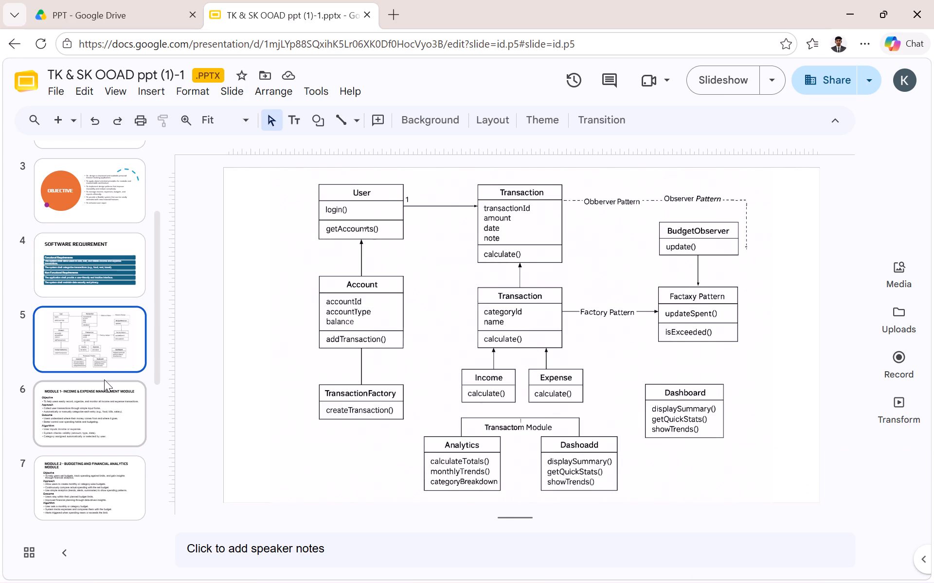
scroll(485, 85, "up", 4)
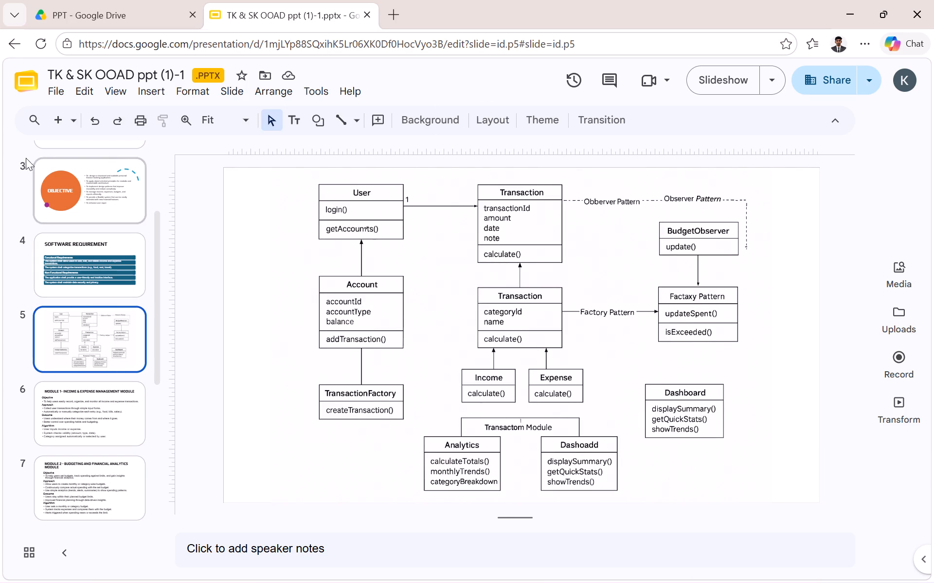
scroll(27, 151, "up", 1)
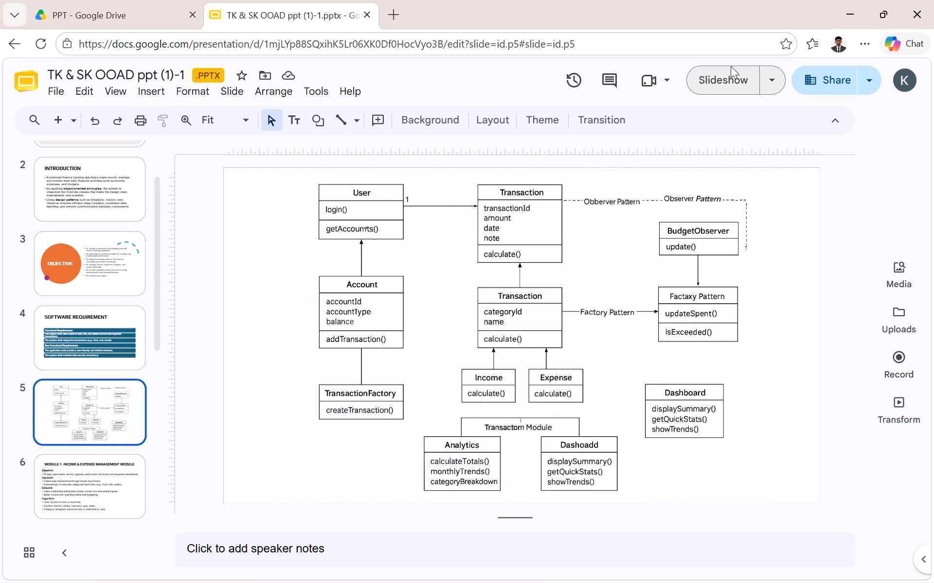
left_click(826, 127)
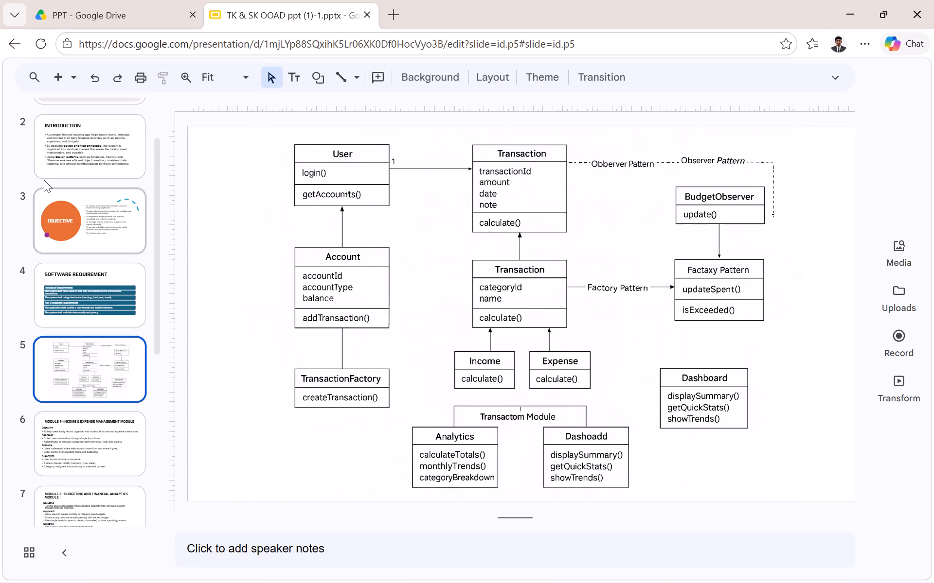
left_click(837, 84)
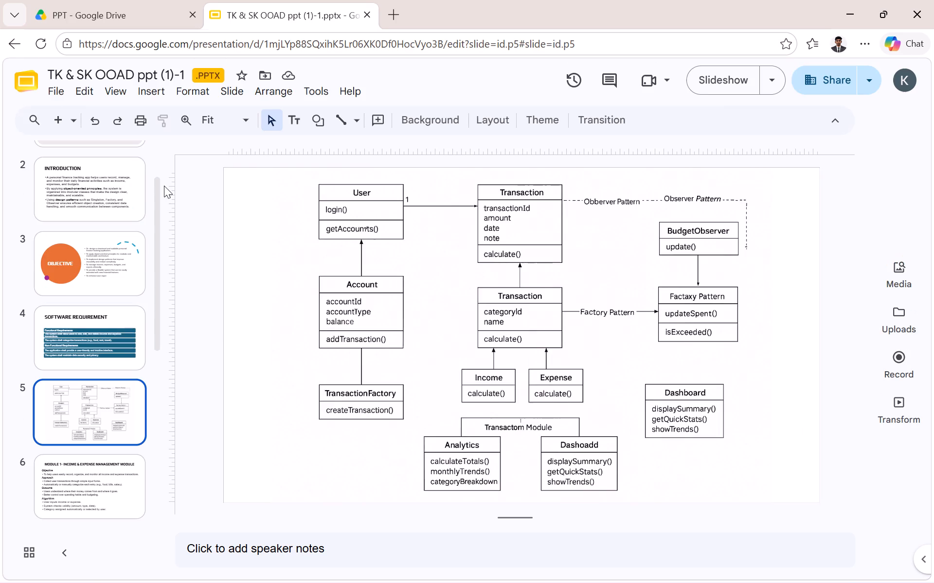
Download the presentation as a Microsoft PowerPoint (.pptx) file.
left_click(54, 90)
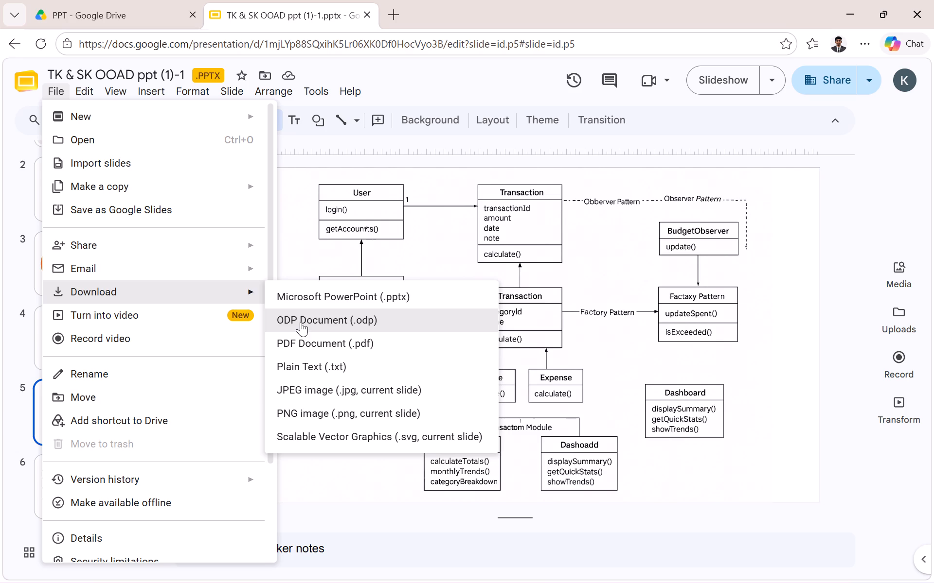
left_click(297, 301)
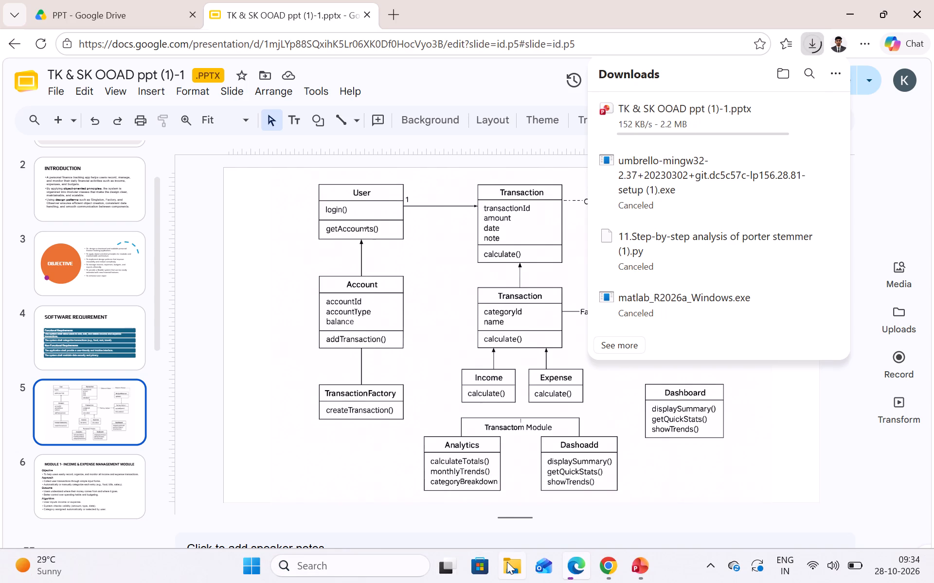
Switch to File Explorer and open the downloaded TK & SK OOAD ppt (1)-1 presentation from the Downloads folder.
left_click(507, 562)
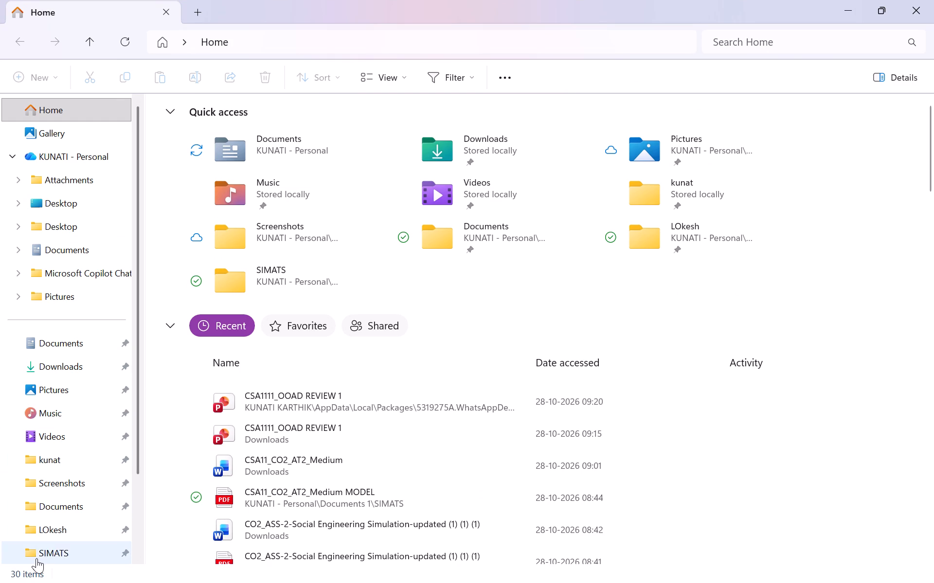
left_click(55, 354)
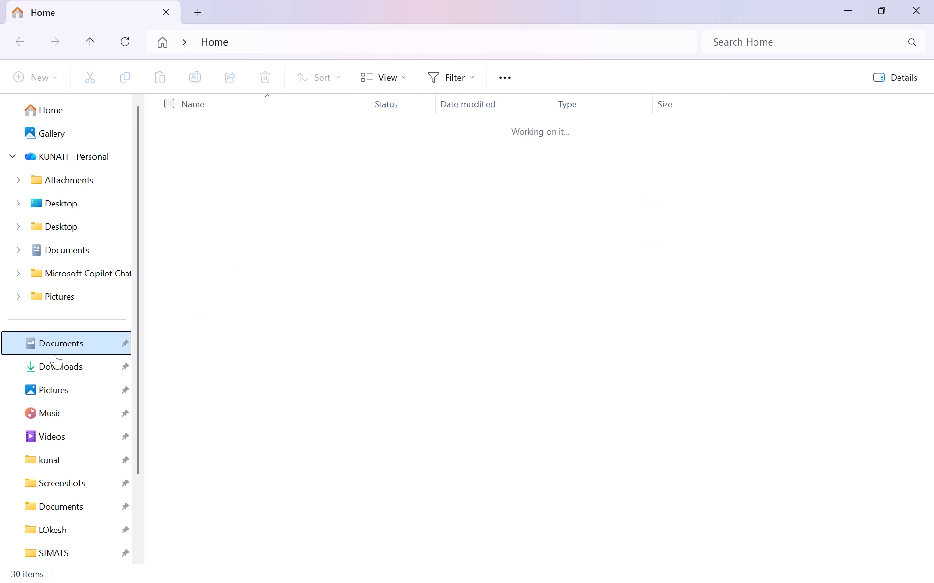
left_click(108, 366)
scroll(407, 236, "down", 1)
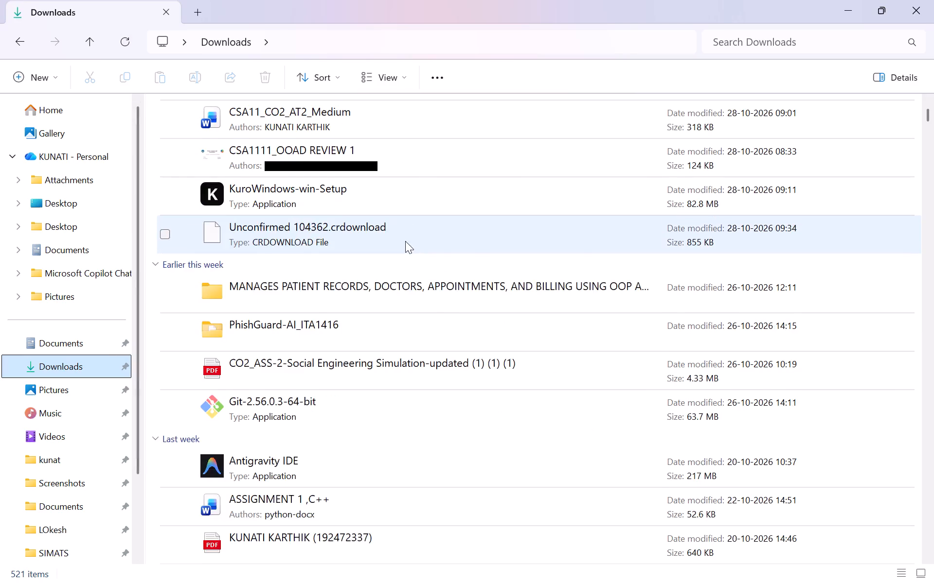
scroll(398, 252, "down", 1)
scroll(365, 239, "up", 3)
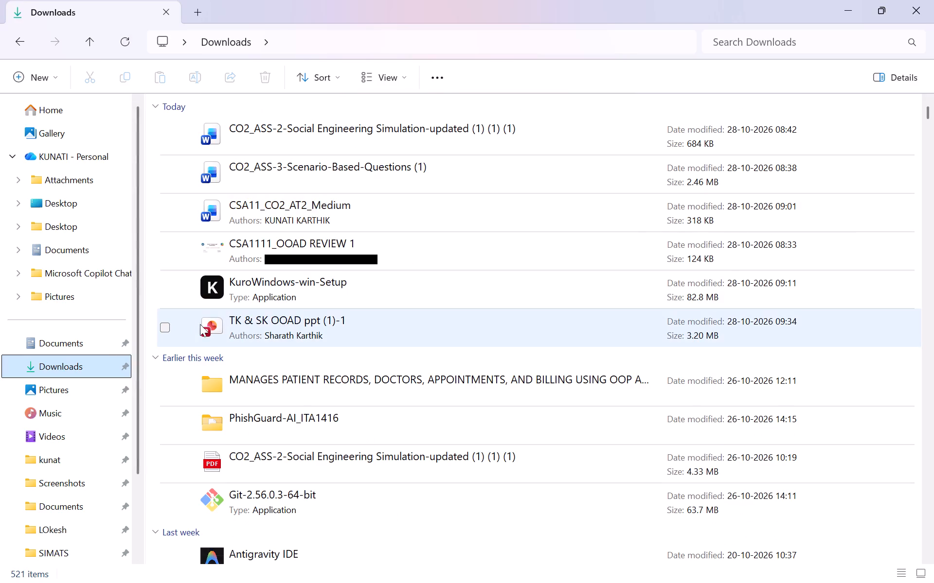
left_click(233, 325)
left_click(235, 326)
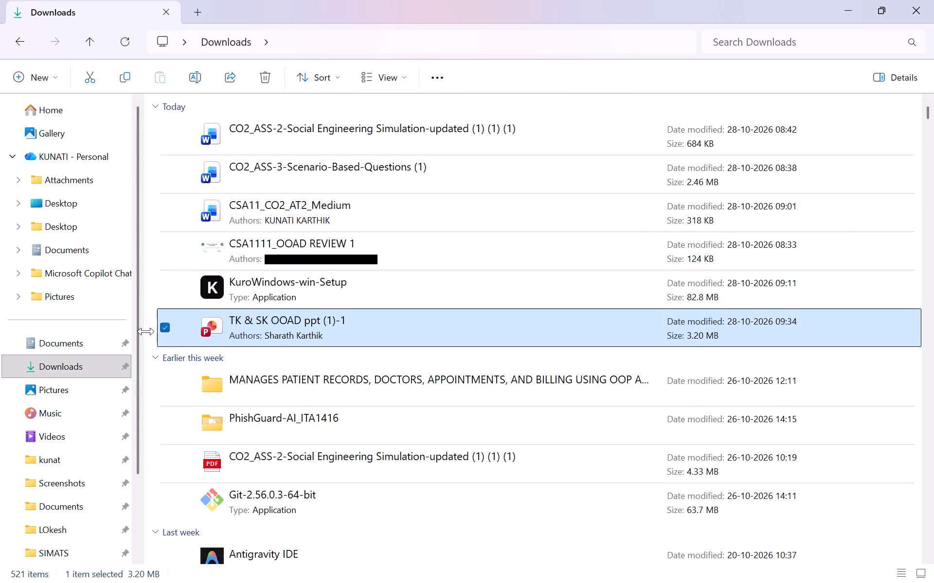
Browse the Documents folder and the recent files in Home for the OOAD review presentation.
left_click(79, 348)
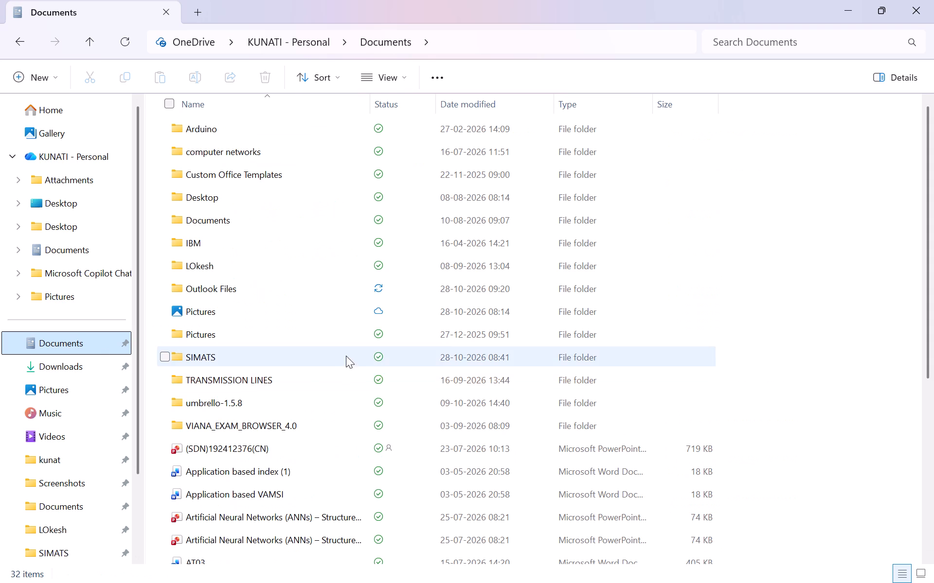
scroll(313, 369, "down", 2)
left_click(66, 103)
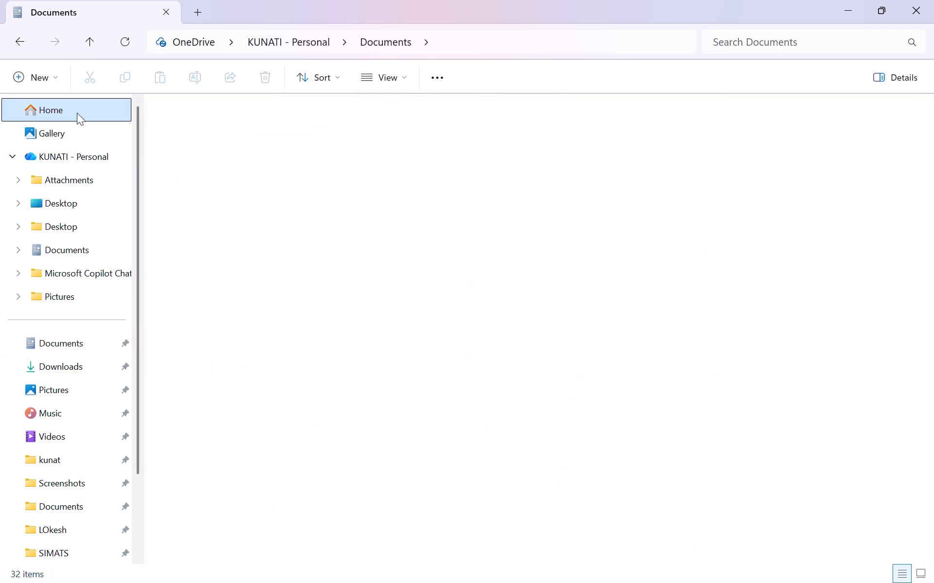
scroll(303, 302, "down", 2)
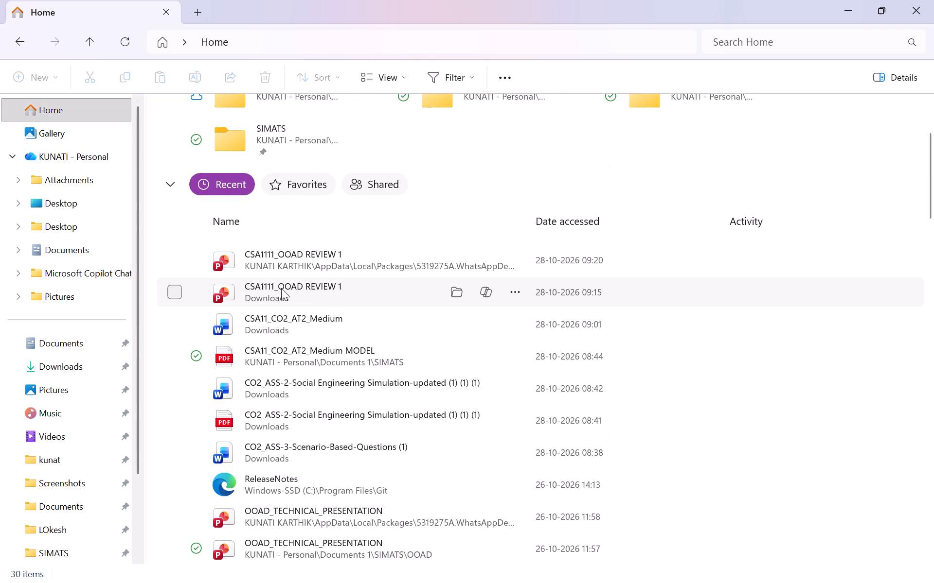
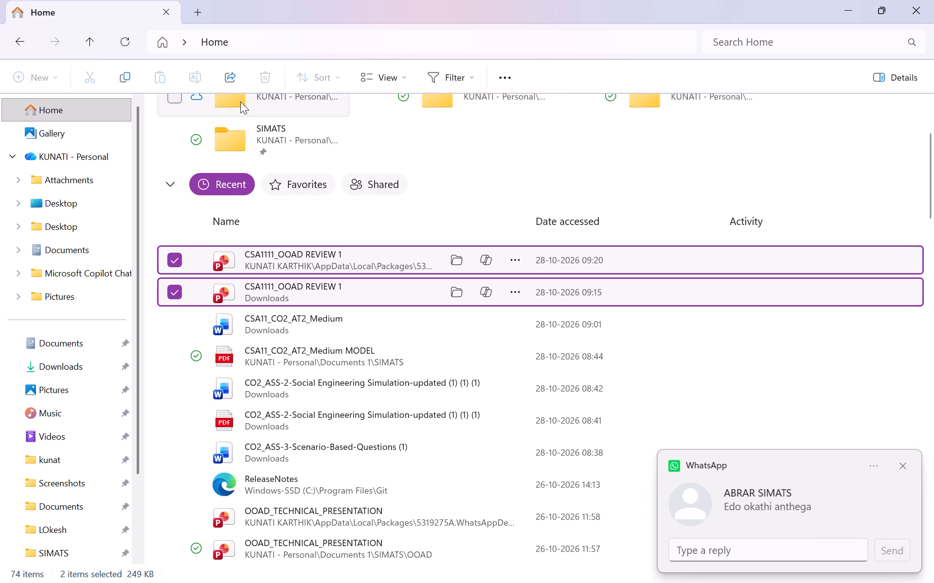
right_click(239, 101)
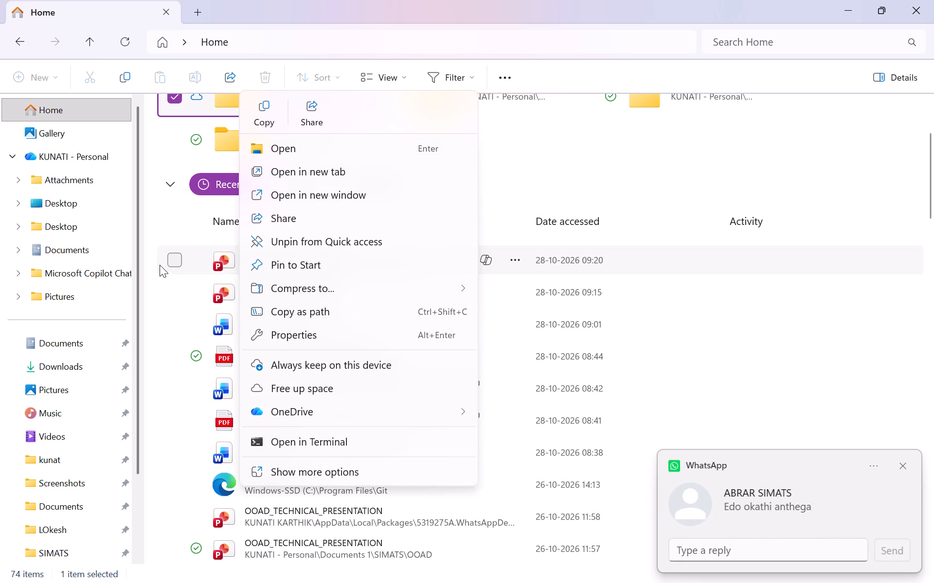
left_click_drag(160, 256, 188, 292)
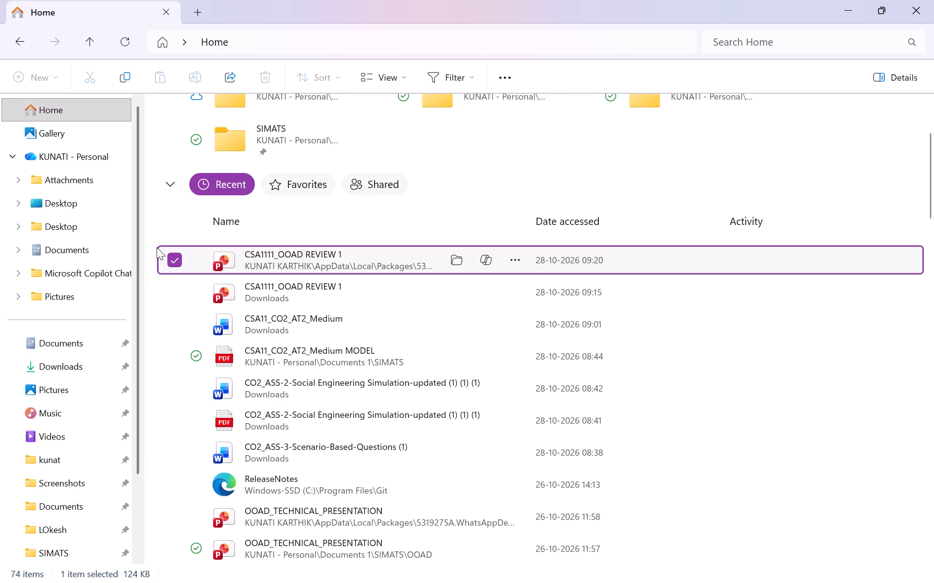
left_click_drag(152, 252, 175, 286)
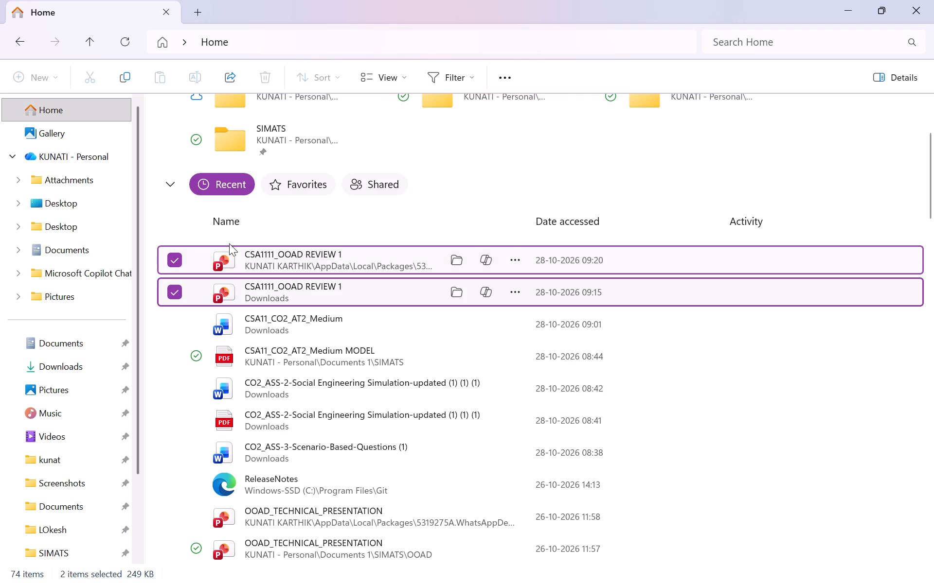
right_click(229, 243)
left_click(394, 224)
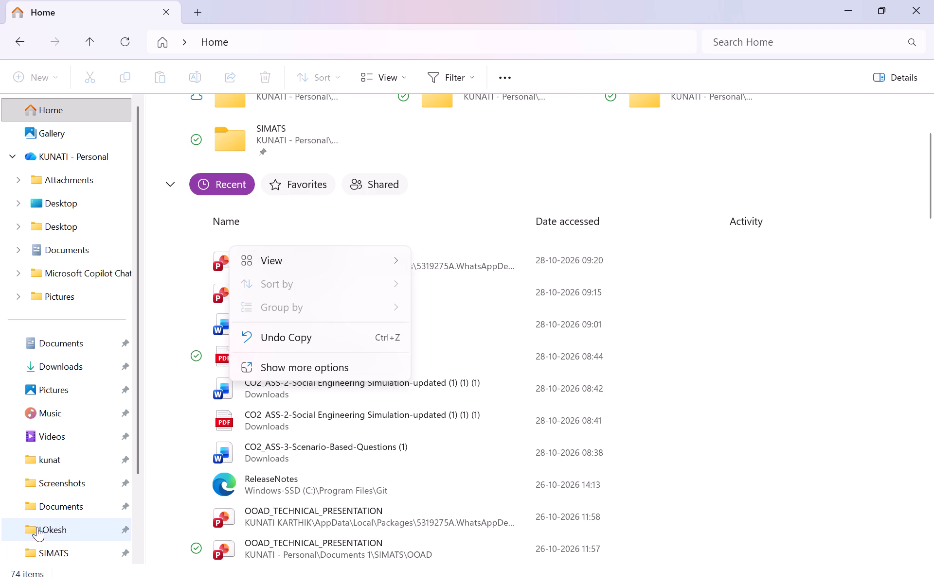
Copy the CSA11_CO2_AT1_High and CSA11_CO2_AT2_Medium MODEL PDFs from the SIMATS folder into its OOAD subfolder.
scroll(38, 527, "down", 2)
left_click(71, 456)
left_click(70, 459)
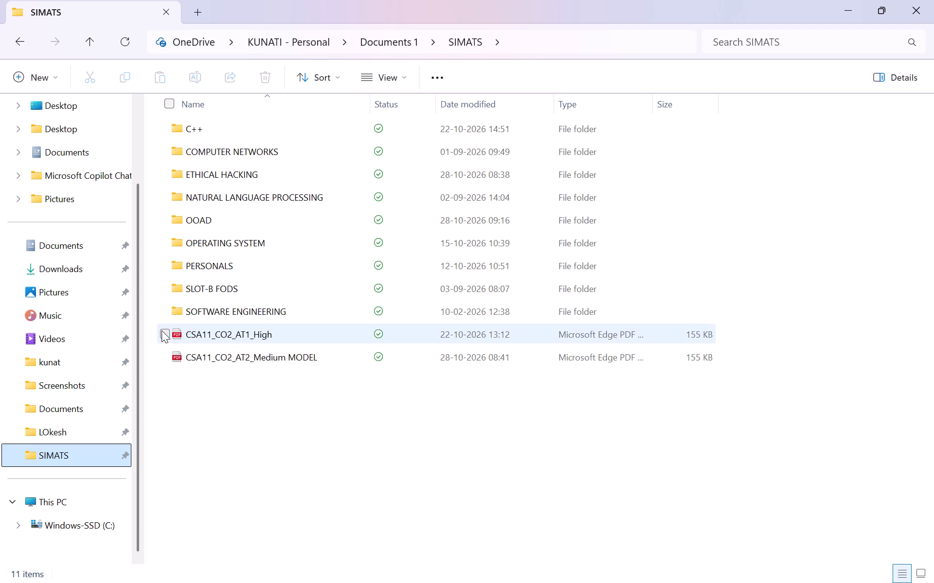
left_click_drag(150, 328, 173, 352)
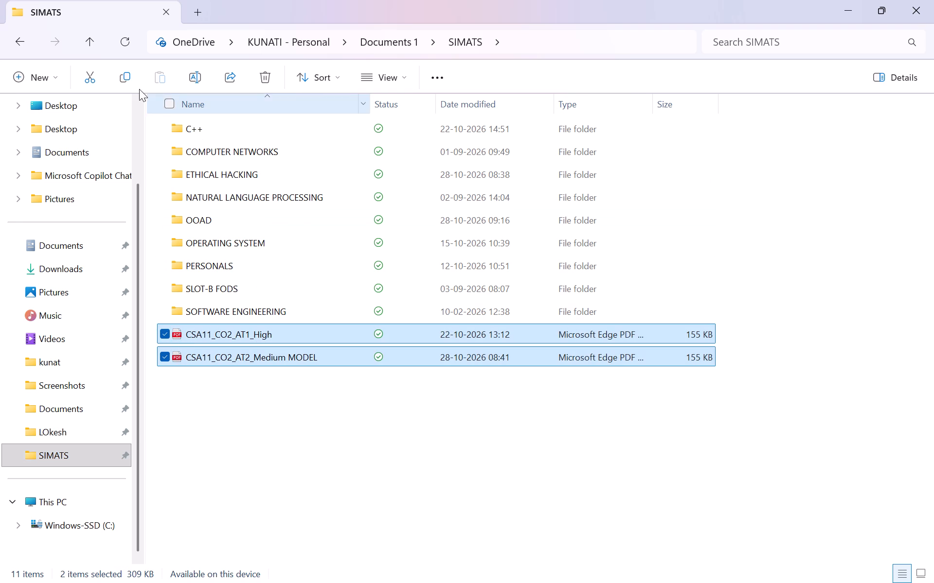
left_click(123, 70)
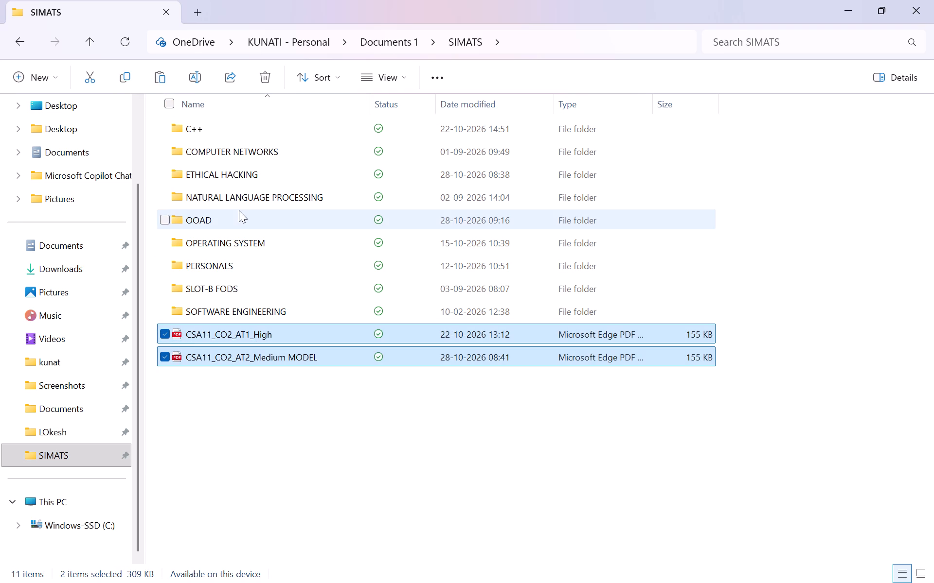
left_click(239, 210)
left_click(239, 210)
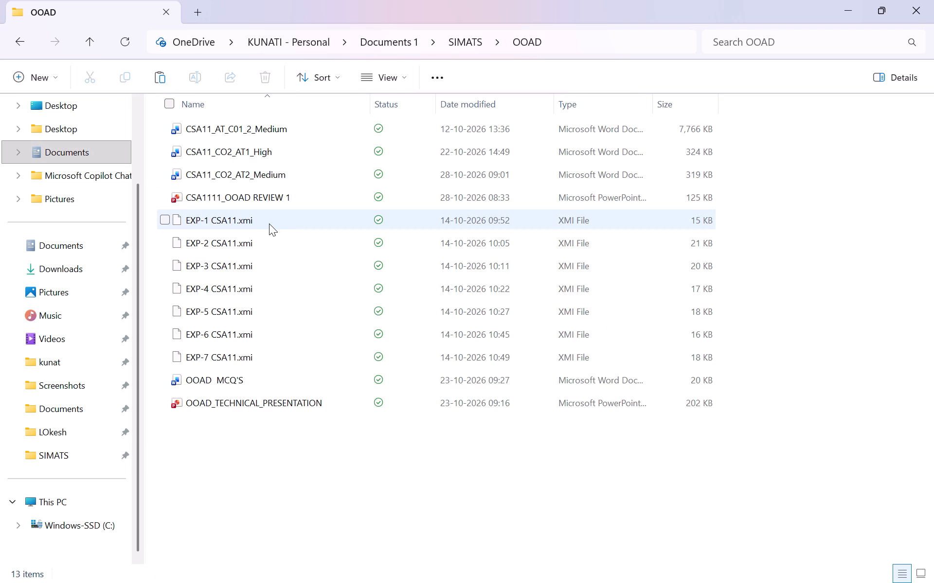
key("ctrl+v")
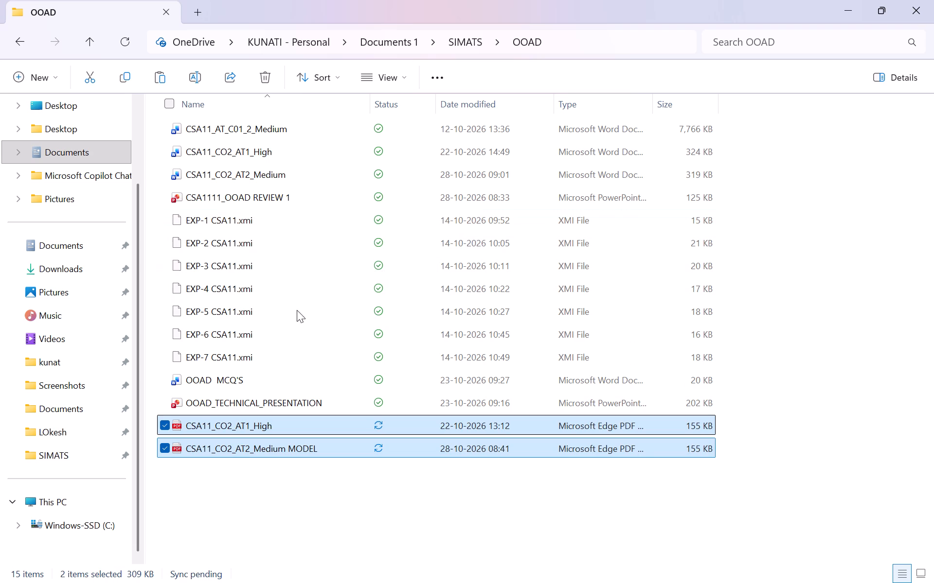
Delete the CSA11_CO2_AT2_Medium MODEL PDF from the OOAD folder.
left_click(154, 202)
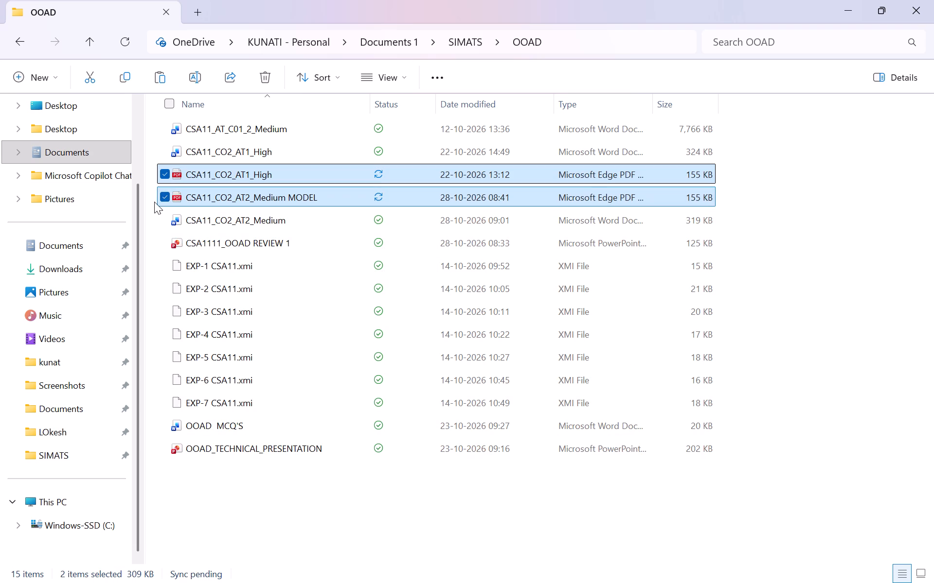
left_click(167, 197)
left_click(267, 79)
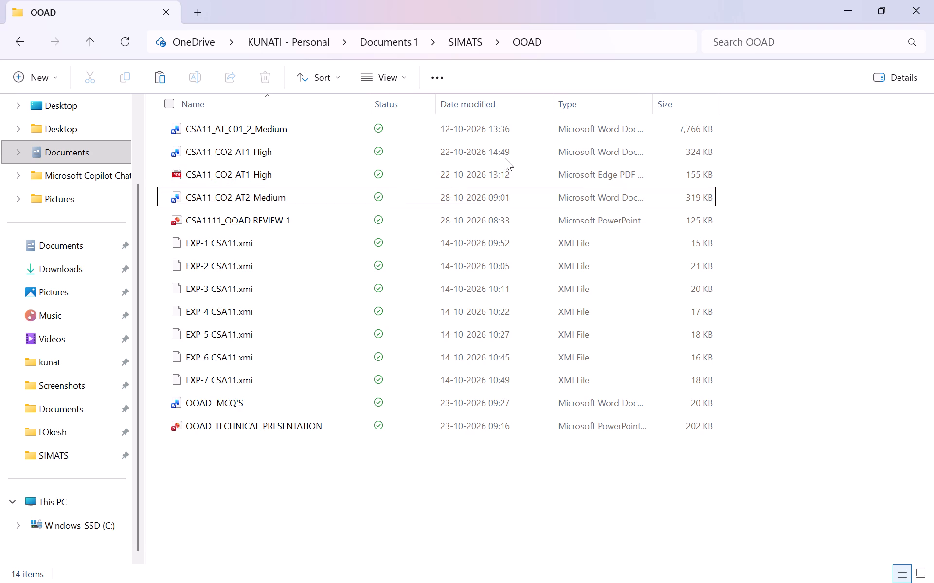
Close the File Explorer and Edge windows, leave the CSA1111 OOAD spreadsheet despite unsaved changes, and close Chrome.
left_click(910, 0)
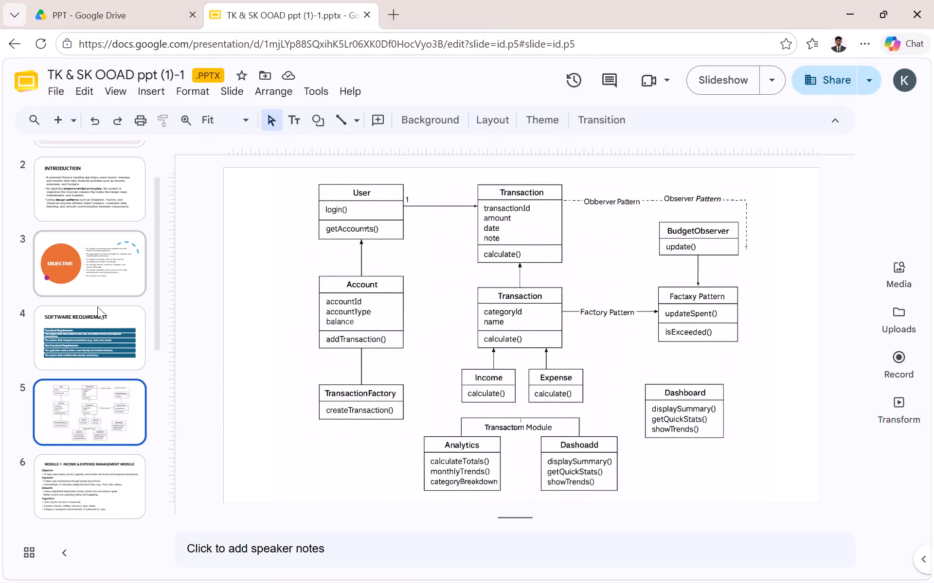
left_click(912, 13)
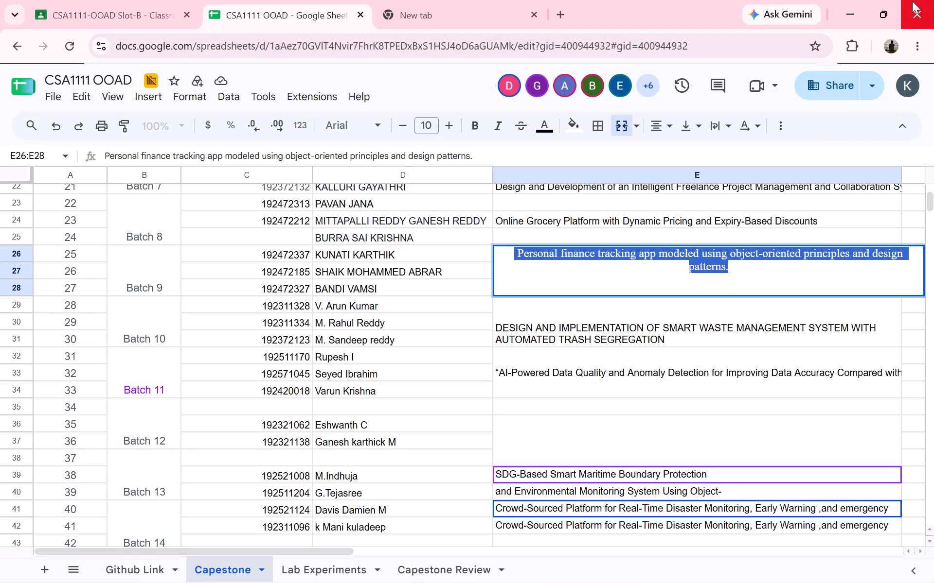
left_click(357, 12)
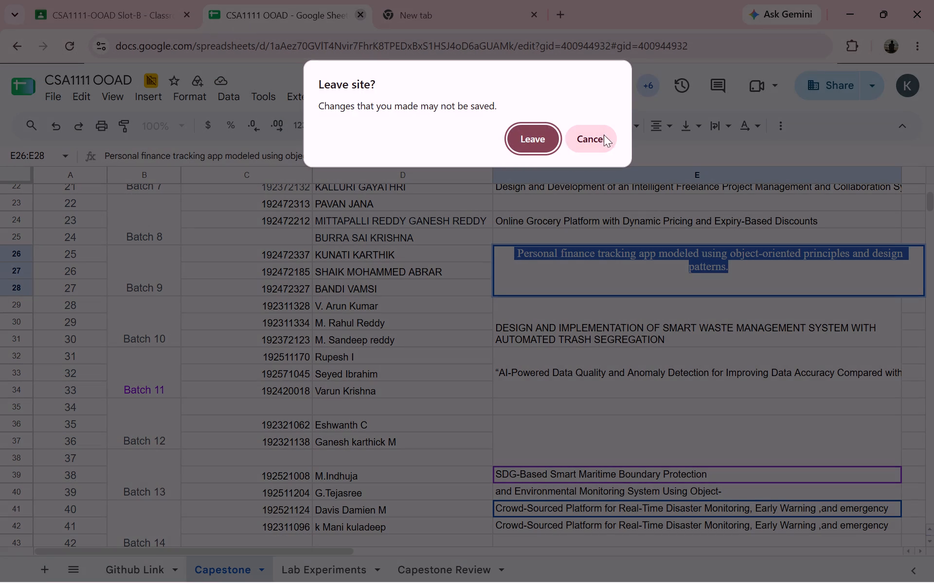
left_click(521, 134)
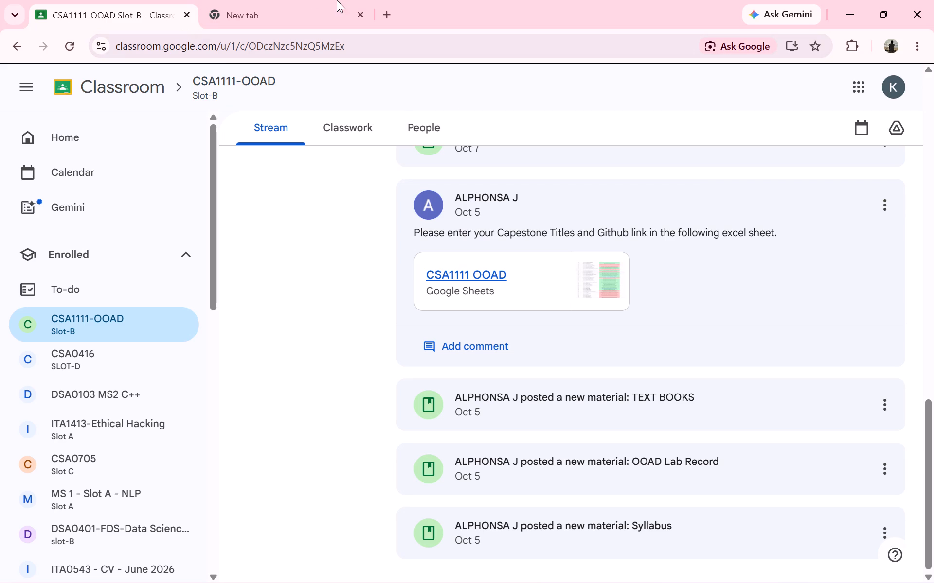
left_click(924, 0)
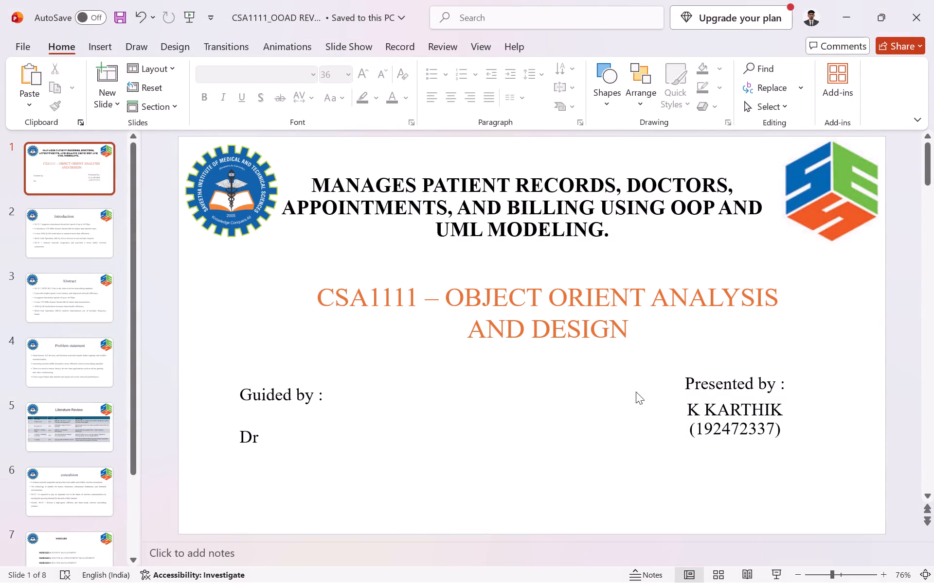
Close the CSA1111_OOAD REVIEW 1 presentation without saving its changes.
left_click(919, 10)
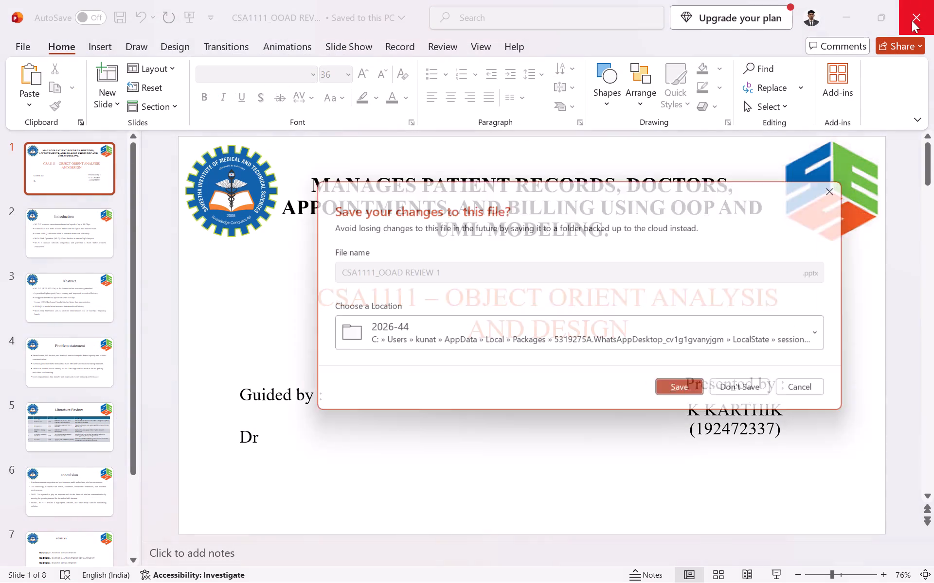
left_click(736, 392)
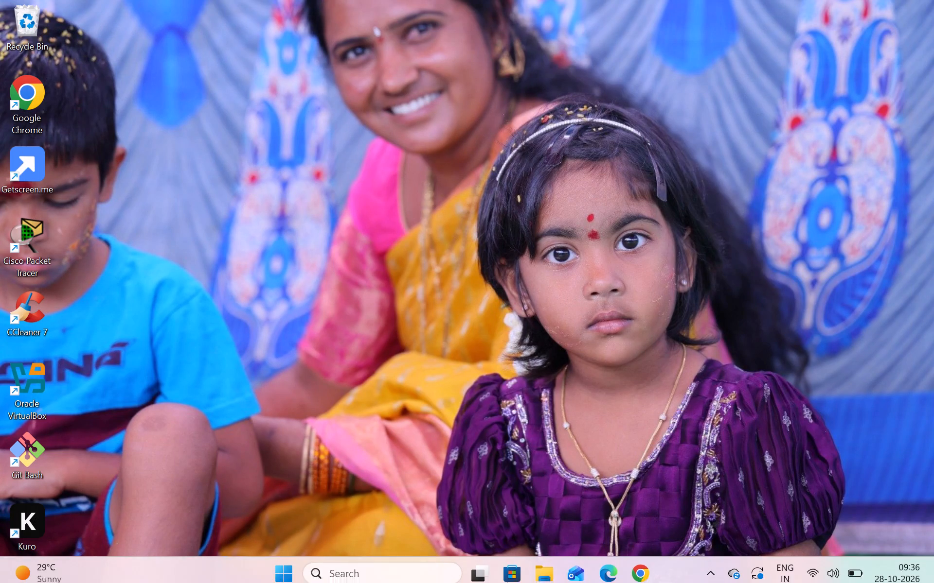
Open TK & SK OOAD ppt (1)-1 from the Downloads folder in File Explorer and enable editing in PowerPoint.
left_click(551, 566)
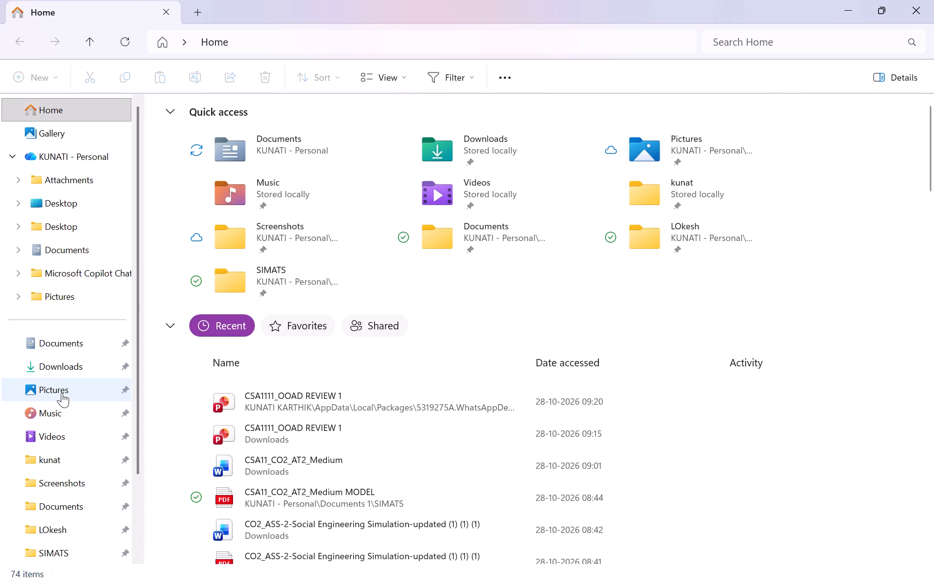
left_click(66, 367)
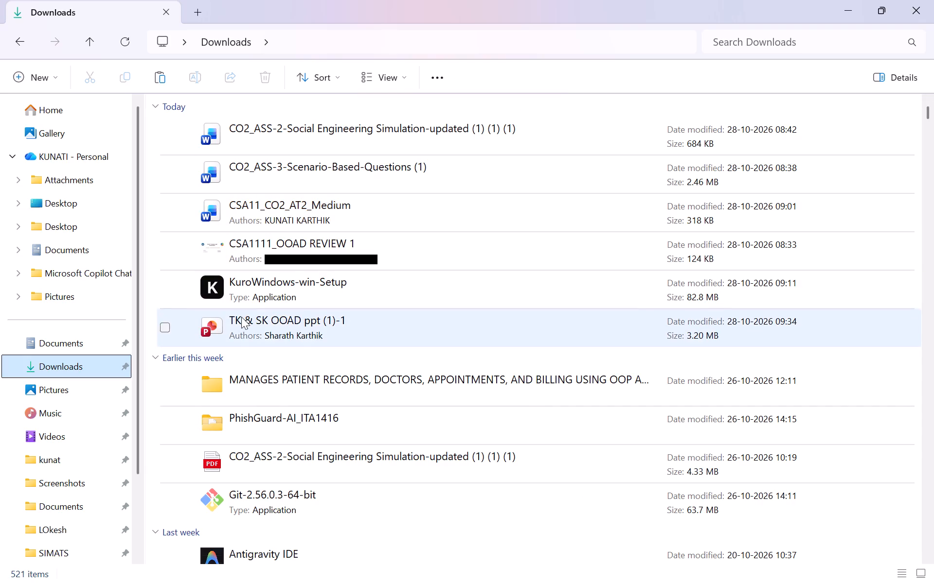
double_click(241, 318)
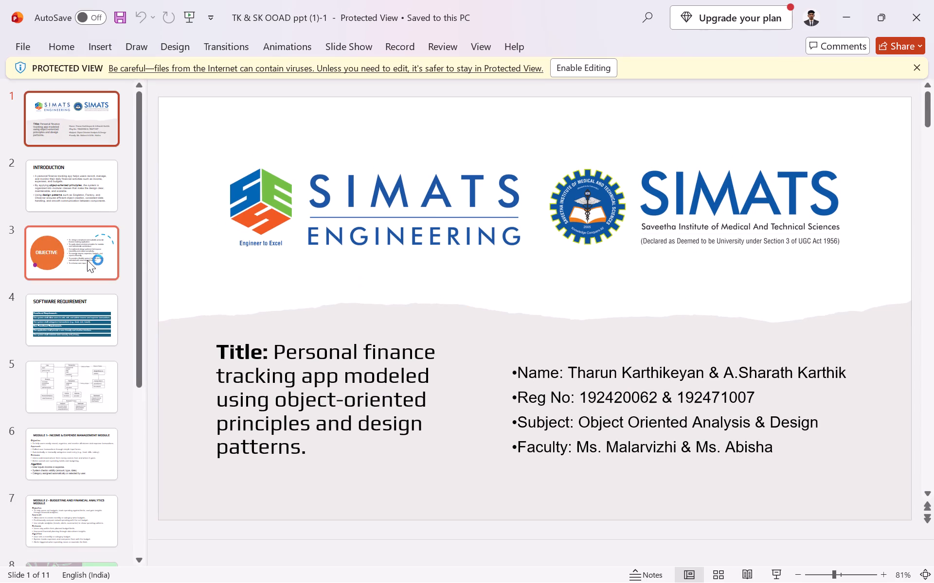
left_click(557, 67)
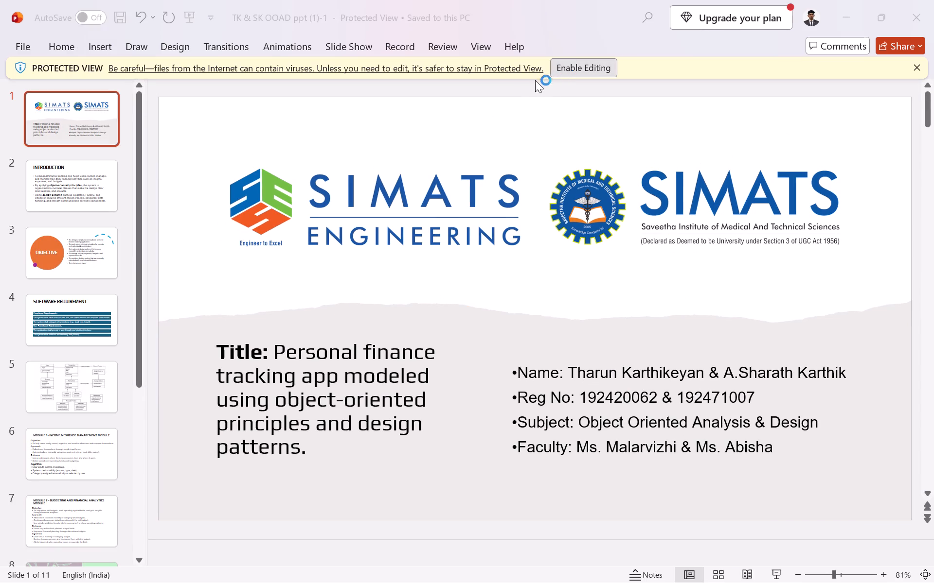
Look through the presentation's slides from the title slide through the class diagram to the second RESULTS slide.
scroll(400, 145, "down", 5)
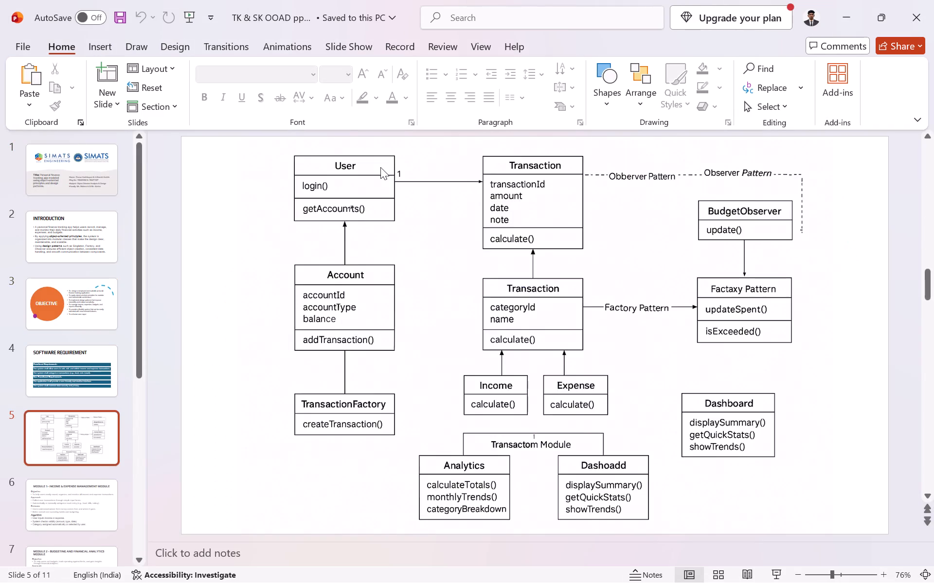
scroll(380, 166, "up", 4)
scroll(380, 167, "down", 2)
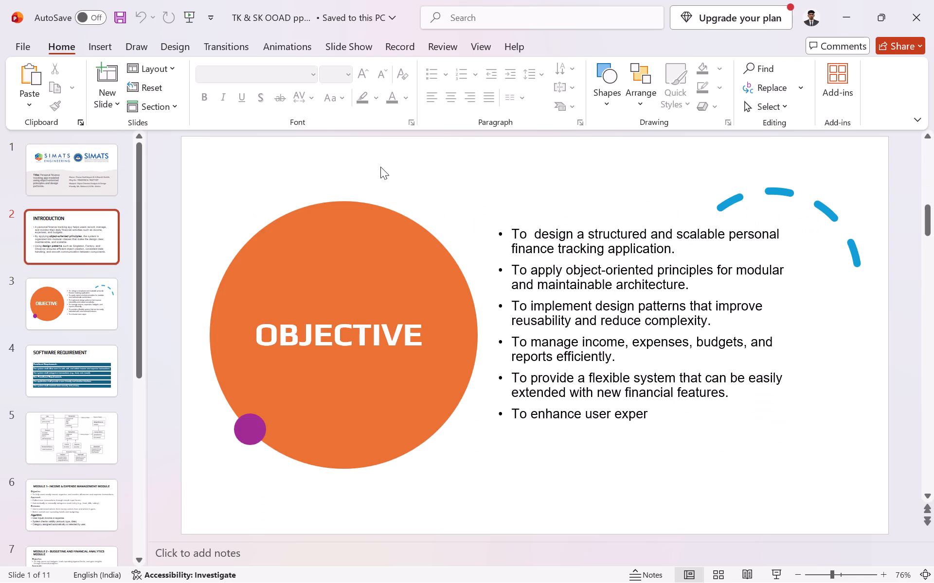
scroll(376, 173, "down", 2)
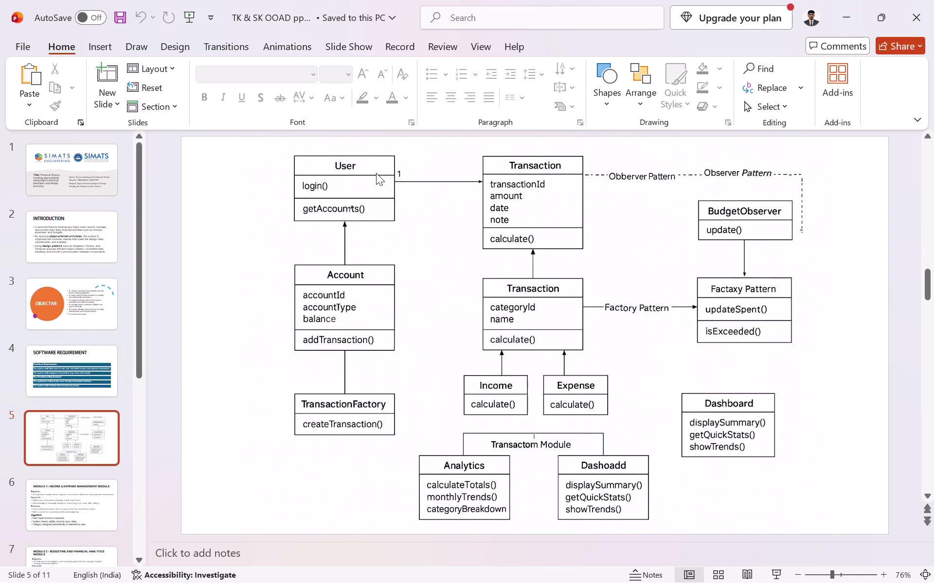
scroll(376, 173, "down", 3)
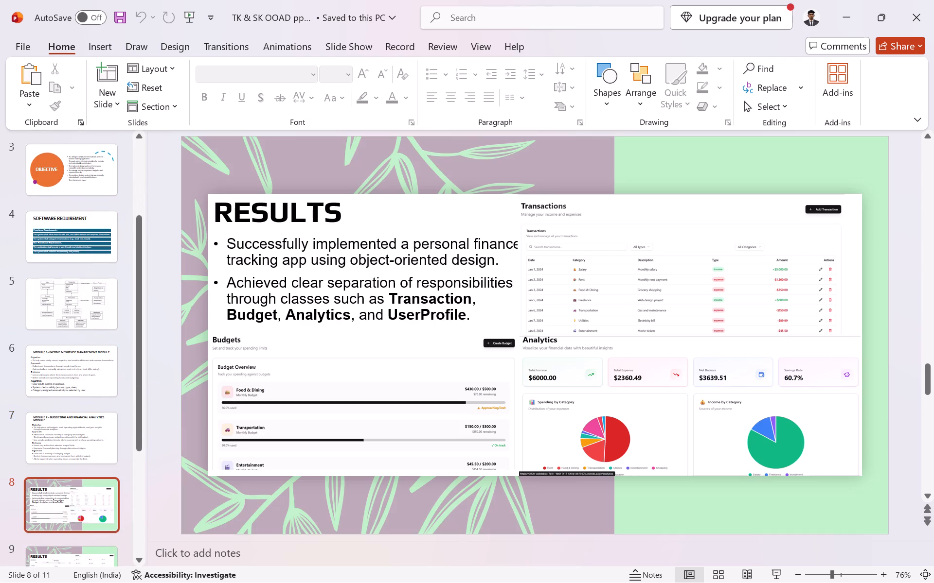
scroll(364, 210, "down", 1)
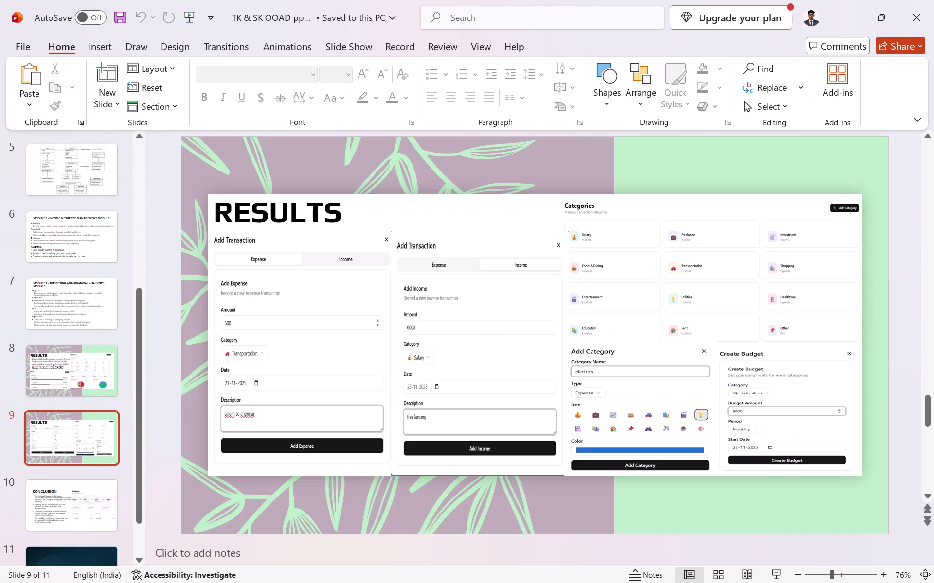
Delete both RESULTS slides, slides 9 and 8, from the presentation.
right_click(359, 233)
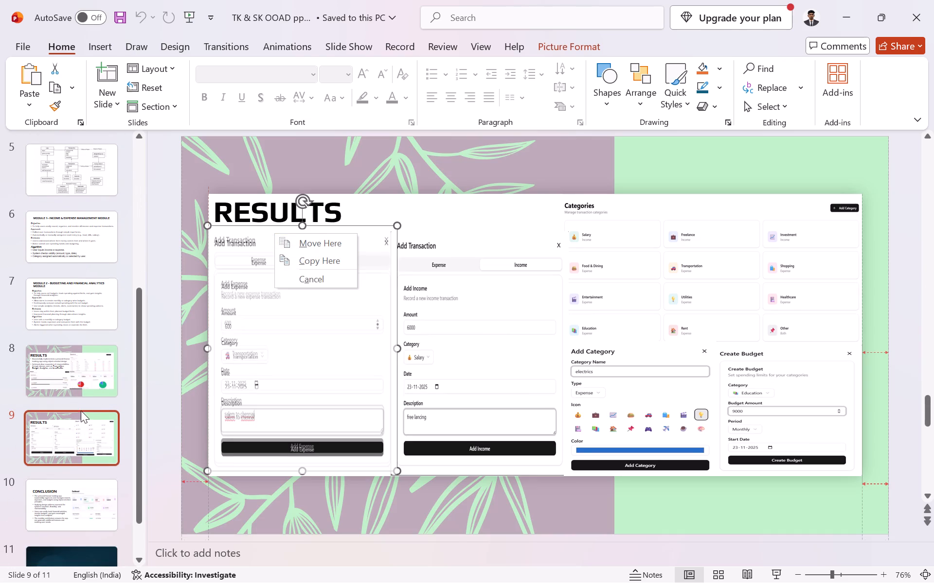
left_click(76, 422)
left_click(78, 428)
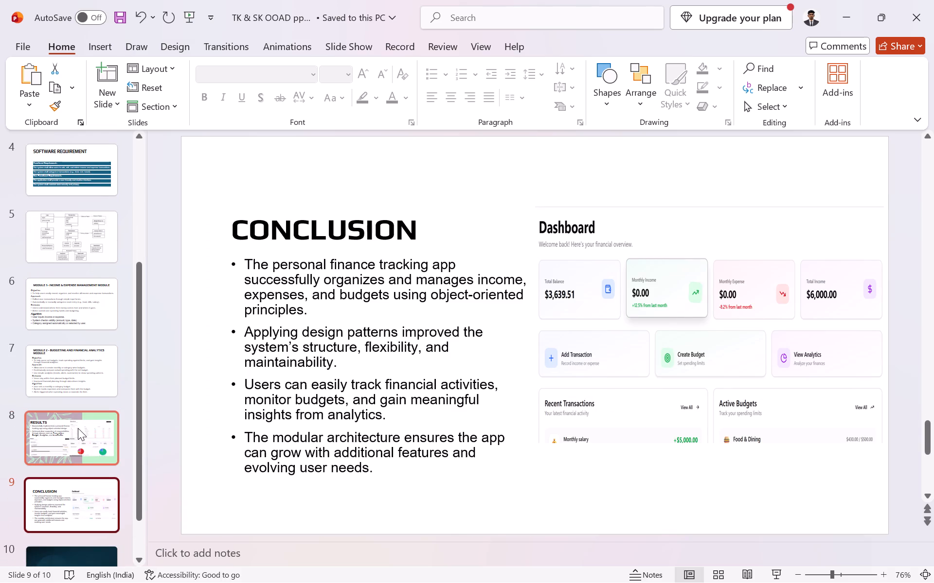
left_click_drag(74, 429, 81, 417)
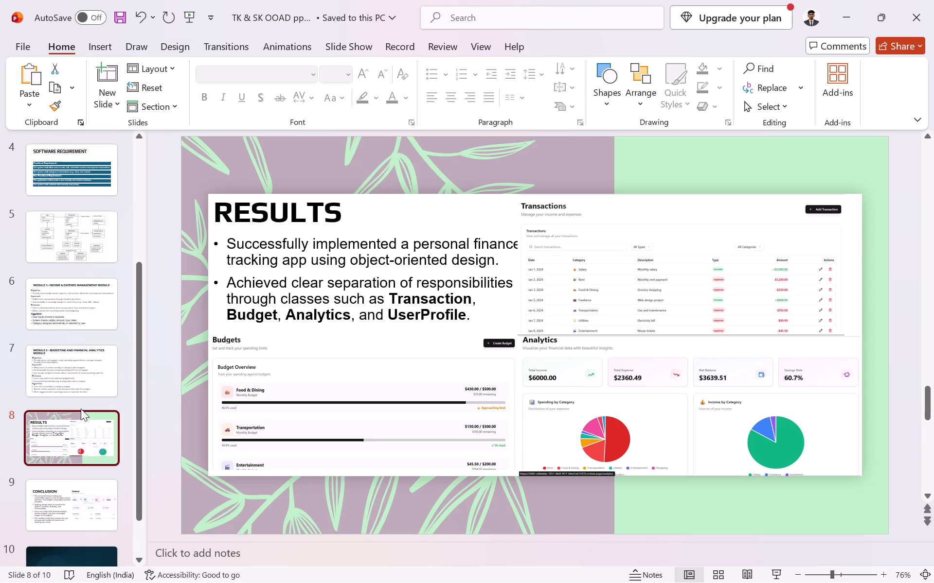
key("Delete")
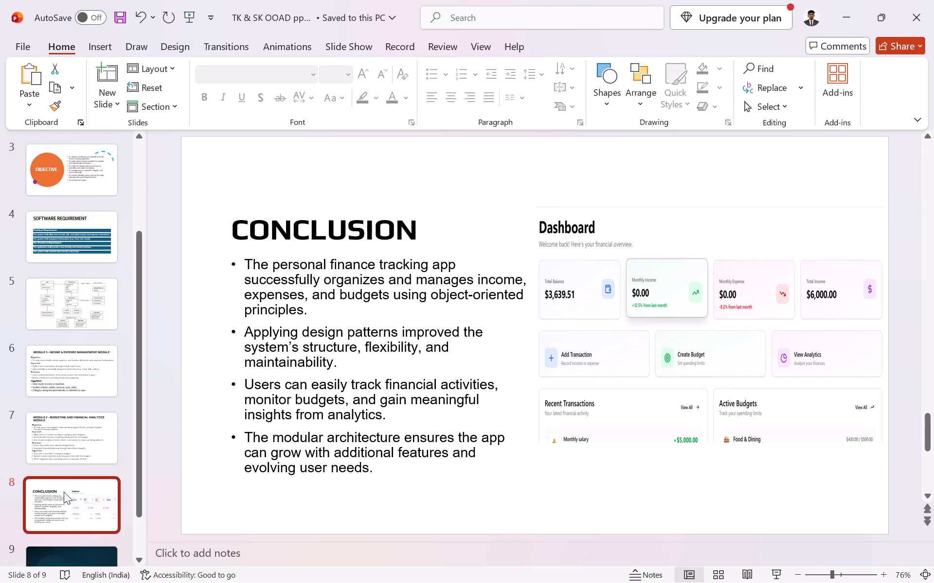
Delete the Dashboard screenshot from the CONCLUSION slide, slide 8.
left_click(75, 442)
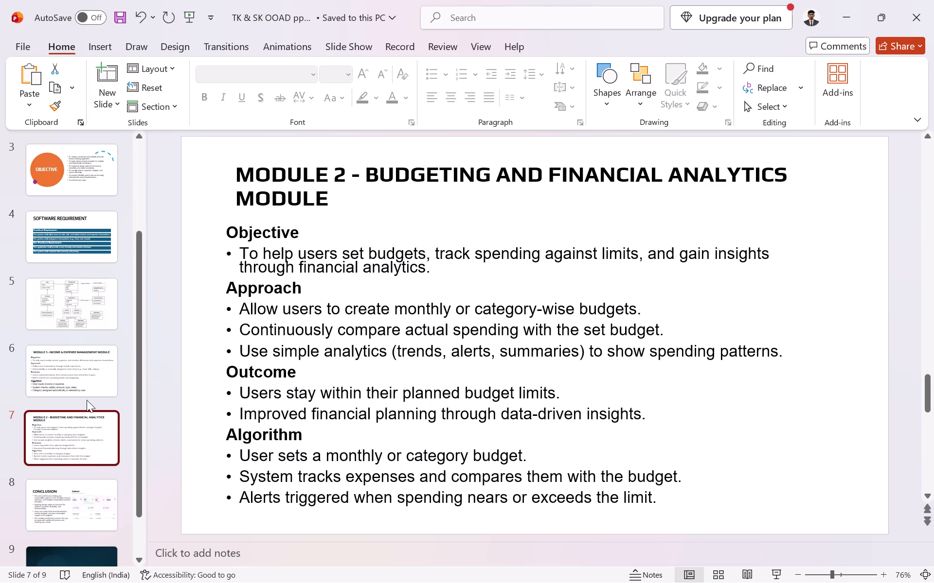
scroll(76, 463, "down", 1)
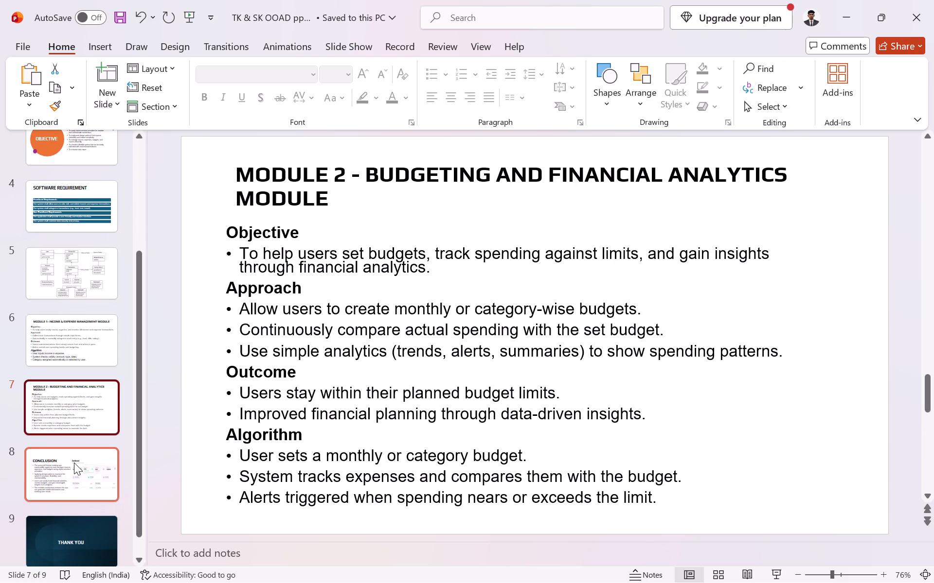
left_click(74, 477)
left_click(604, 288)
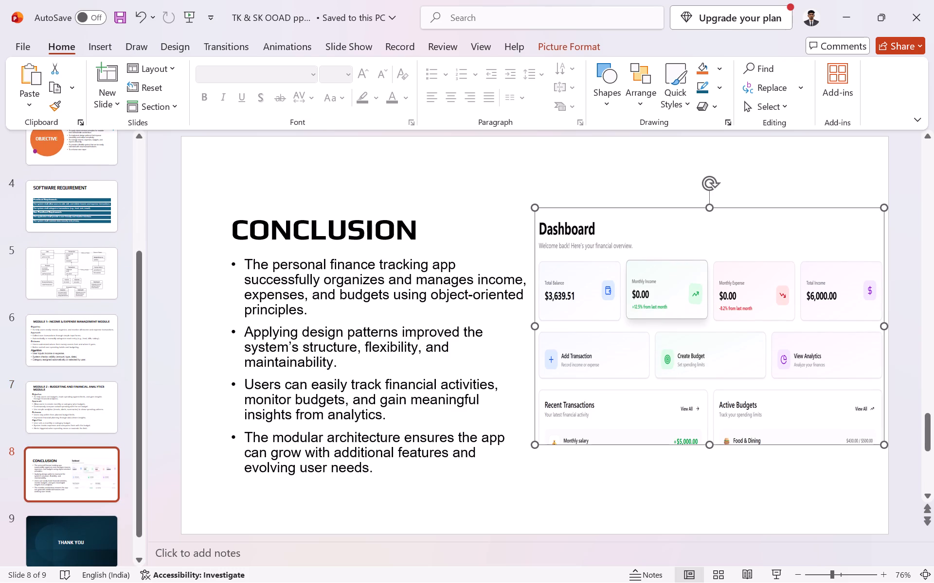
right_click(671, 263)
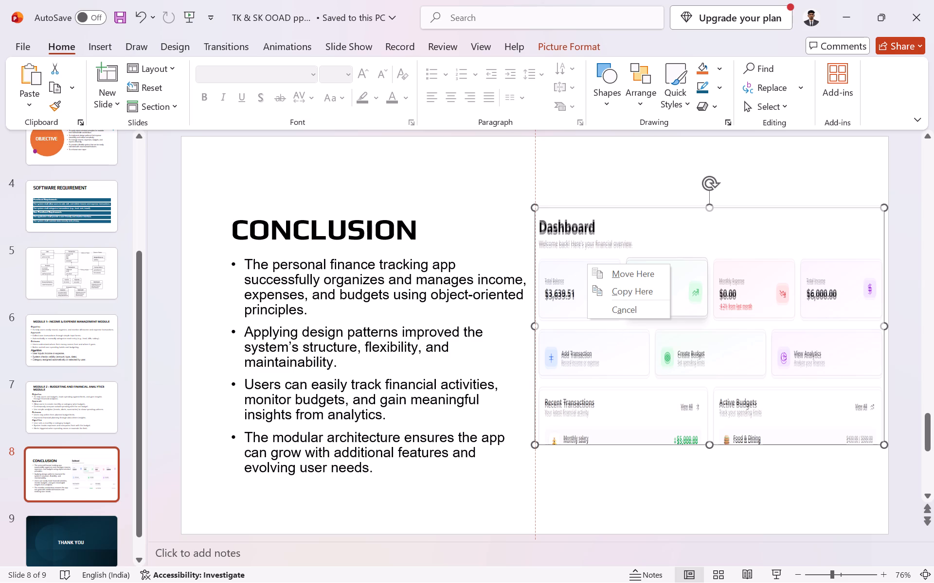
key("BackSpace")
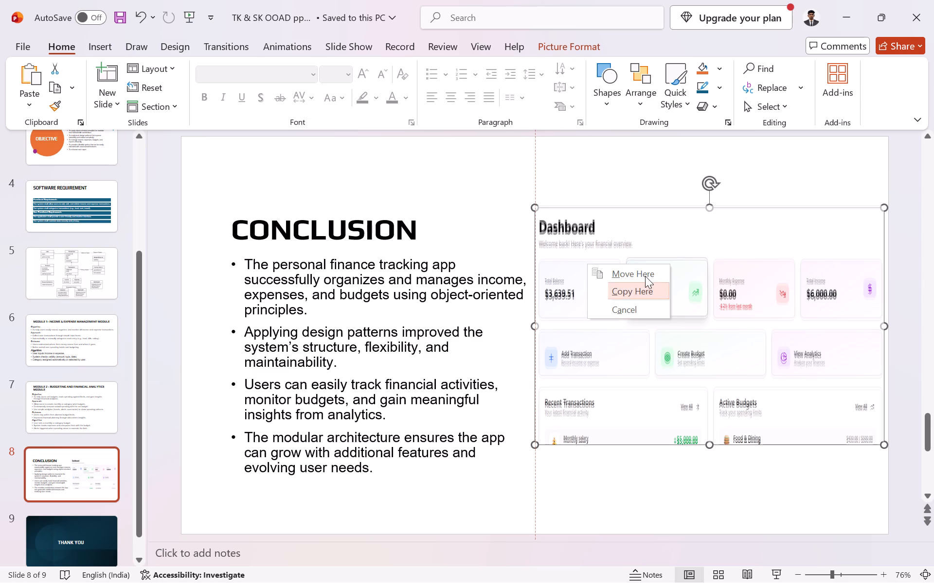
left_click(651, 352)
left_click(637, 366)
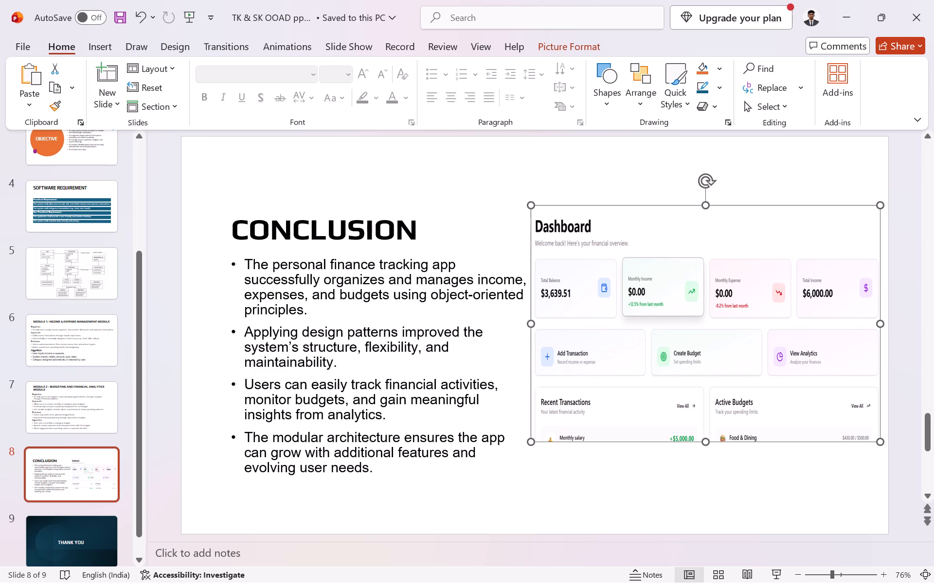
key("BackSpace")
Widen the CONCLUSION slide's bullet text box across the space beside it, so its lines span most of the slide.
left_click_drag(471, 403, 452, 526)
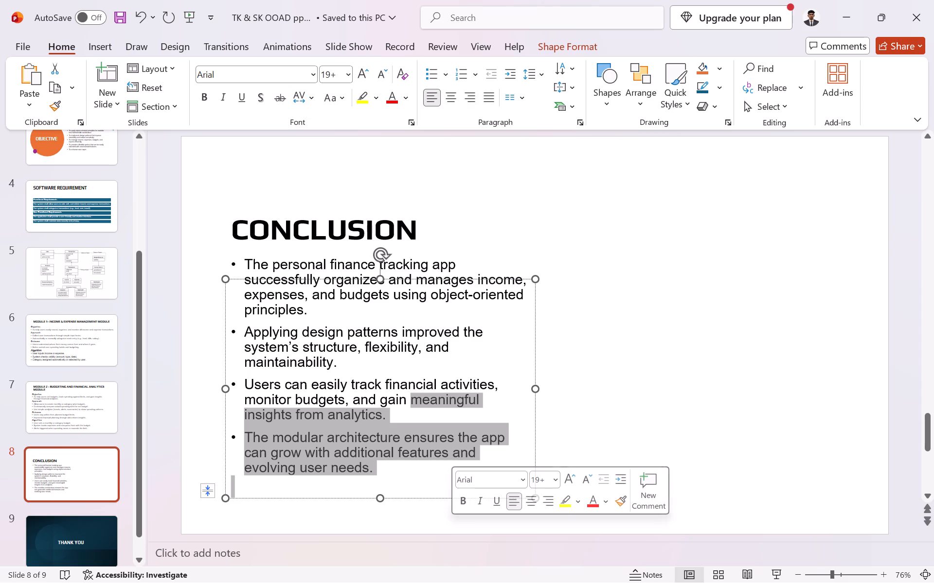
left_click_drag(534, 389, 862, 366)
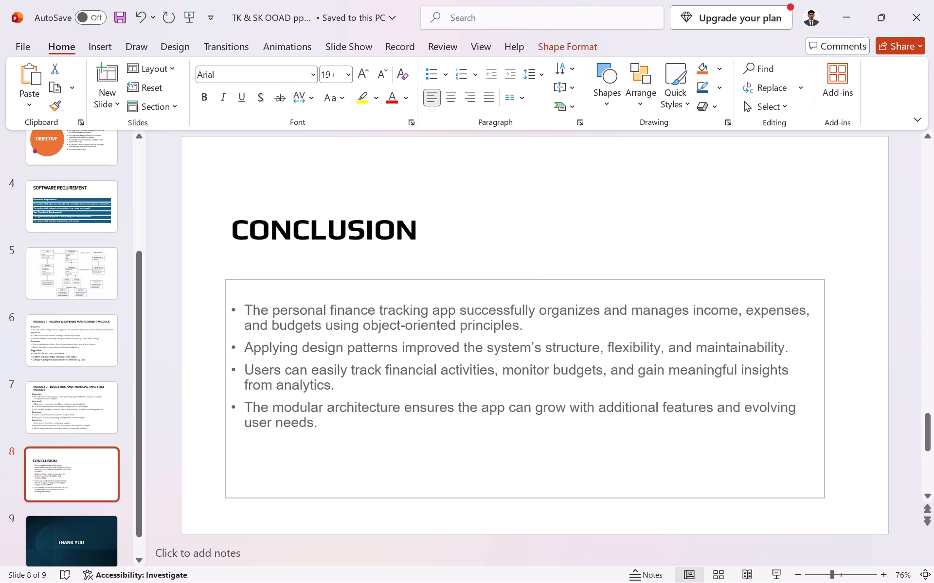
left_click_drag(862, 366, 863, 365)
left_click(712, 219)
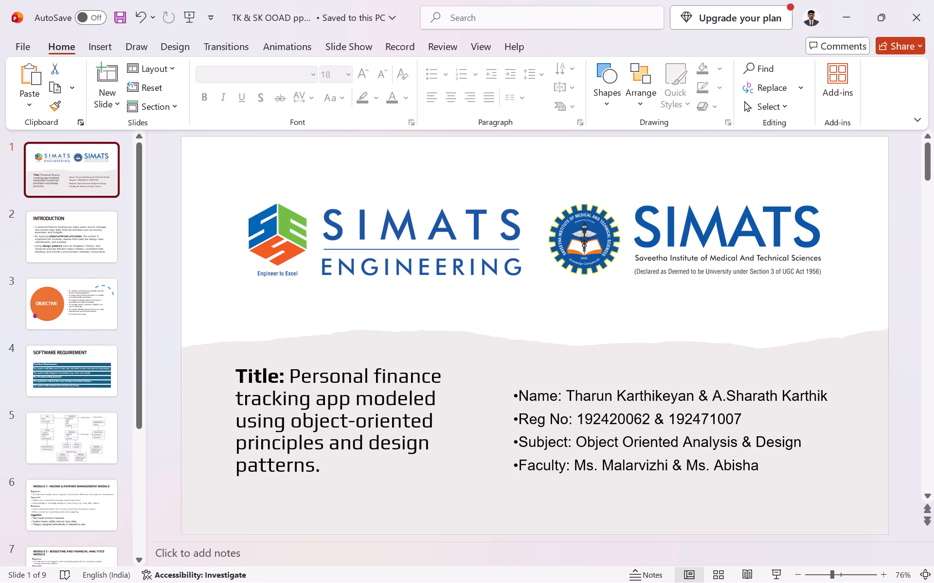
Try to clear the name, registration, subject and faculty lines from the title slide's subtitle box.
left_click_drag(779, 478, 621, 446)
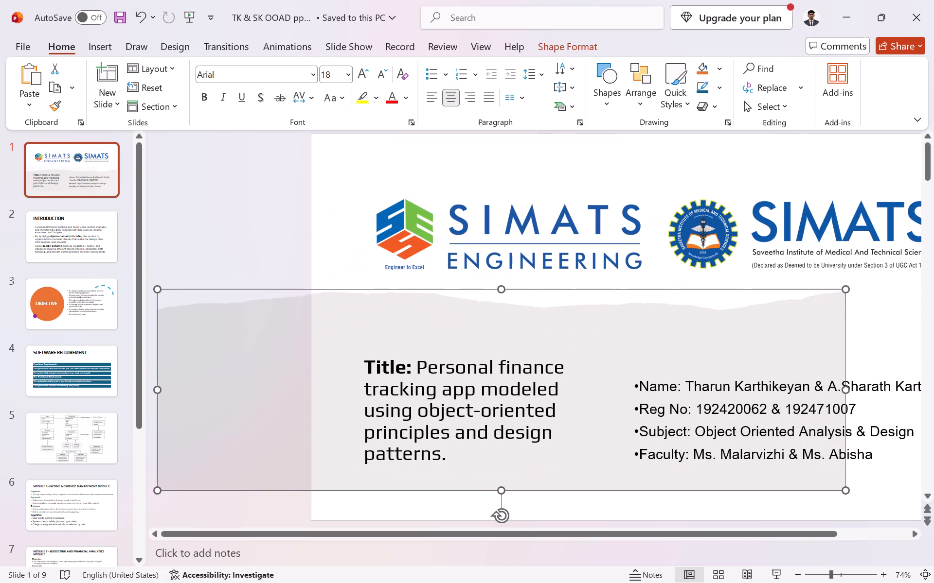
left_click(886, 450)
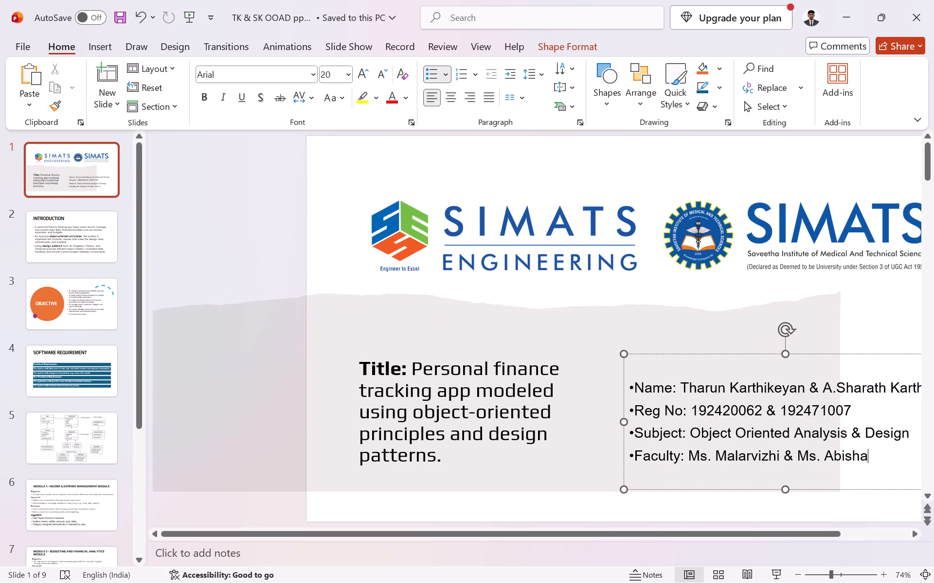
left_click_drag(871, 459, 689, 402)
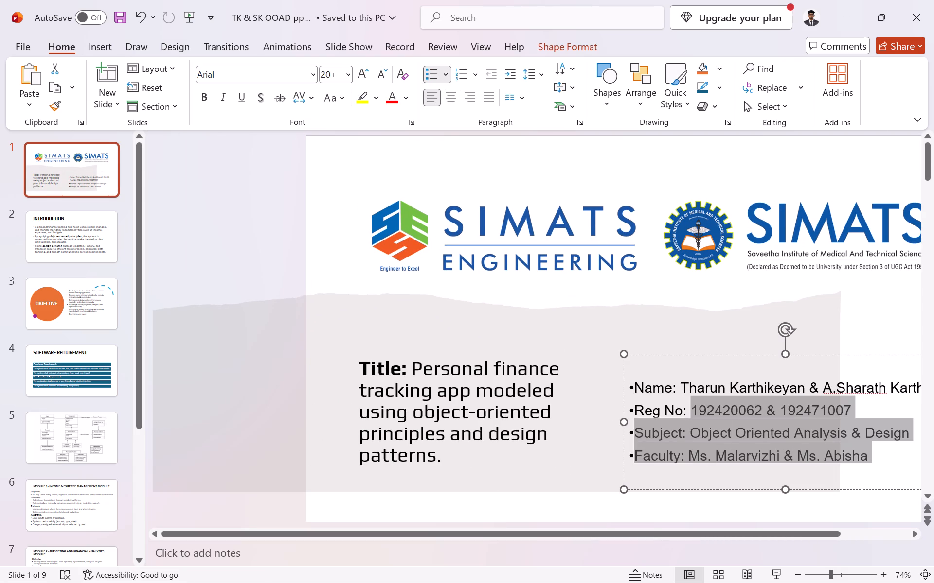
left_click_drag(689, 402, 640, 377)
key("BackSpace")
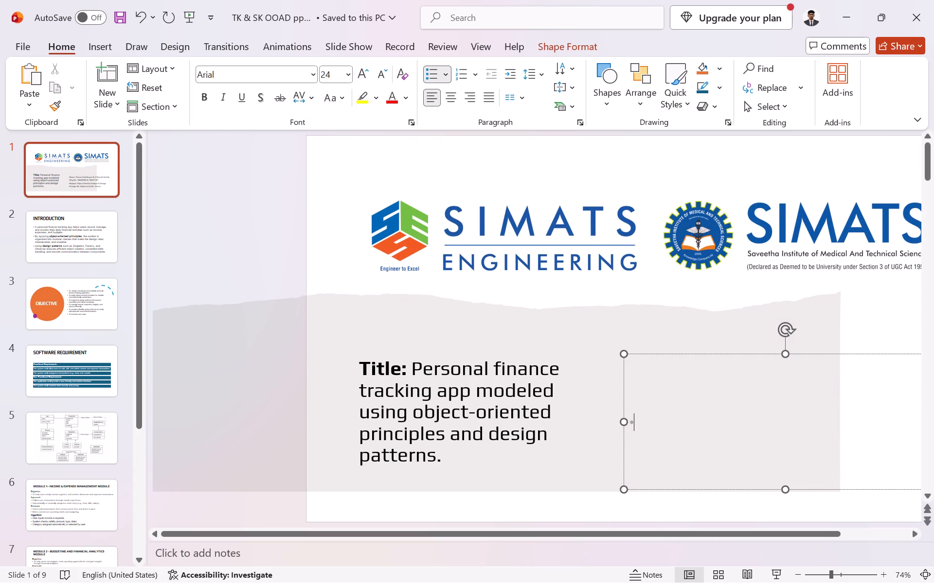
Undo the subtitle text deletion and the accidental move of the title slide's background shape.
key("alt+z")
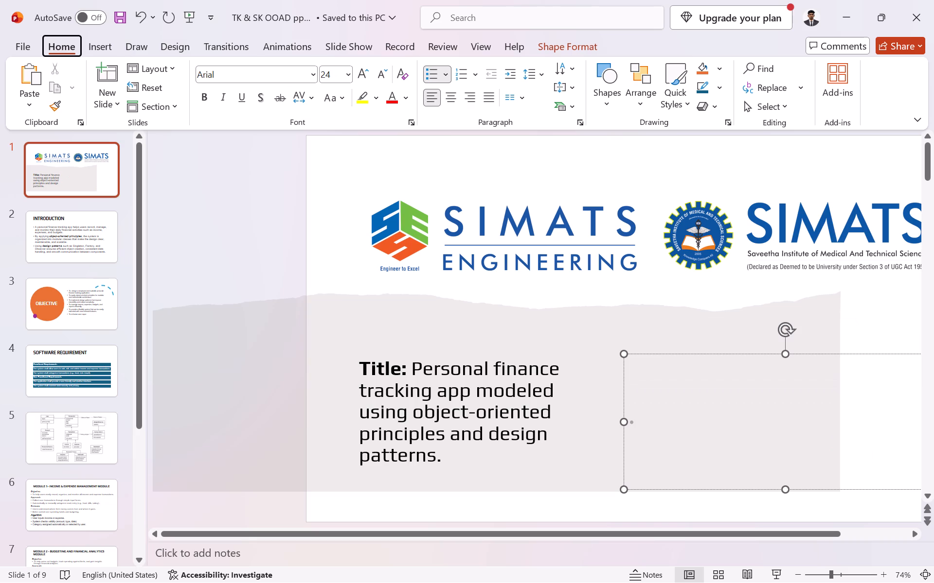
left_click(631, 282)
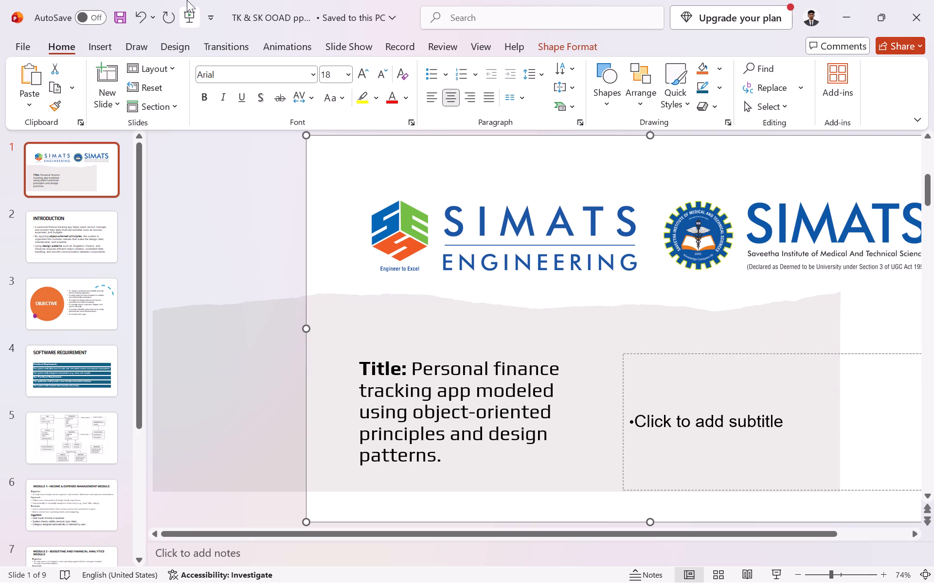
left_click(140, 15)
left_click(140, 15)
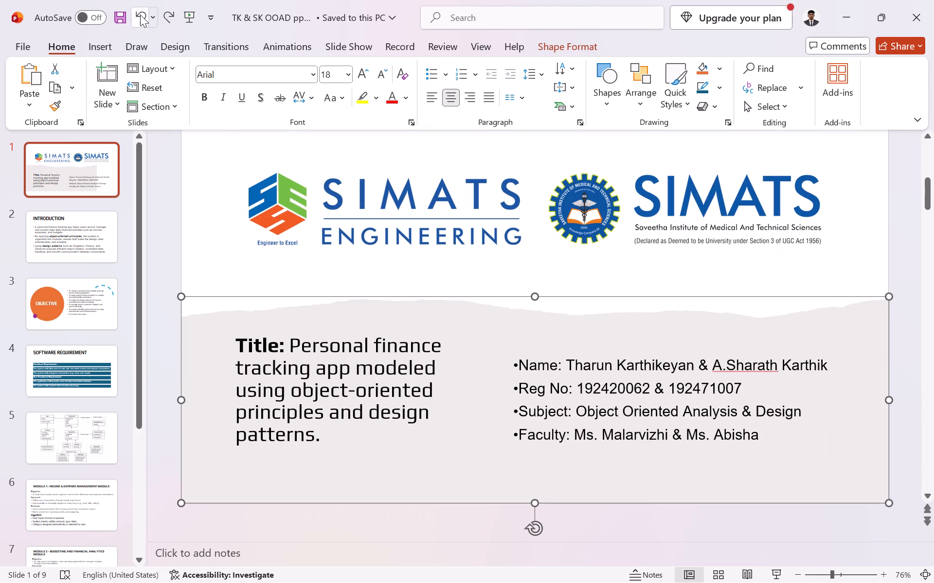
Delete the name, registration number, subject and faculty lines from the title slide's subtitle box.
left_click(535, 395)
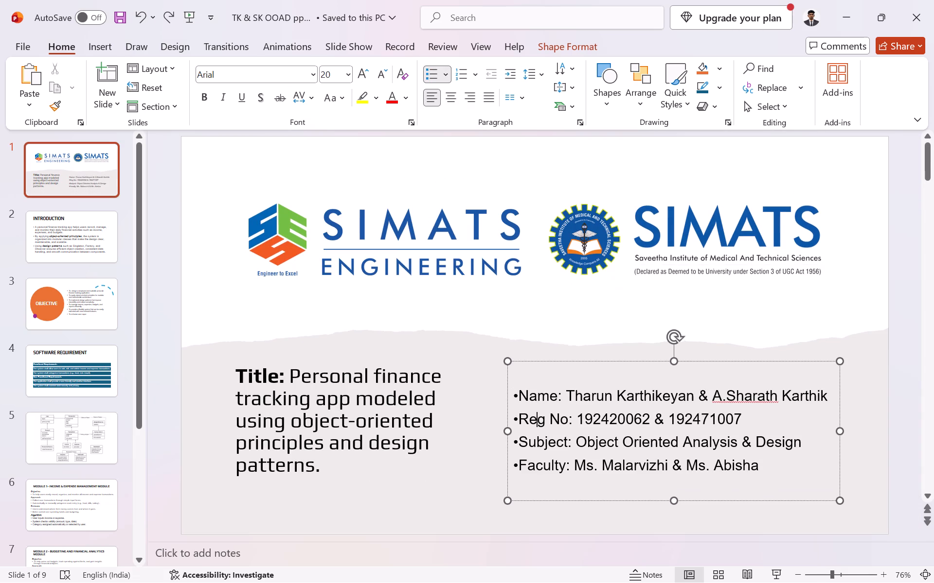
left_click_drag(765, 468, 478, 372)
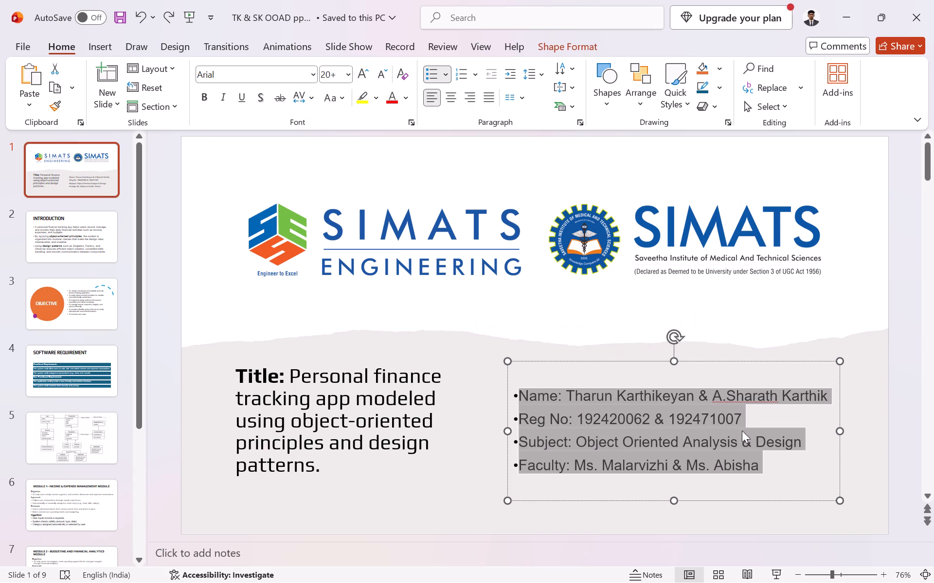
left_click(763, 462)
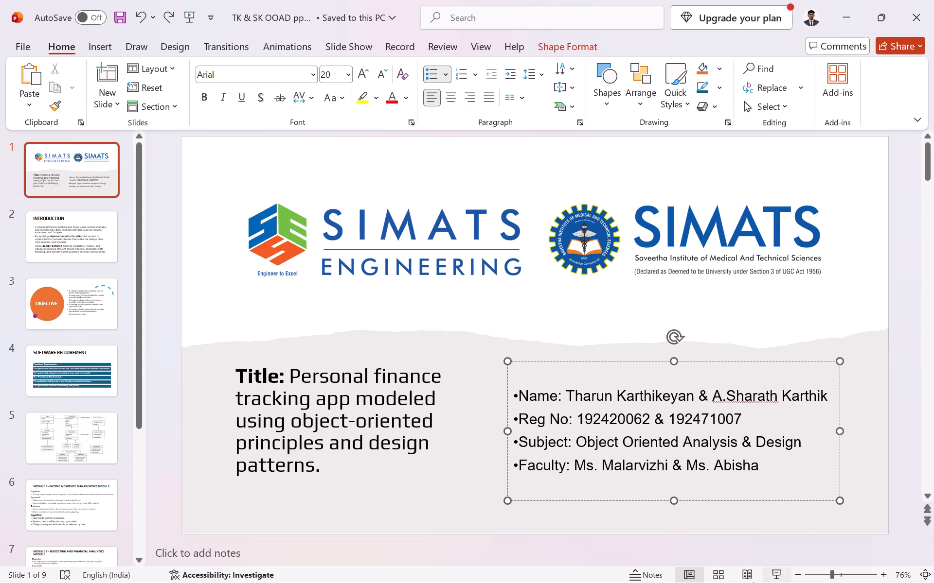
left_click_drag(787, 463, 532, 368)
key("BackSpace")
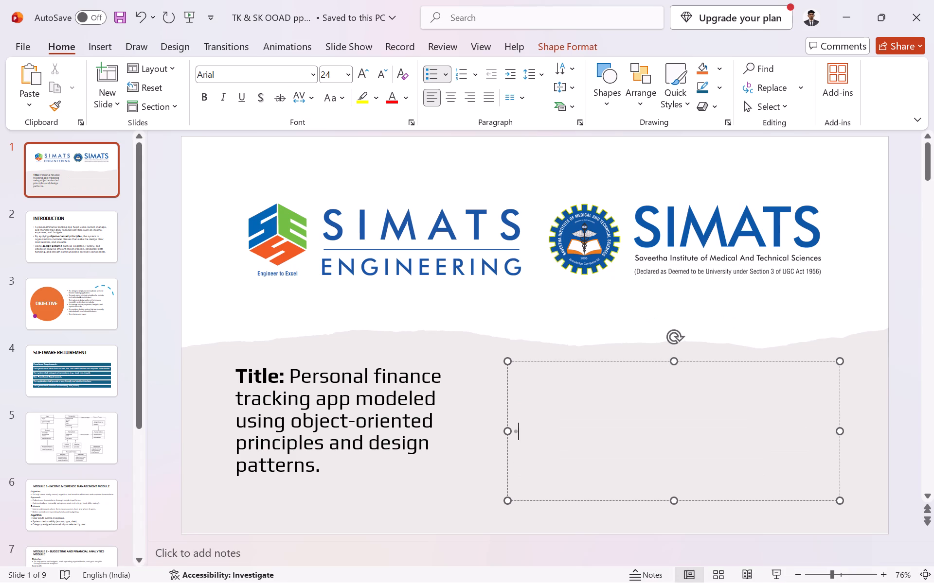
Enter the first student's name with the registration number in parentheses as the subtitle's first bullet, and start a new bullet.
scroll(151, 208, "up", 3)
scroll(2, 148, "down", 2)
scroll(0, 158, "up", 1)
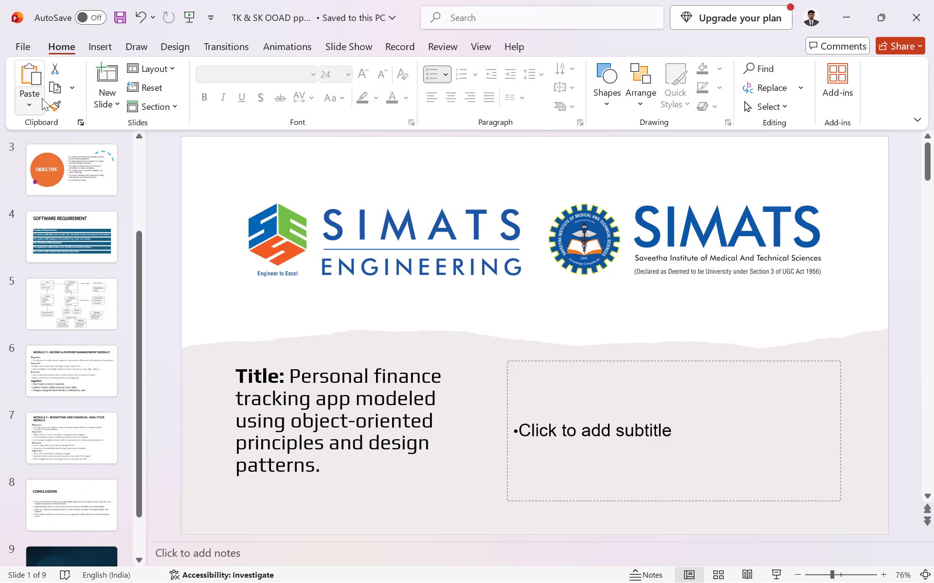
double_click(543, 397)
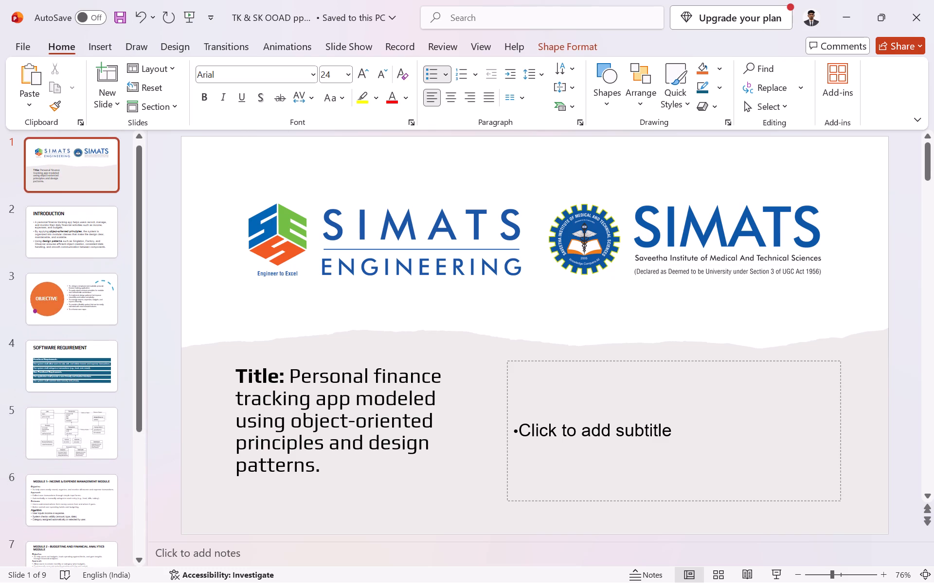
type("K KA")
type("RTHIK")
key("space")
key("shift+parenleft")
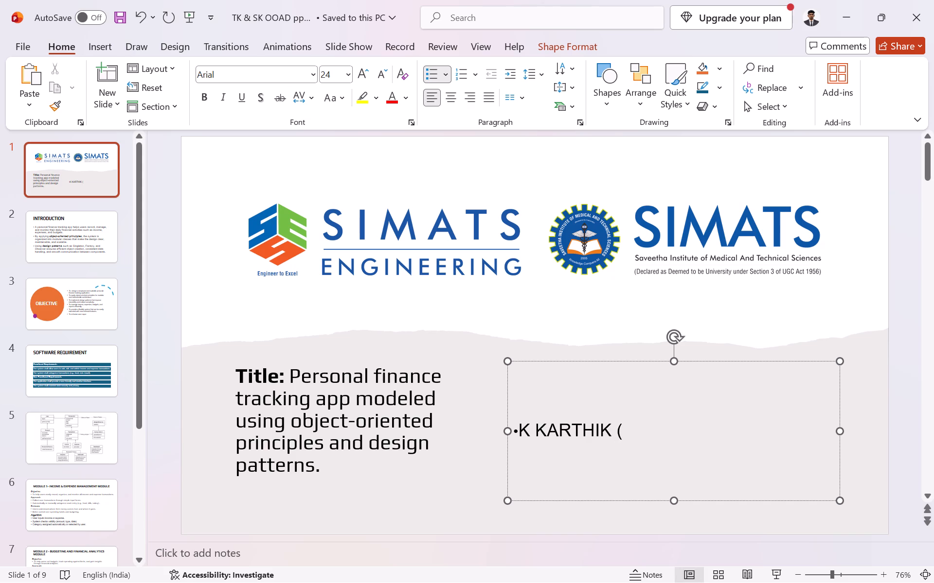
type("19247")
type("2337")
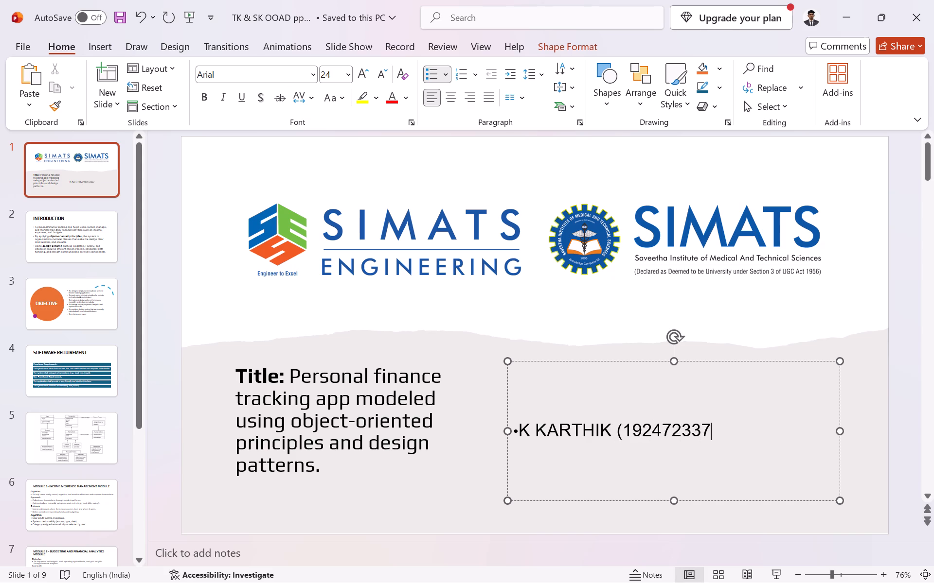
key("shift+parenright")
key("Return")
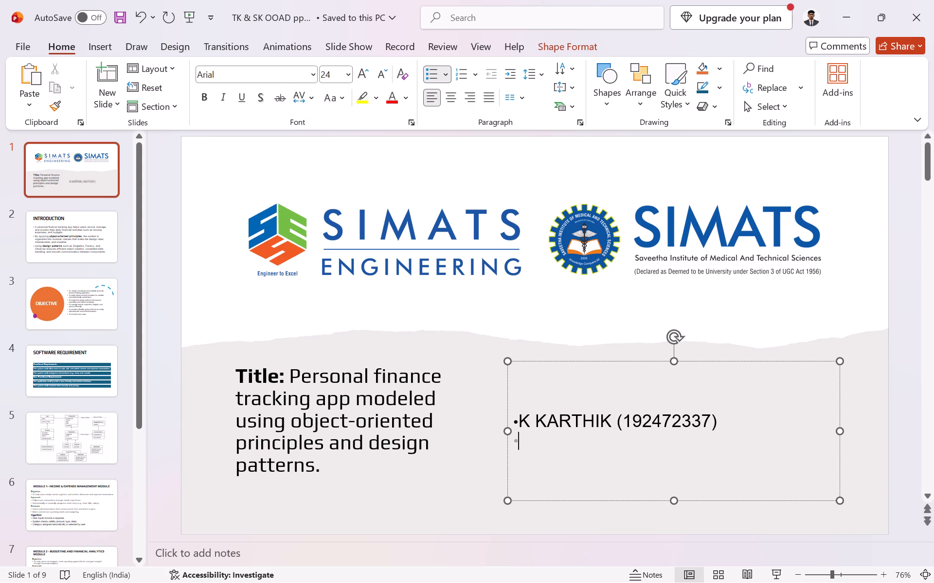
Enter the second student's name with the registration number in parentheses as the second bullet, and start a third bullet.
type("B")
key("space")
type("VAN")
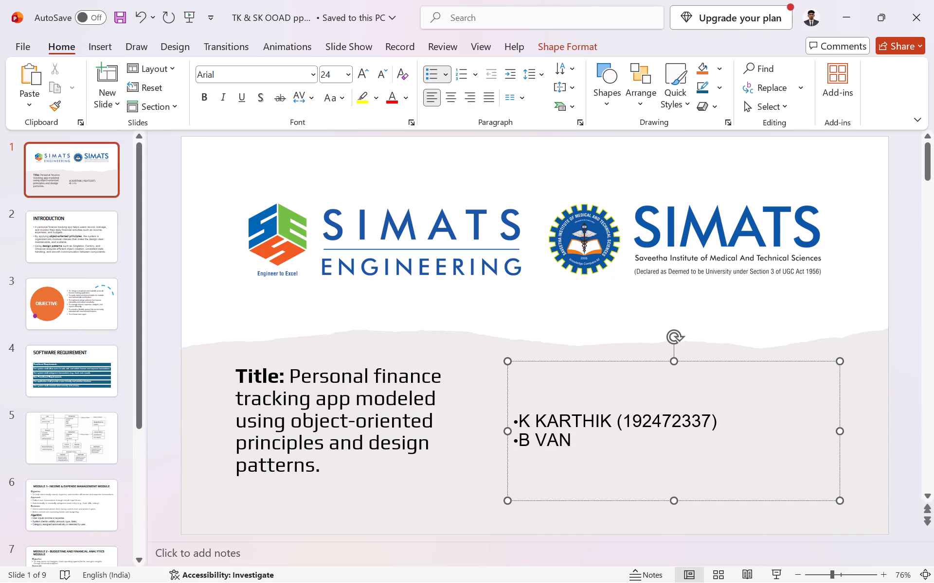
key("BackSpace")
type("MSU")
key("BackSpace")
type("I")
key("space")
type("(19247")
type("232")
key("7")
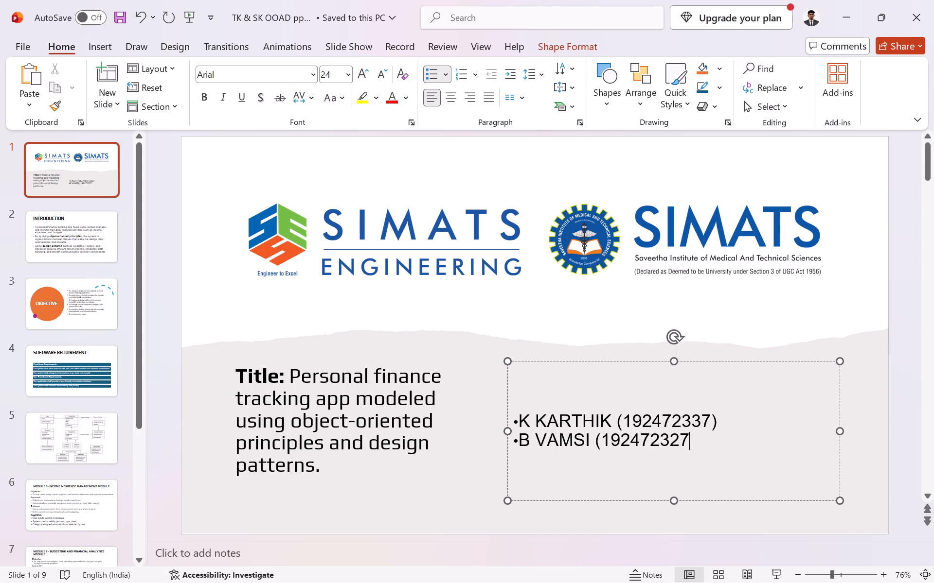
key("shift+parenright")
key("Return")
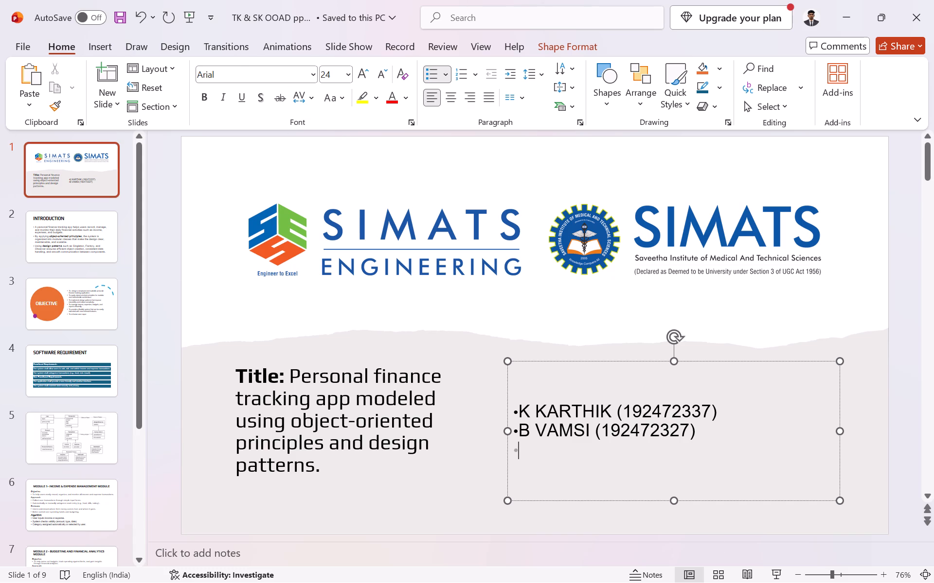
Switch to File Explorer's Home view and dismiss the Power & Battery notification.
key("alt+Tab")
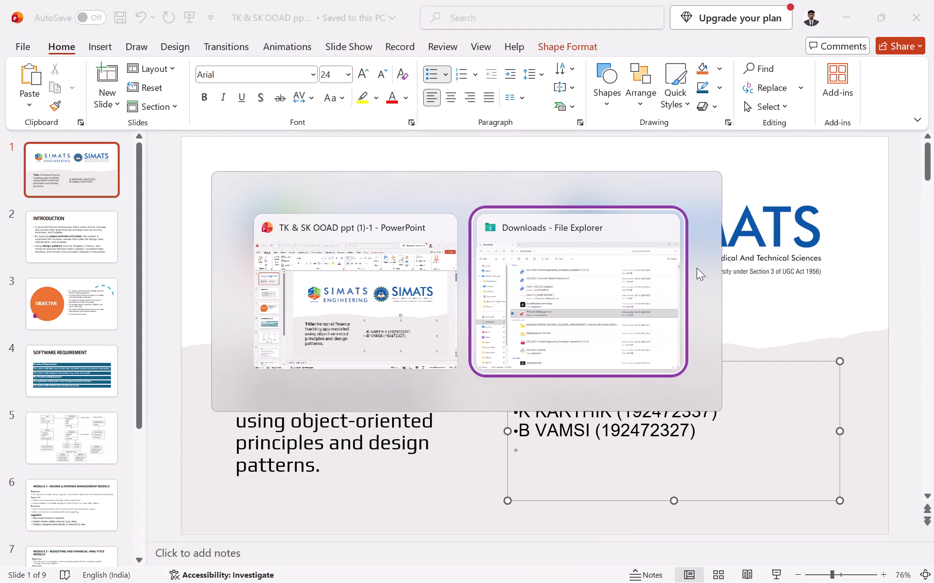
left_click(665, 225, "alt")
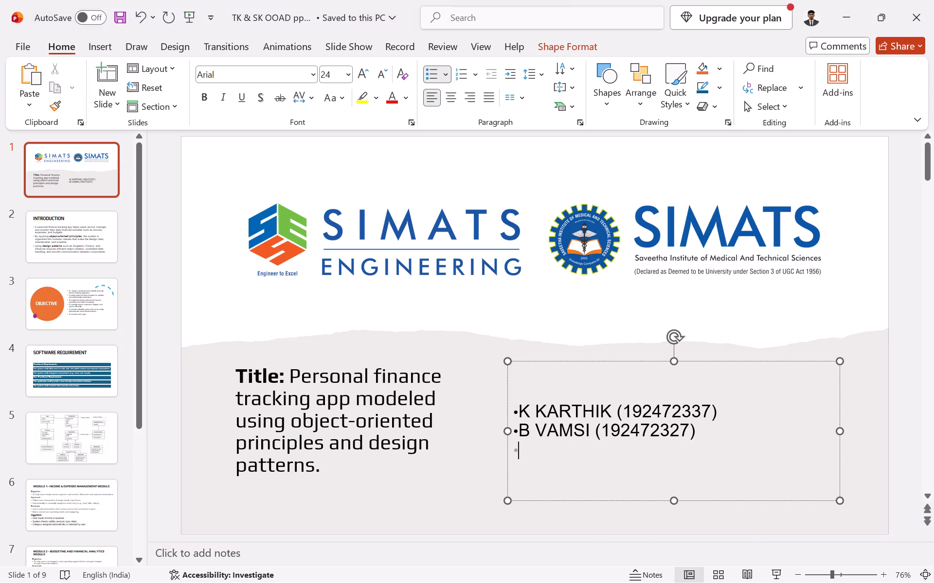
left_click(524, 564)
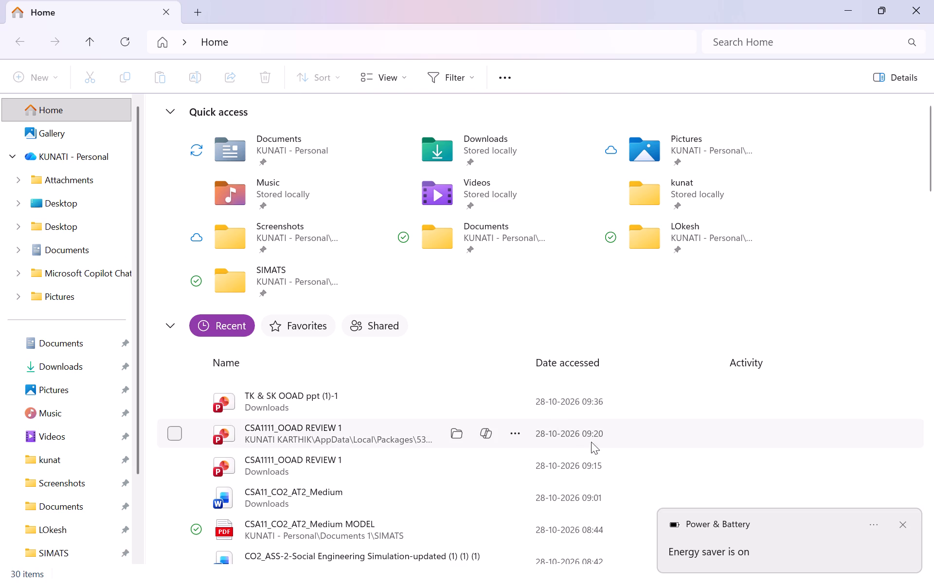
left_click(898, 527)
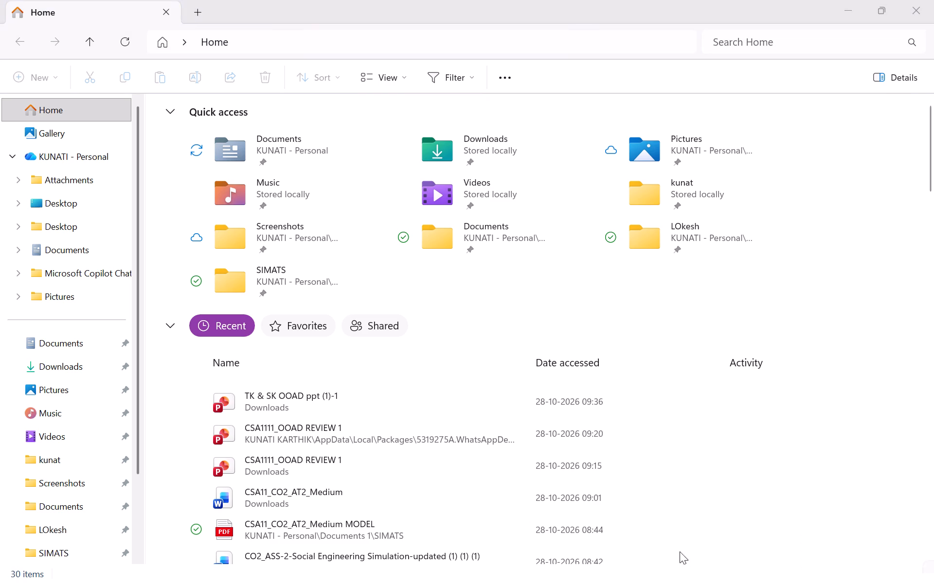
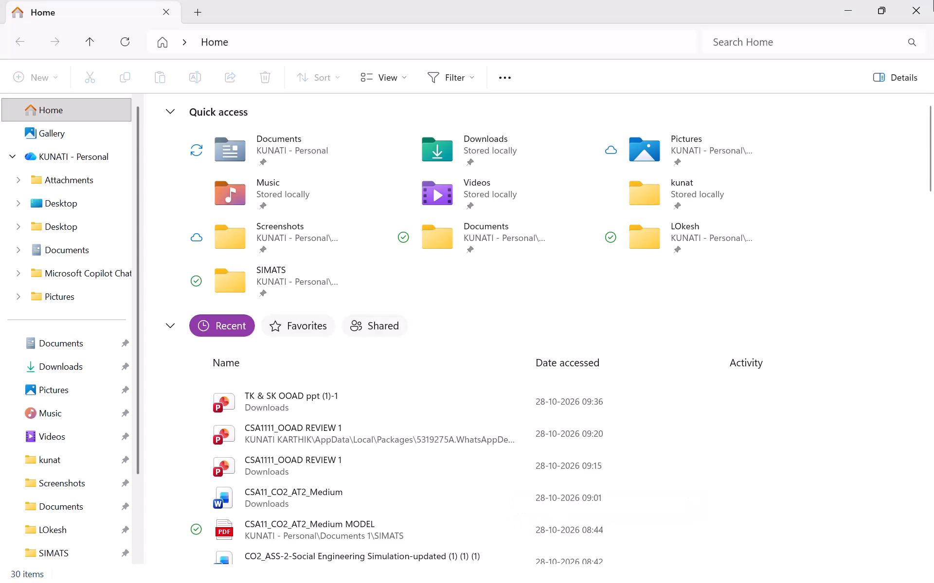
Close the File Explorer window to return to the PowerPoint presentation.
left_click(916, 4)
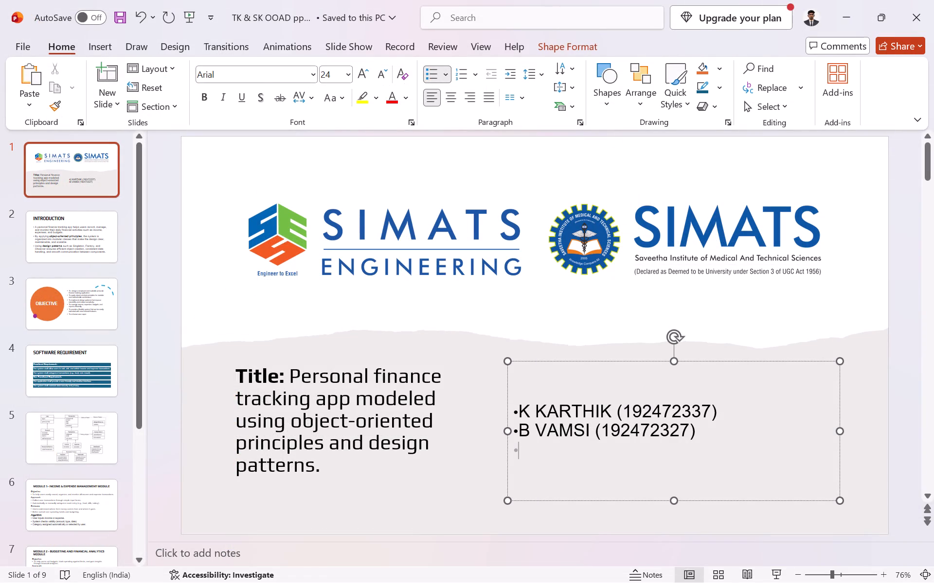
Look through the presentation's slides, from the closing slide back past the module, class diagram and objective slides.
scroll(551, 175, "down", 5)
scroll(521, 202, "down", 4)
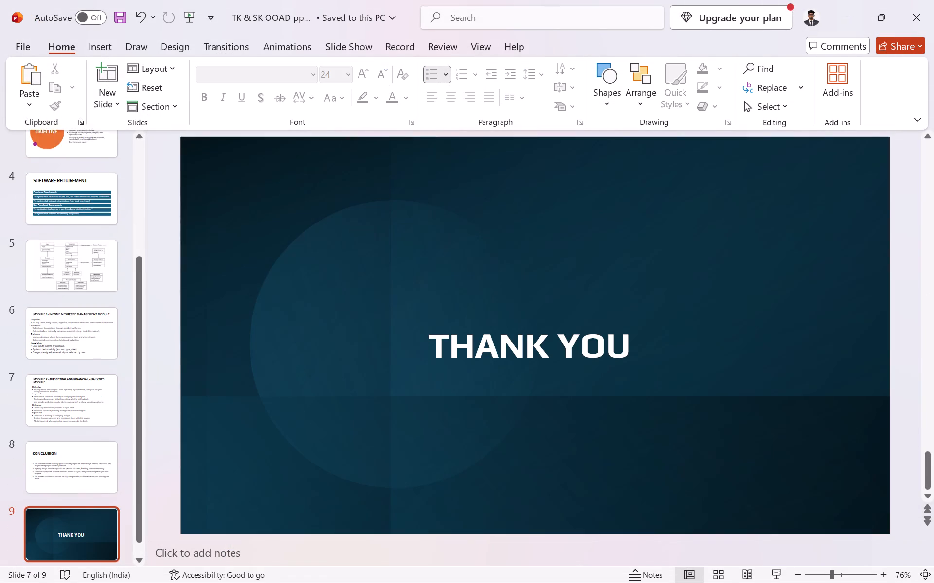
scroll(511, 207, "down", 2)
scroll(494, 237, "up", 3)
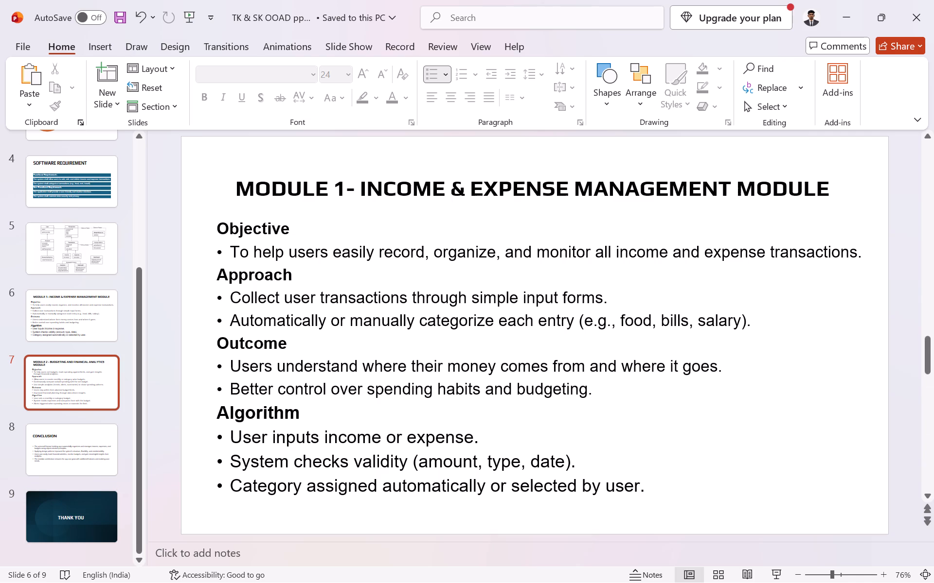
scroll(494, 236, "up", 1)
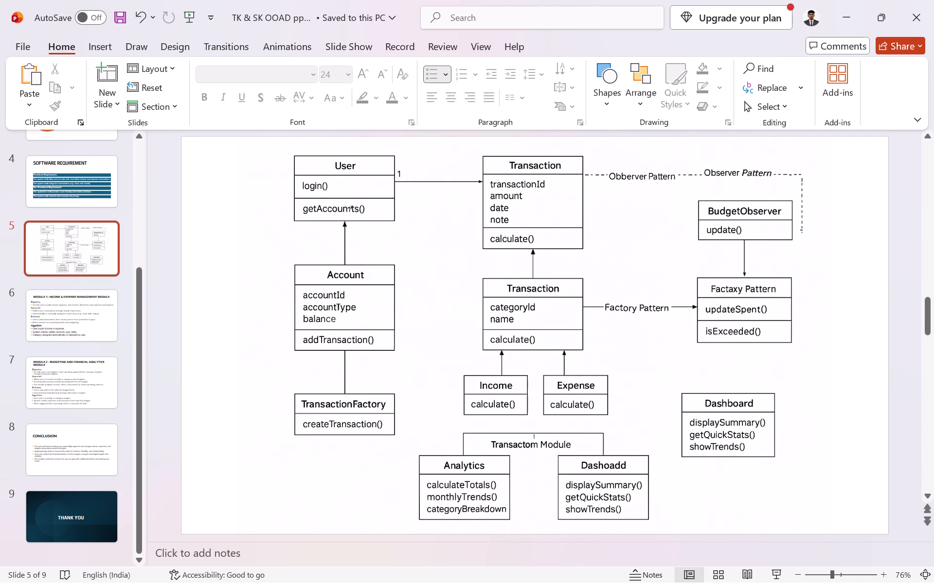
scroll(491, 238, "up", 2)
scroll(469, 242, "down", 3)
scroll(469, 244, "up", 3)
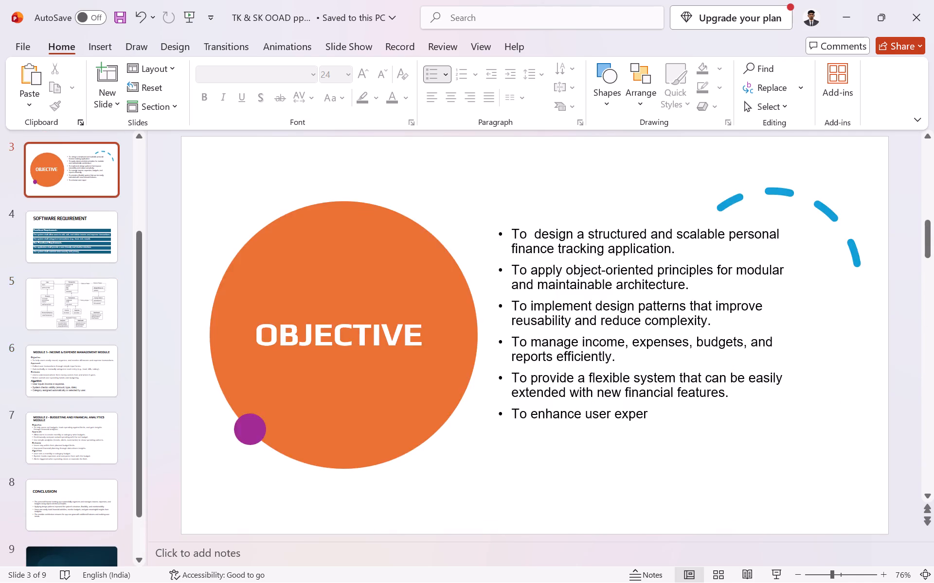
Copy the project title text after "Title:" on the title slide.
scroll(466, 246, "up", 4)
left_click_drag(329, 469, 311, 424)
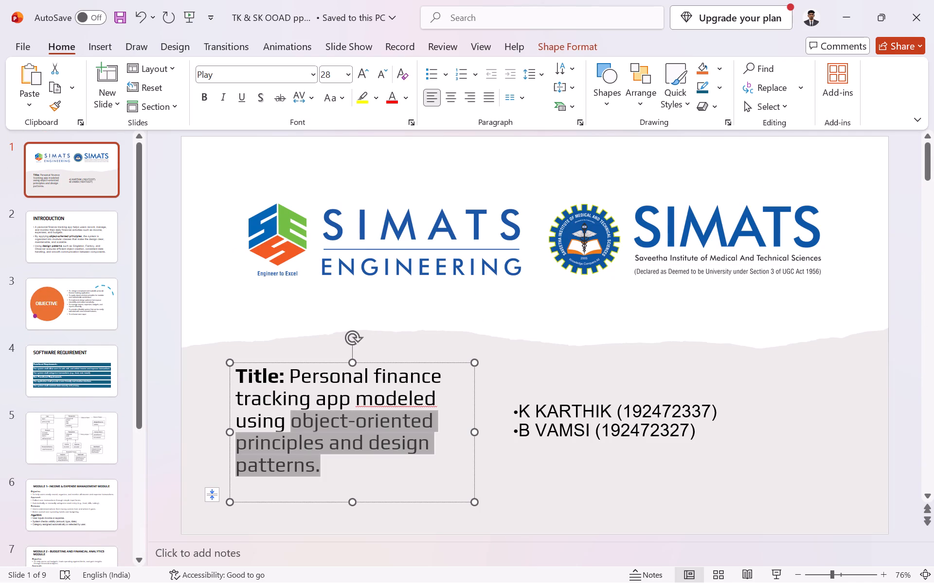
left_click_drag(311, 424, 288, 384)
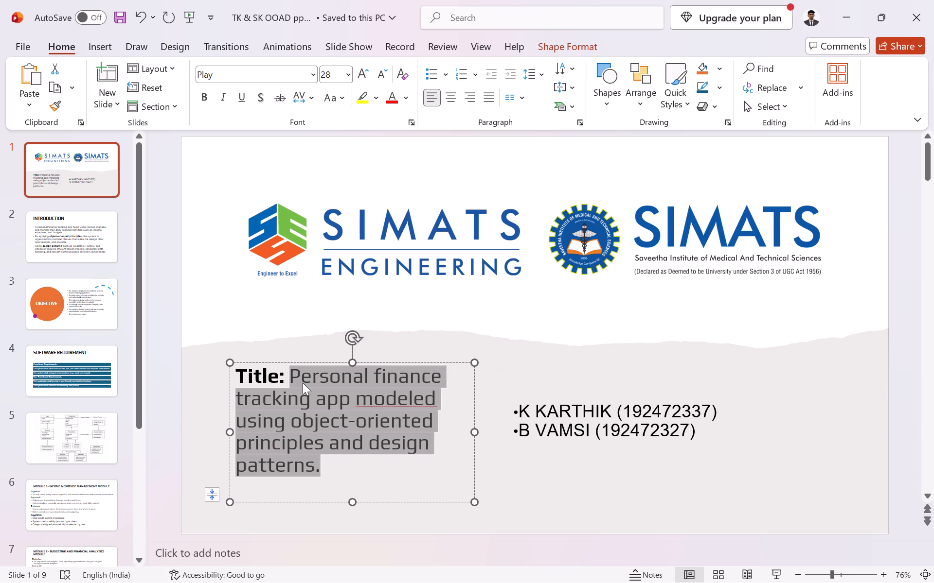
key("ctrl+c")
key("alt+Tab")
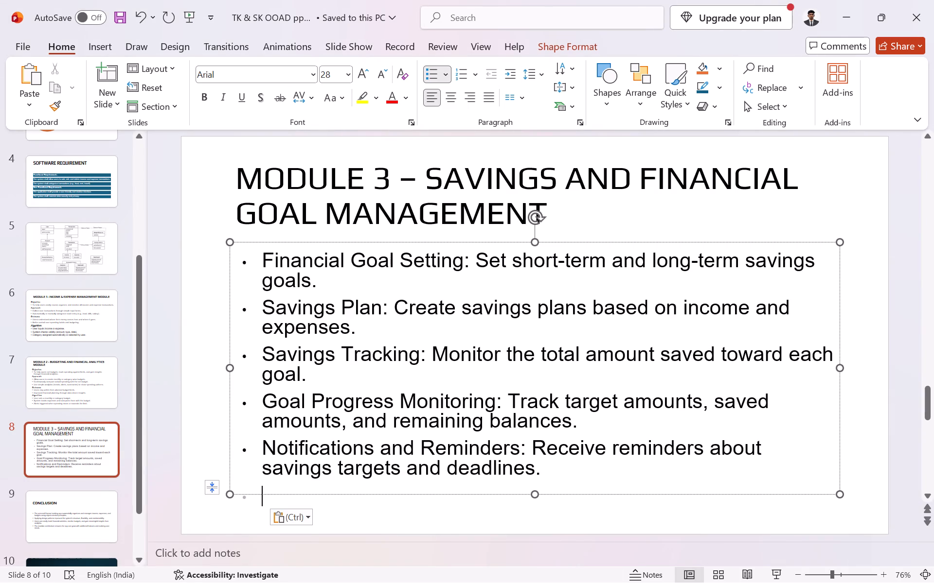
Set the font of all five points on slide 8 to Times New Roman.
left_click_drag(550, 469, 258, 236)
left_click(203, 102)
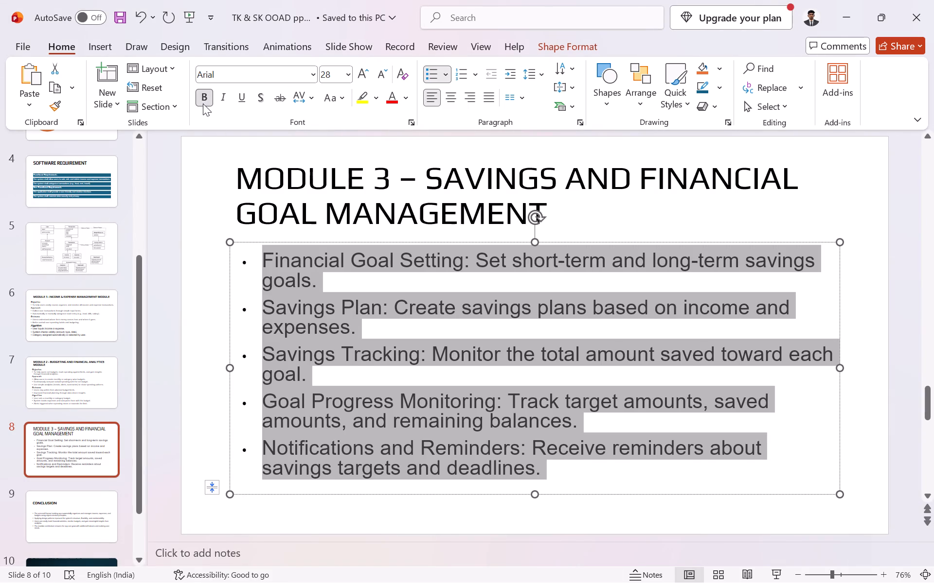
left_click(200, 94)
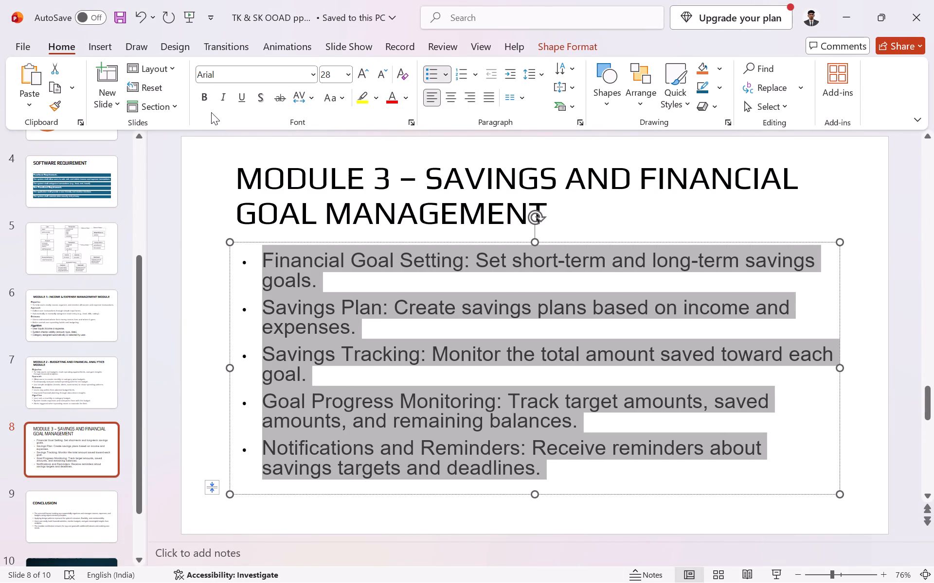
left_click(311, 76)
type("TIMES")
key("Return")
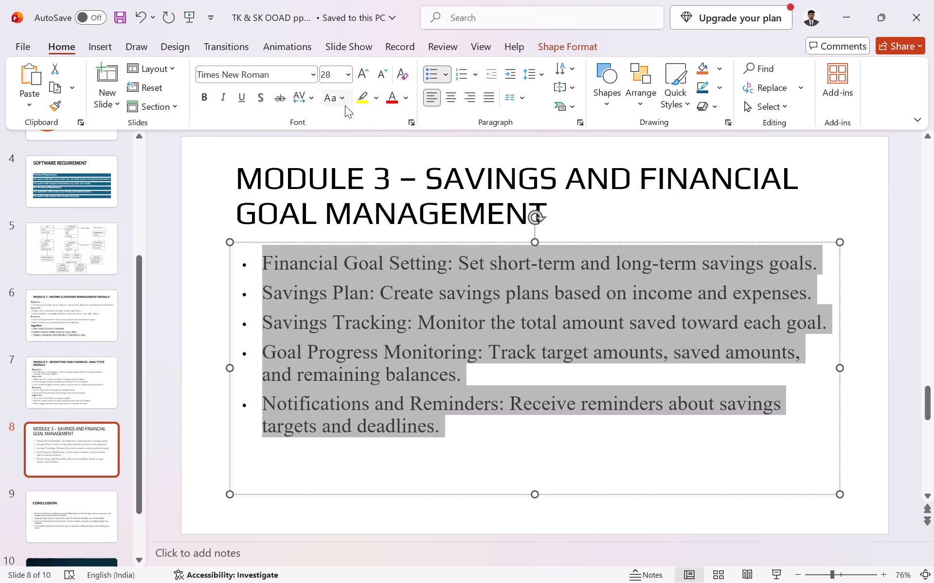
left_click(379, 69)
left_click(361, 73)
Apply 1.5 line spacing and justified alignment to the five points on slide 8.
left_click(543, 76)
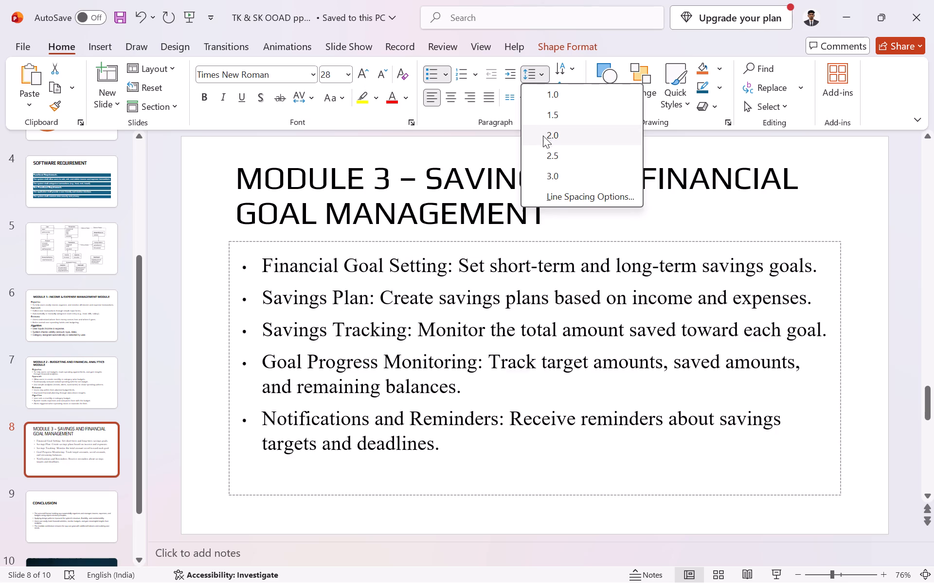
left_click(545, 115)
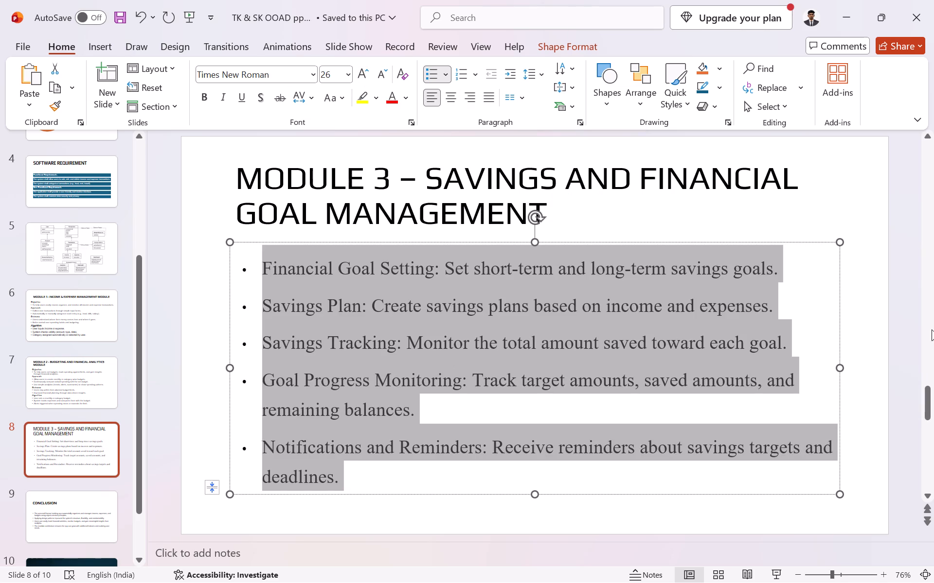
left_click(489, 90)
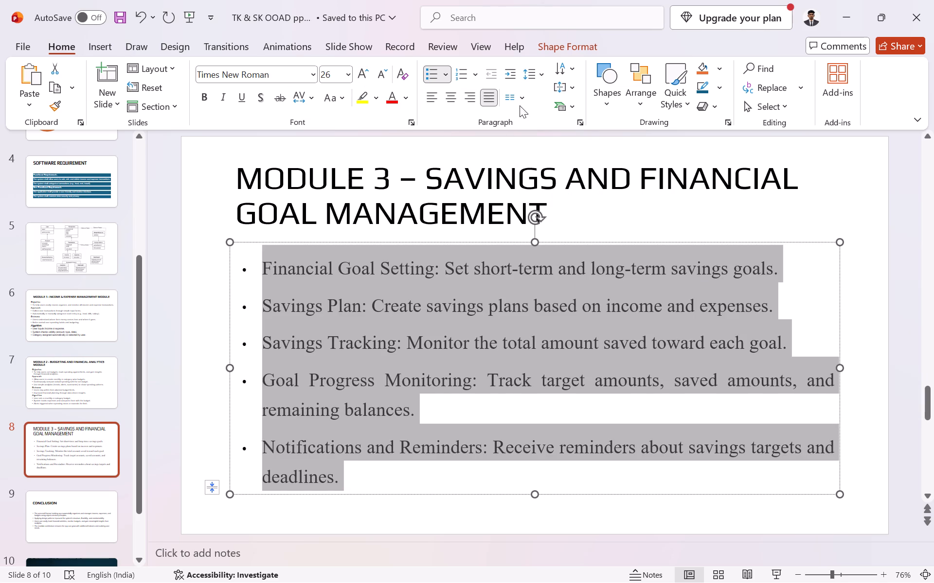
left_click(836, 191)
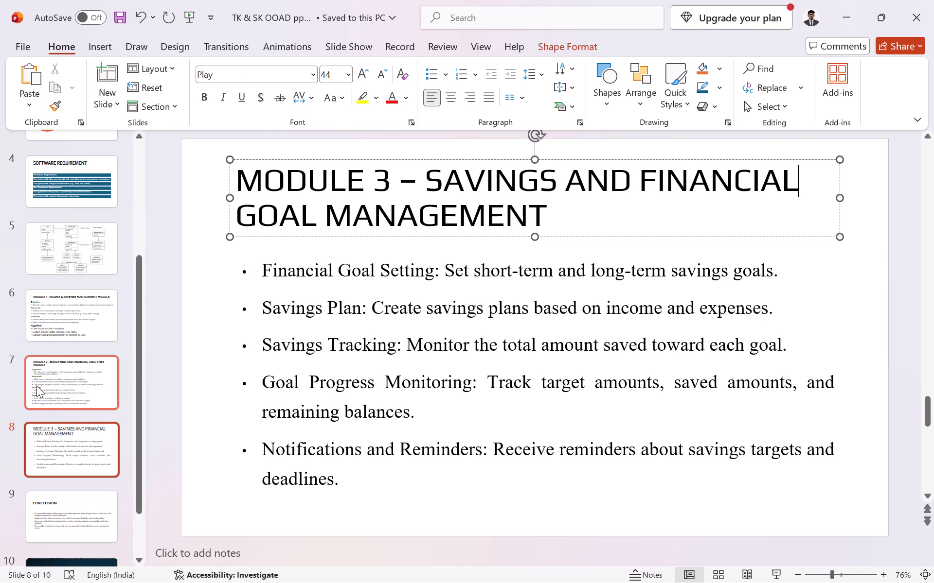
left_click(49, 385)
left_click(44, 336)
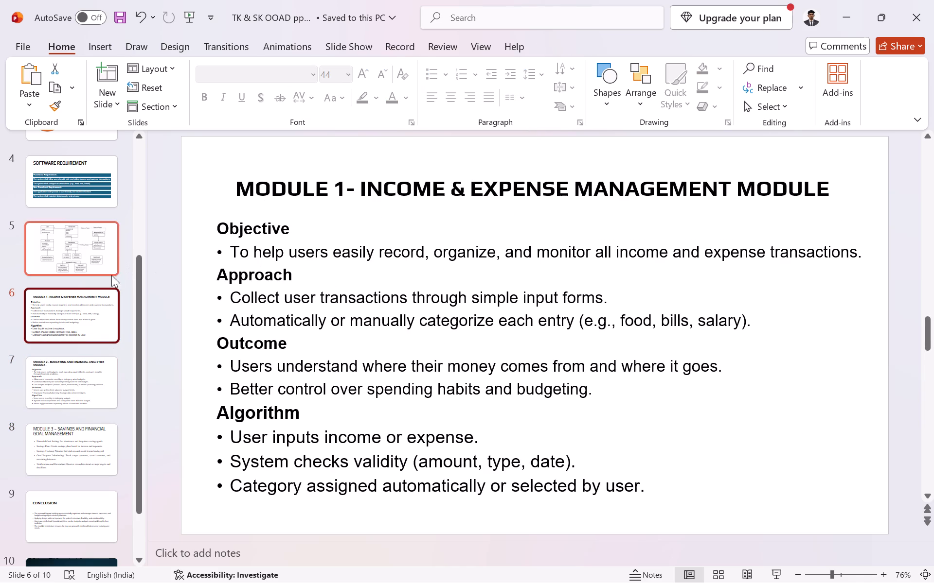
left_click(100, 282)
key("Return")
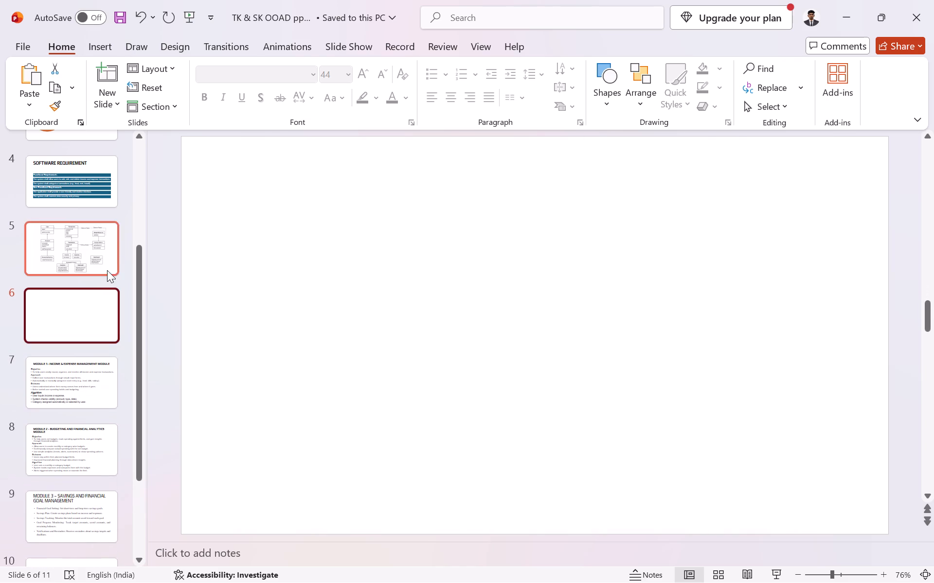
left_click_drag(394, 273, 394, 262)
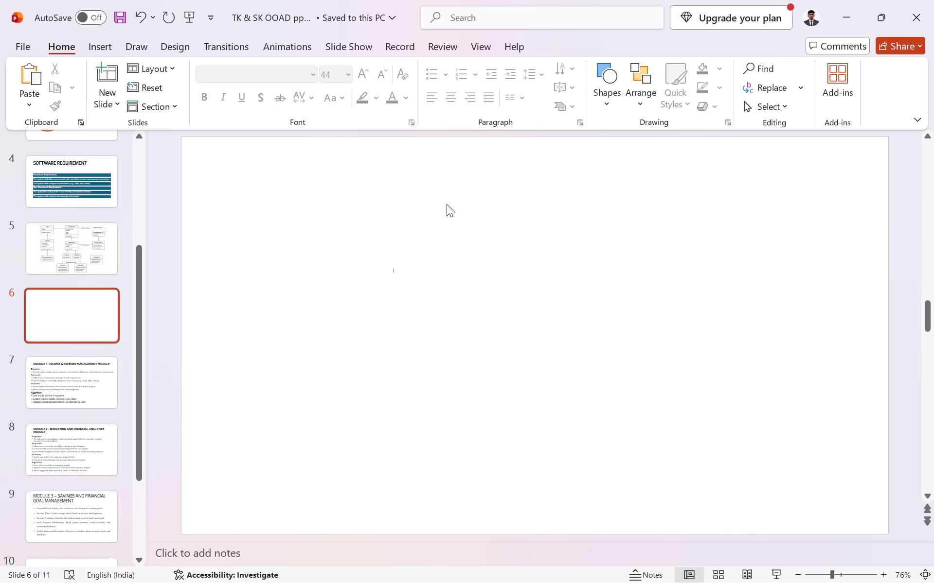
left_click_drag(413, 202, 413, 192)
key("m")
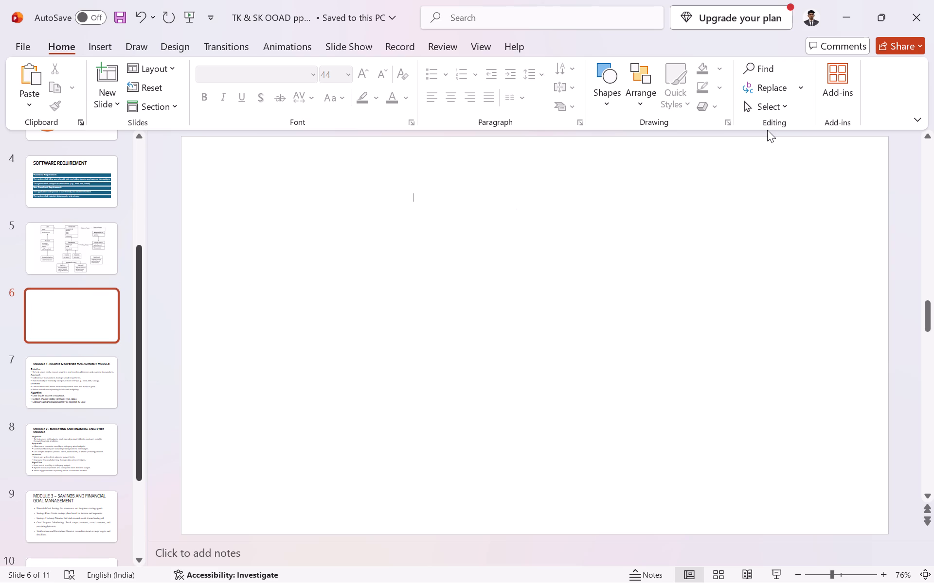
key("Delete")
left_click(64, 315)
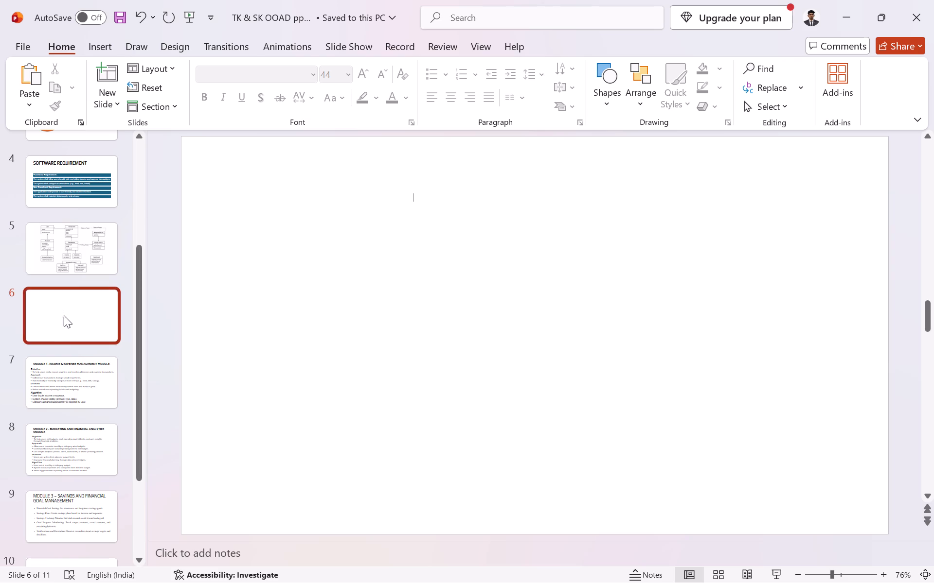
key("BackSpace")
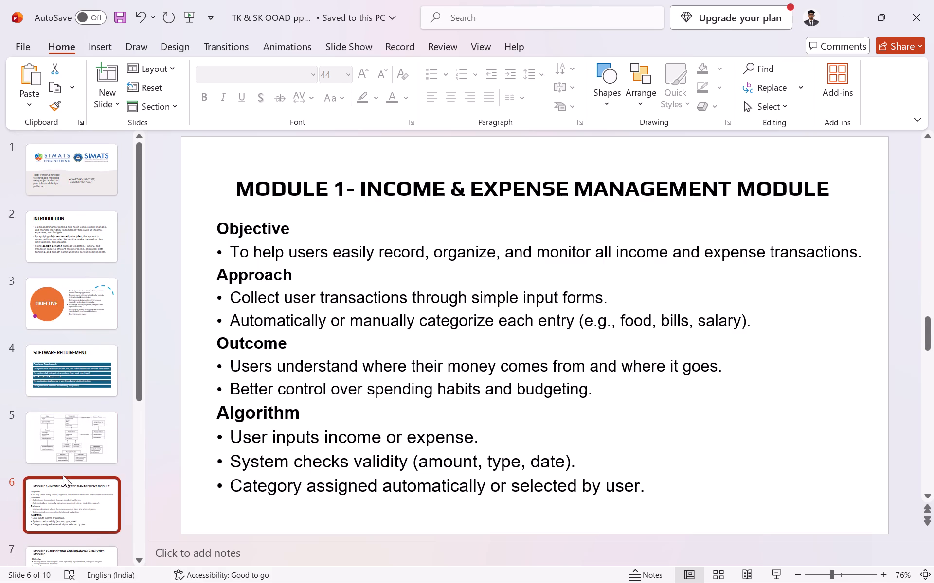
Insert a new title-and-content slide directly after the Module 1 slide and title it "MODULES".
scroll(33, 404, "down", 2)
left_click_drag(59, 476, 62, 481)
key("Return")
left_click(327, 201)
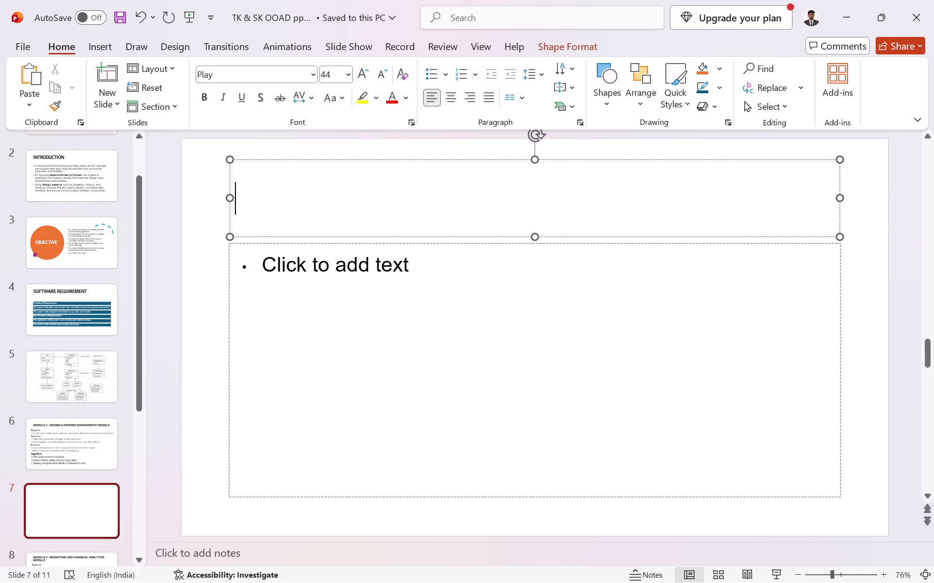
type("MODI")
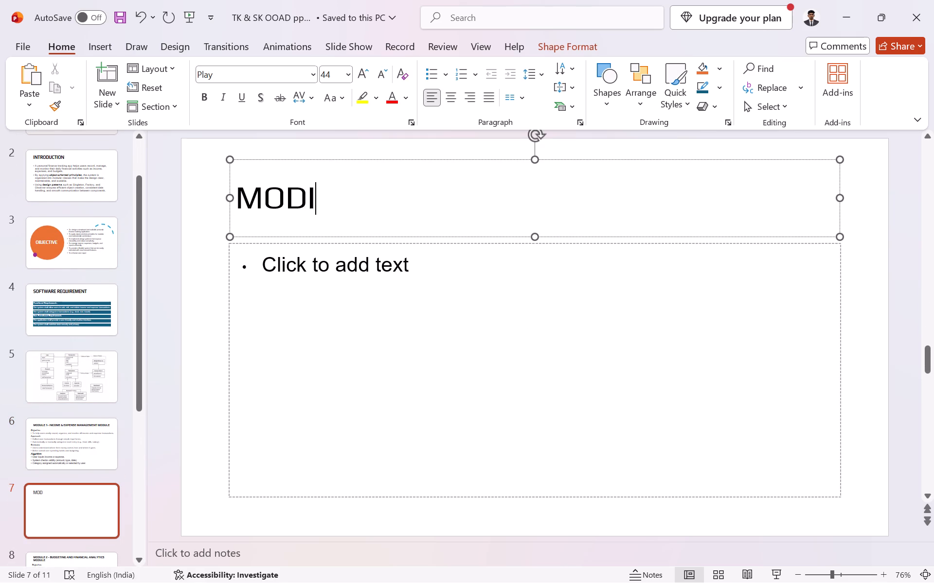
key("BackSpace")
type("ULS")
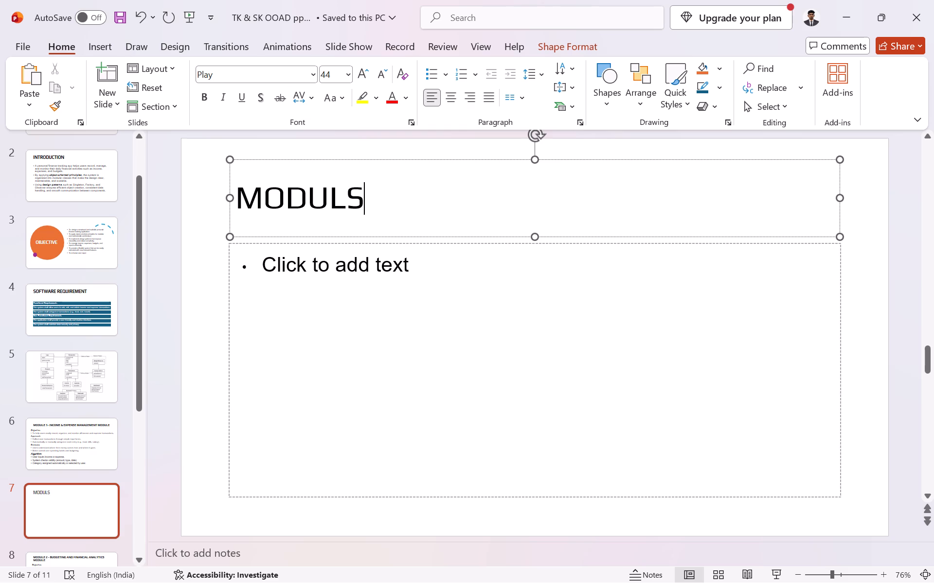
key("BackSpace")
type("ES")
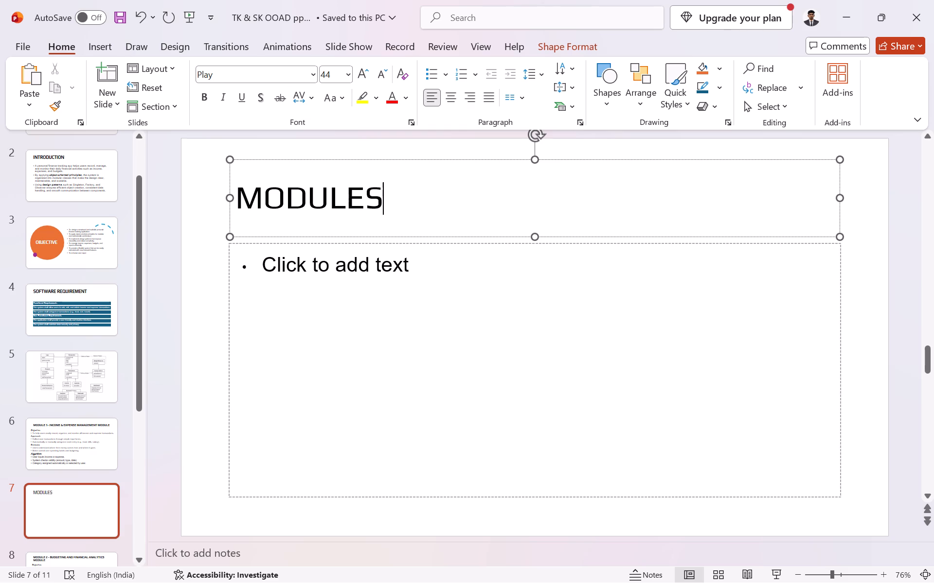
Copy "MODULE 1- INCOME & EXPENSE MANAGEMENT" from slide 6's title and paste it as the first bullet on the MODULES slide.
left_click(296, 274)
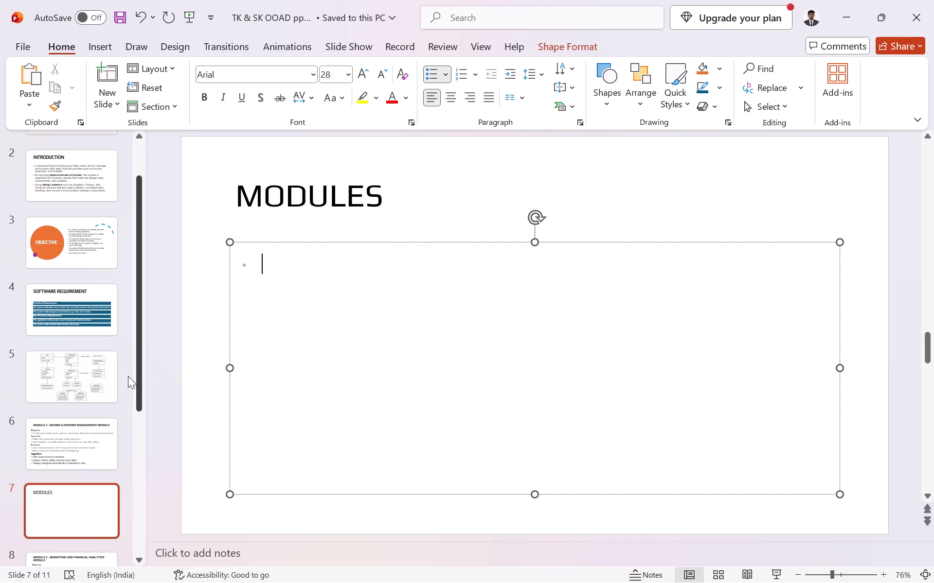
left_click(63, 454)
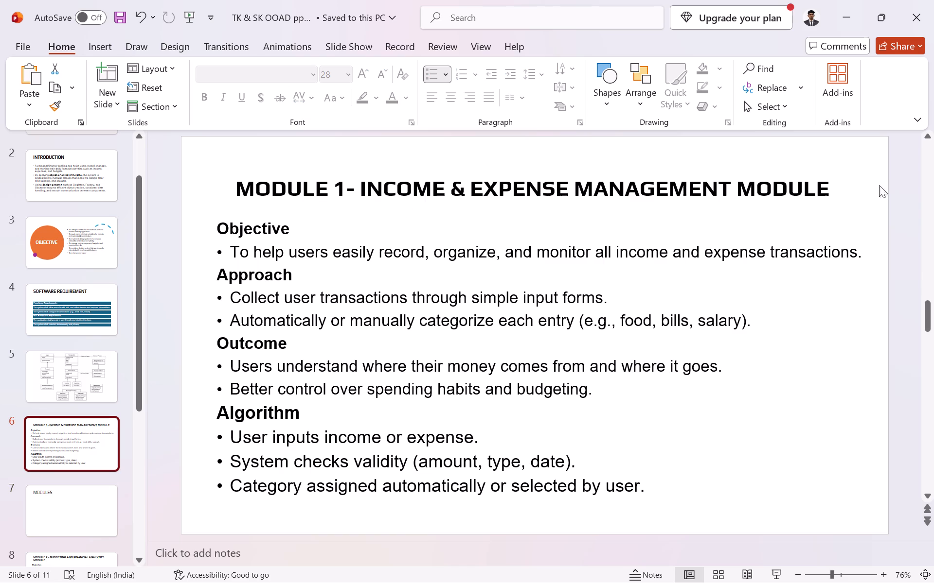
left_click_drag(827, 188, 305, 198)
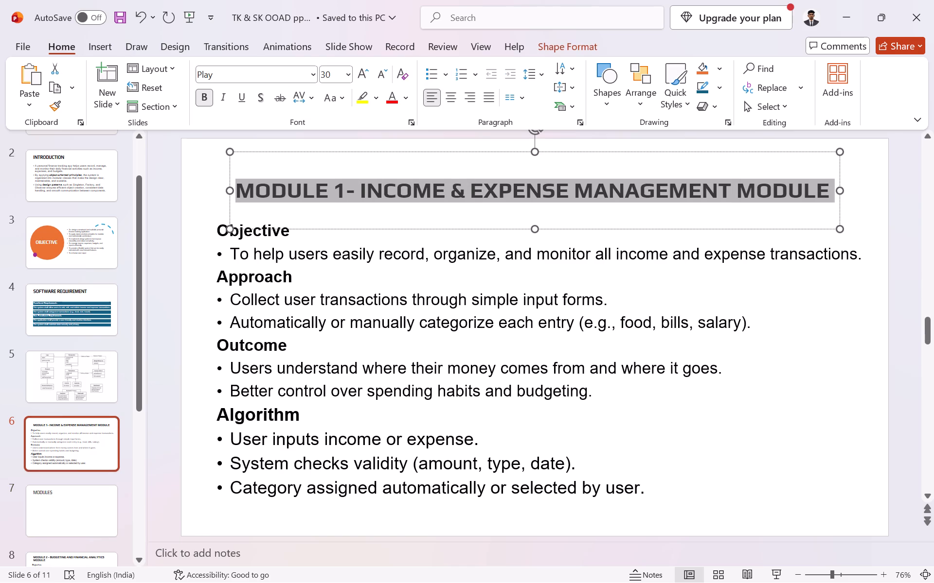
left_click_drag(305, 198, 261, 198)
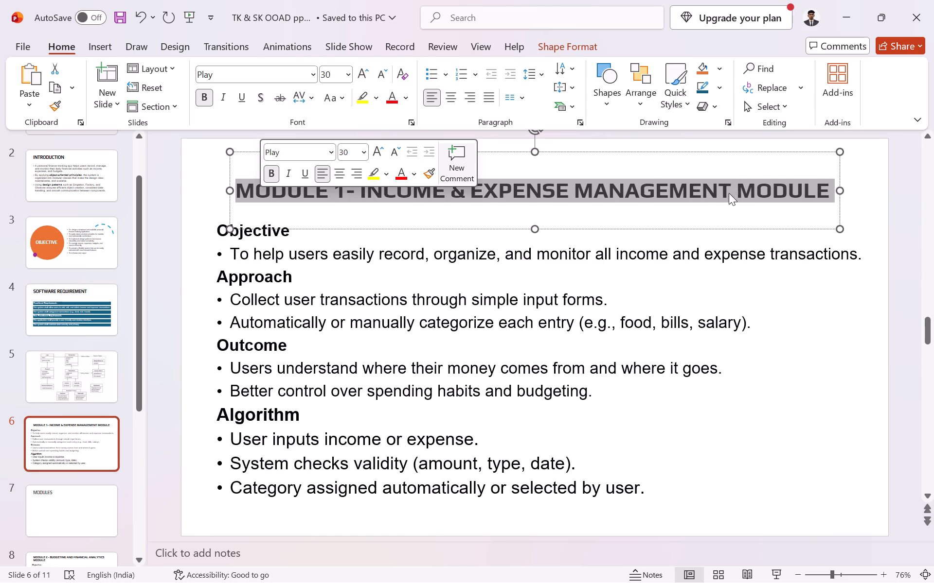
left_click(729, 193)
left_click_drag(728, 189, 272, 195)
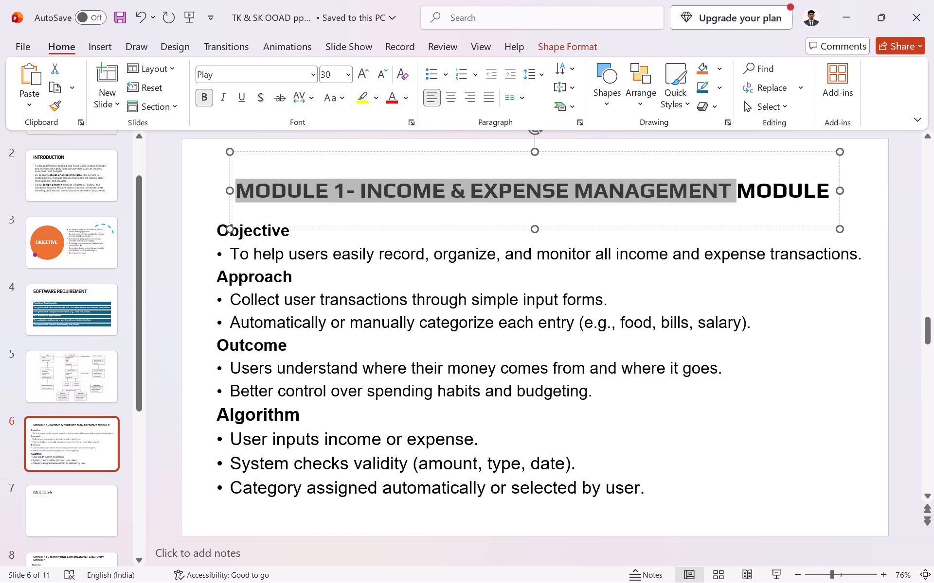
left_click_drag(272, 195, 271, 195)
key("ctrl+c")
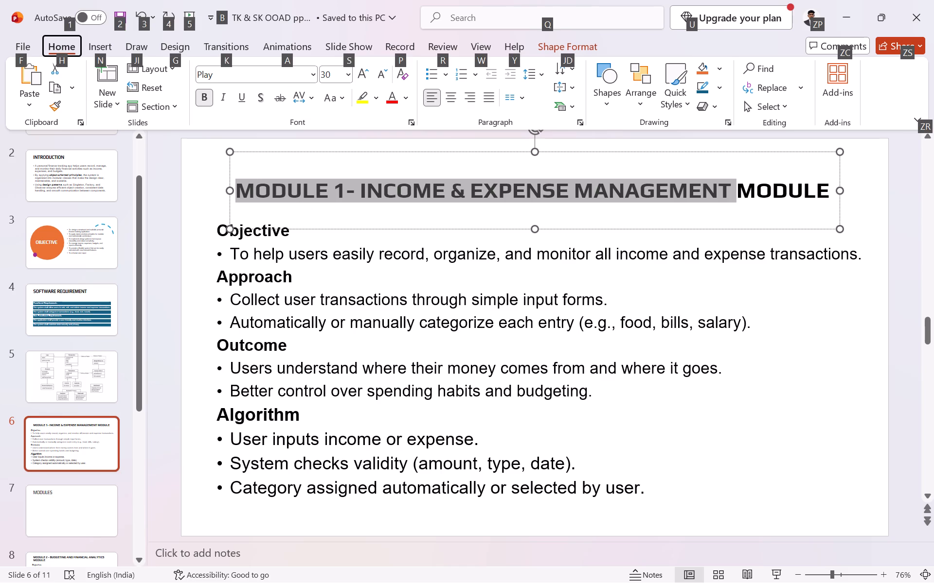
left_click(59, 529)
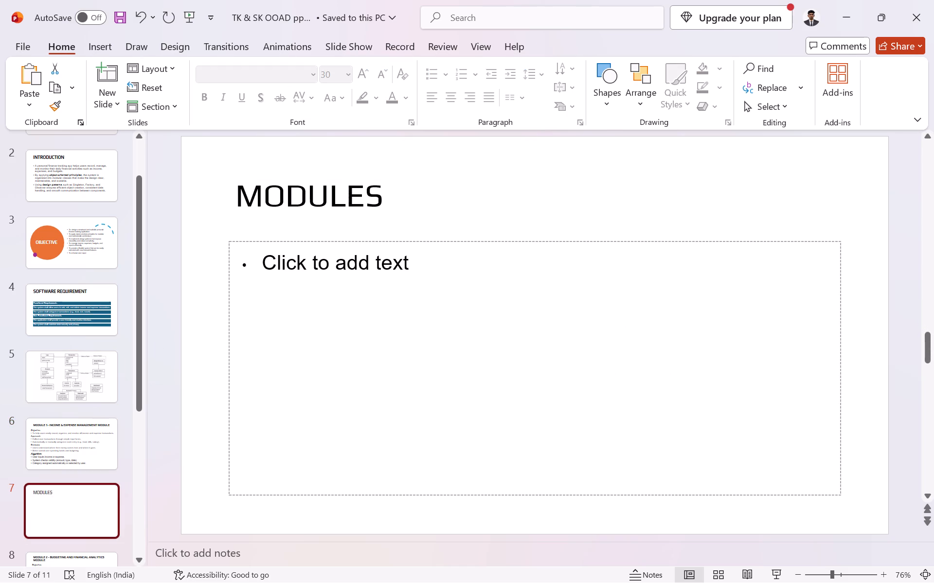
left_click(374, 262)
key("ctrl+v")
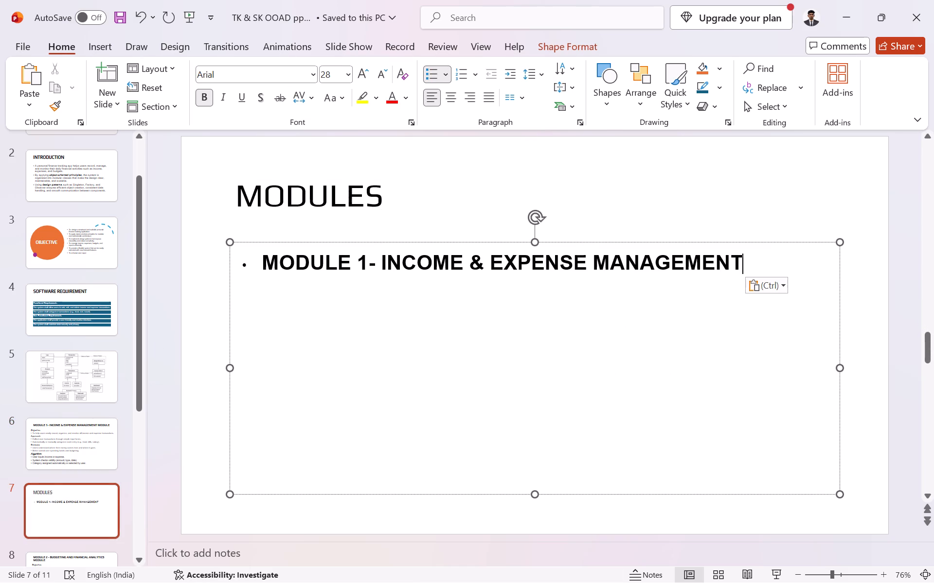
Copy "MODULE 2 - BUDGETING AND FINANCIAL ANALYTICS" from slide 8's title and paste it as the second bullet on the MODULES slide.
scroll(56, 436, "down", 4)
left_click(56, 442)
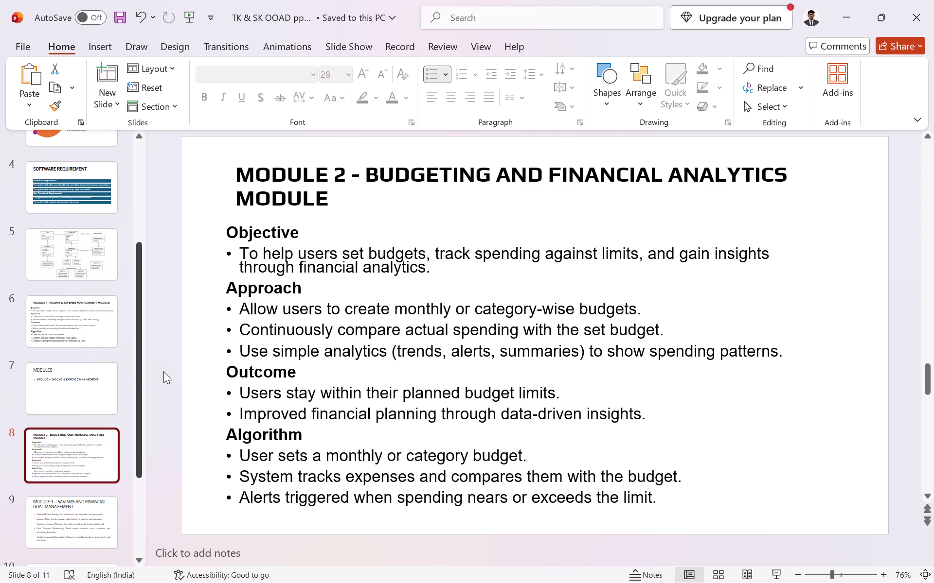
left_click_drag(788, 172, 643, 173)
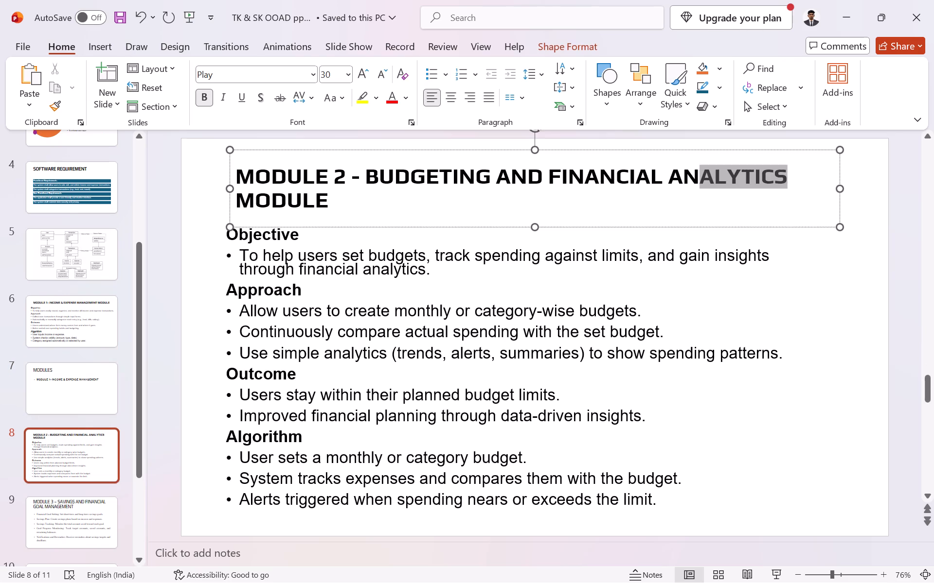
left_click_drag(643, 173, 216, 162)
key("ctrl+c")
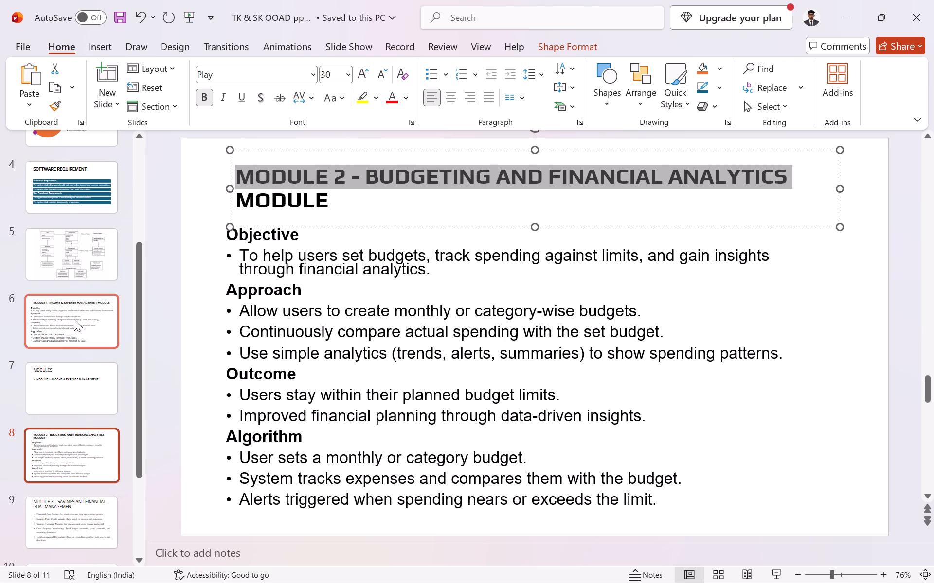
left_click(61, 375)
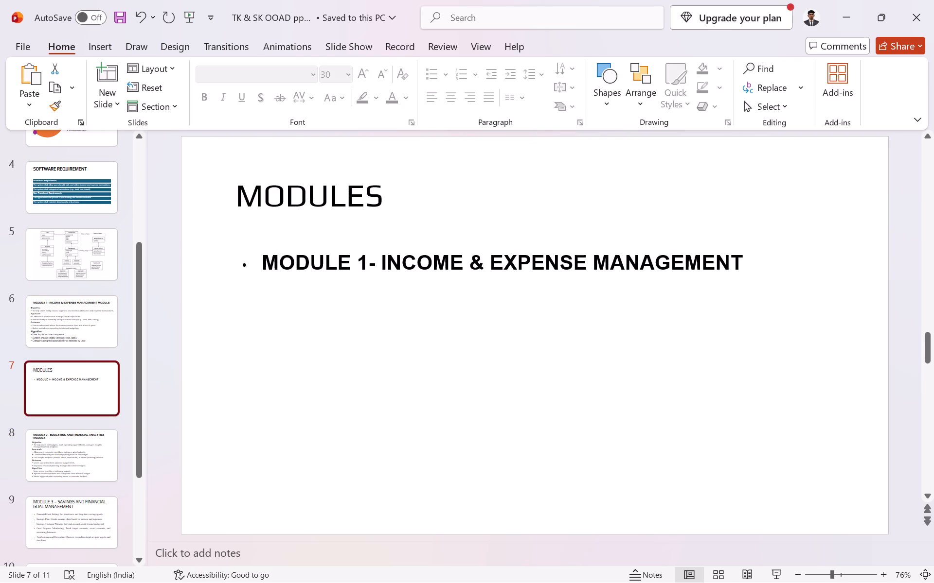
left_click(742, 266)
key("Return")
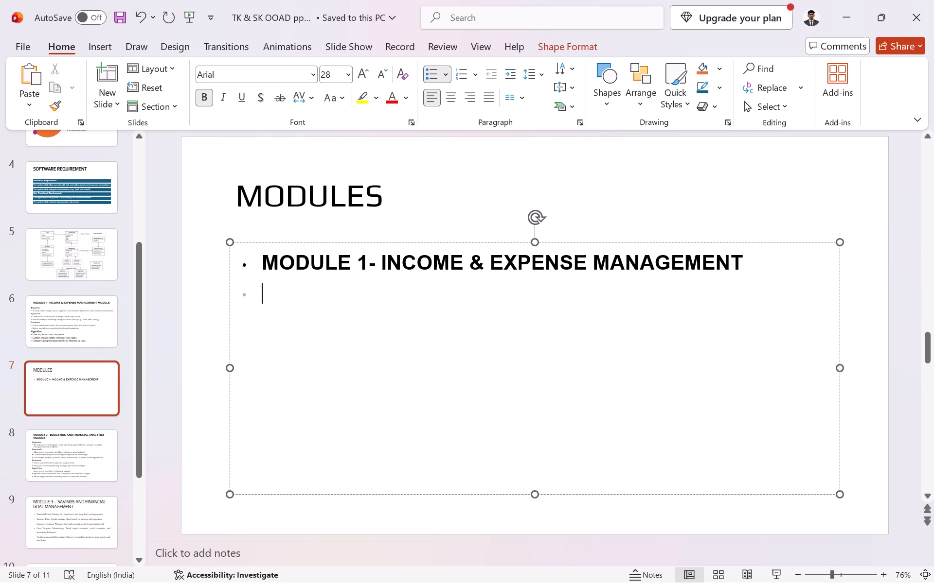
key("ctrl+v")
Copy the full Module 3 title from slide 9 and paste it as the third bullet on the MODULES slide.
scroll(123, 454, "down", 2)
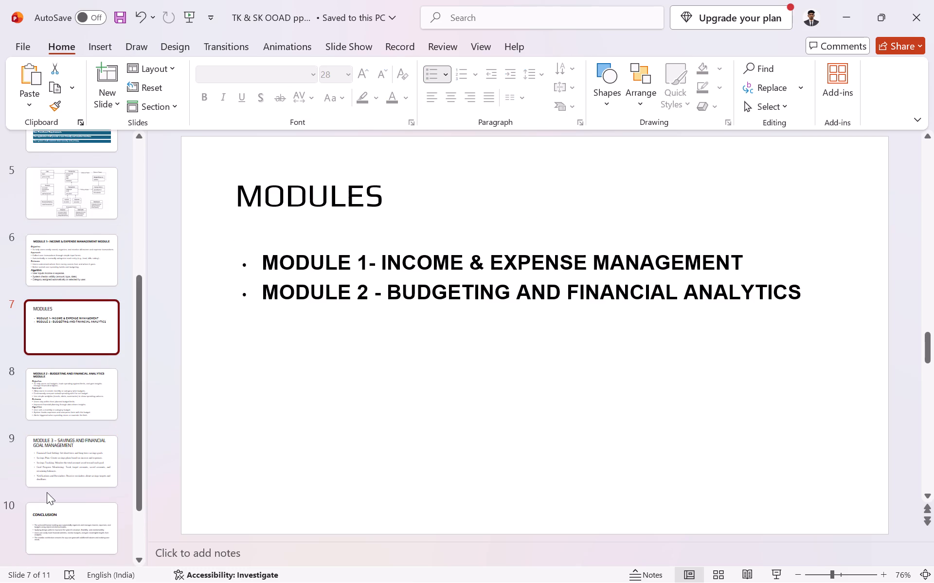
left_click(74, 456)
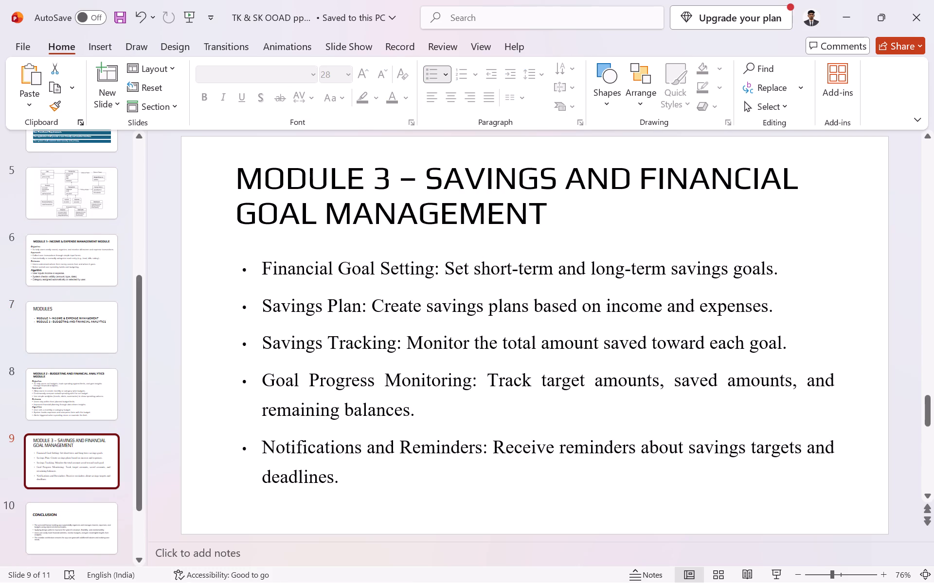
left_click_drag(545, 212, 261, 163)
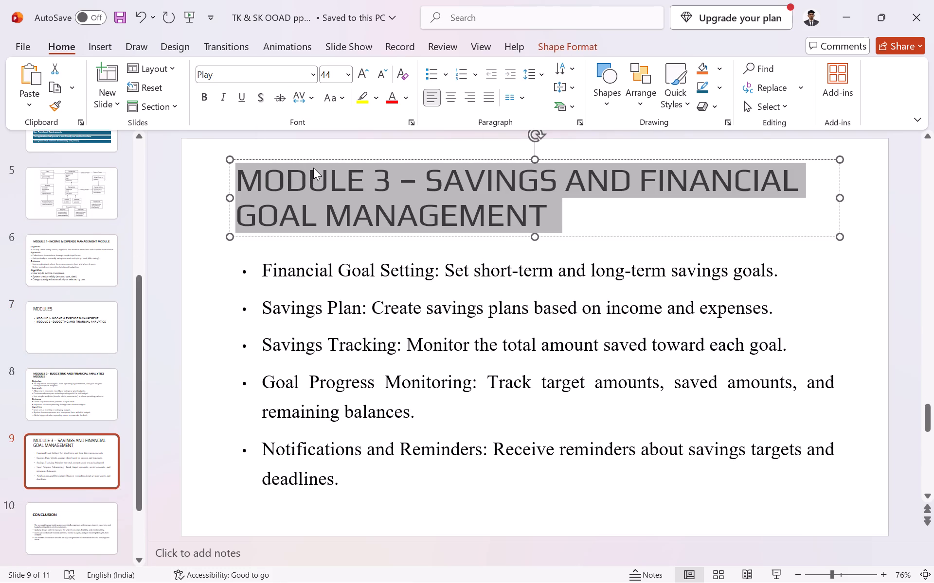
key("ctrl+c")
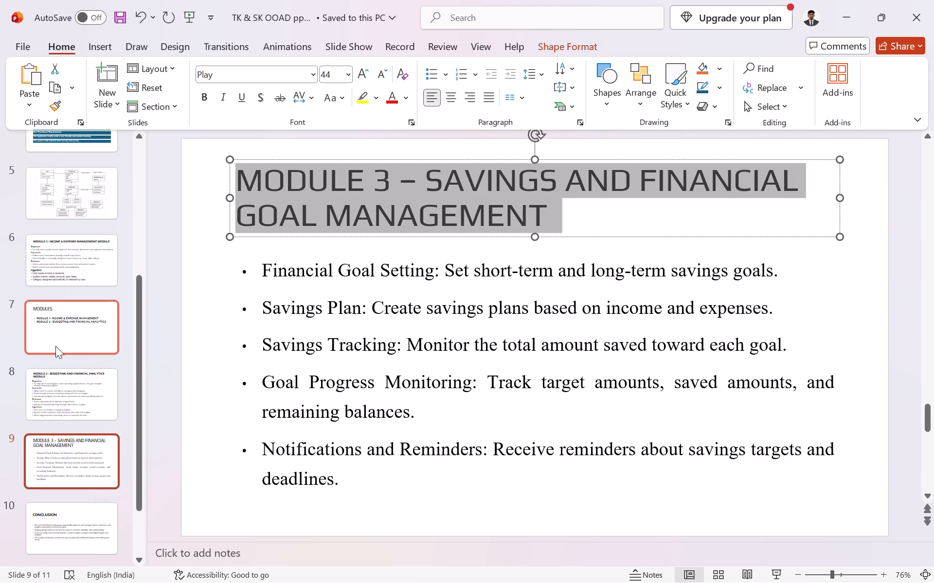
left_click(55, 346)
left_click(803, 286)
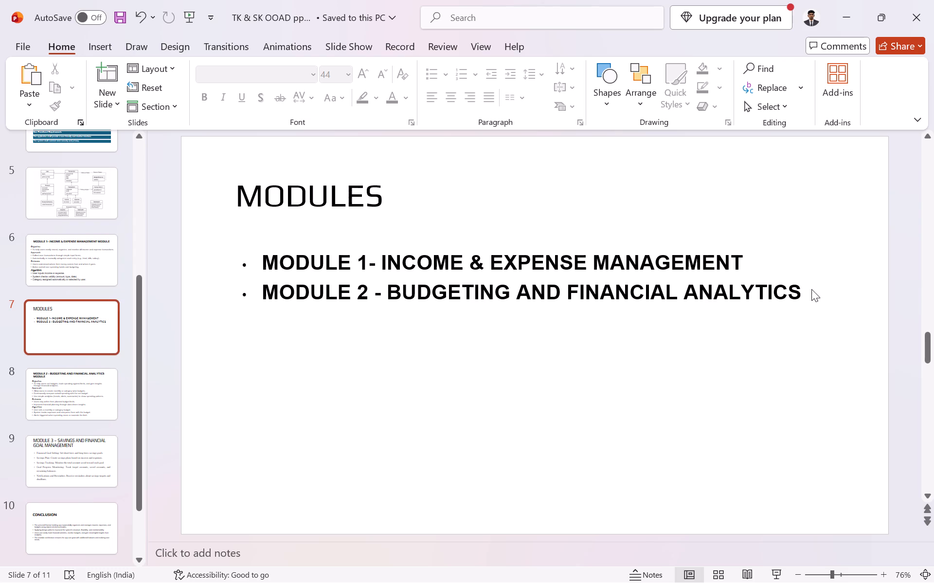
left_click_drag(792, 293, 796, 291)
left_click_drag(797, 290, 806, 292)
key("Return")
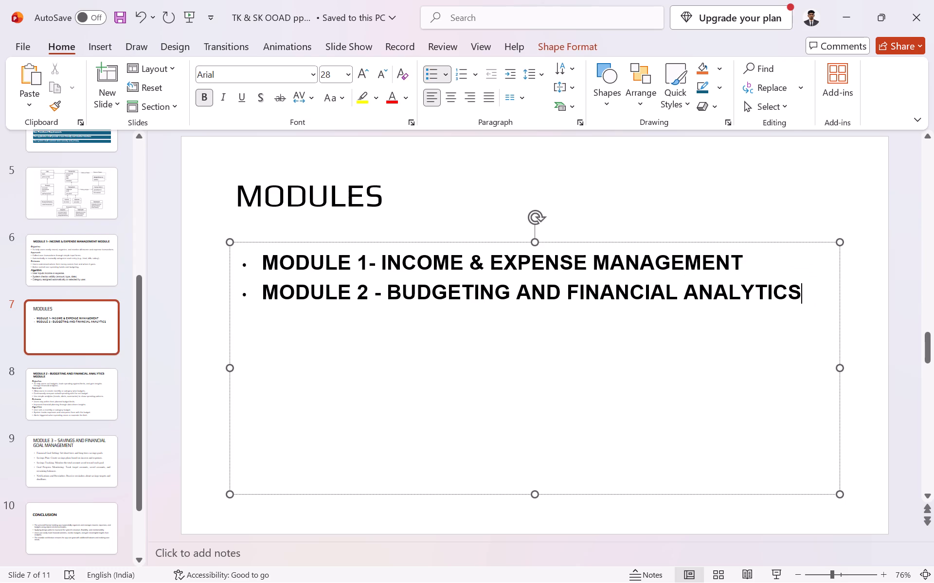
key("ctrl+v")
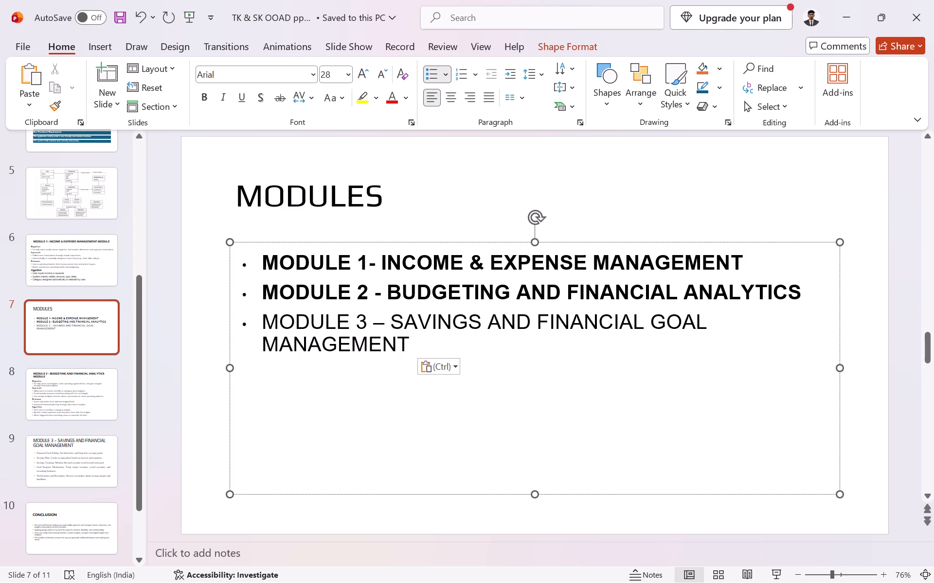
Set all three bullets on the MODULES slide to Times New Roman and remove their bold formatting.
left_click_drag(412, 345, 359, 273)
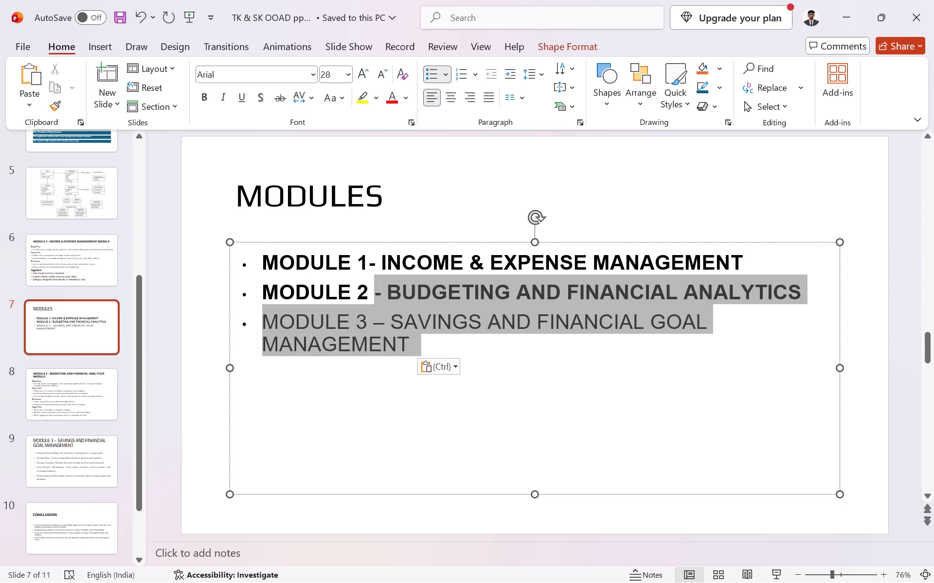
left_click_drag(359, 273, 296, 244)
left_click(312, 76)
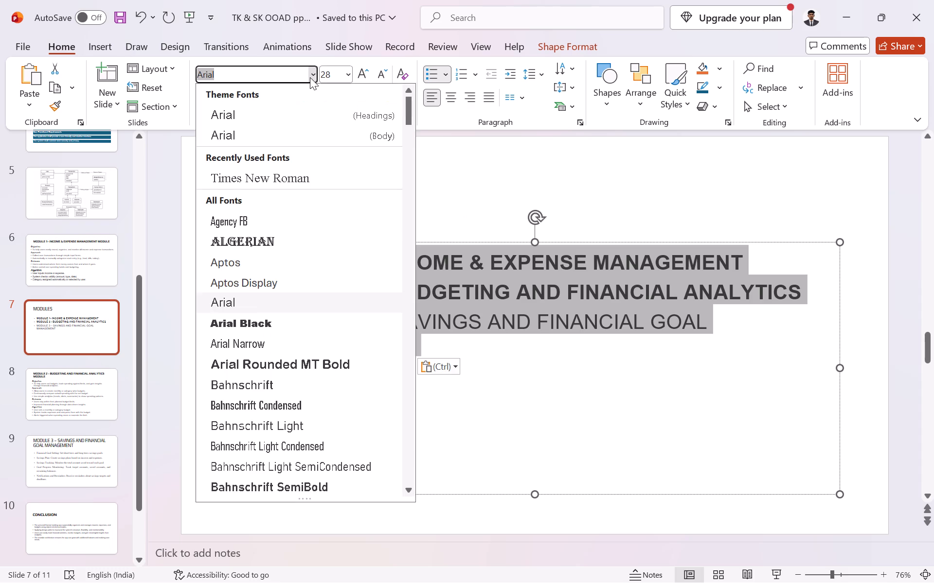
left_click(291, 181)
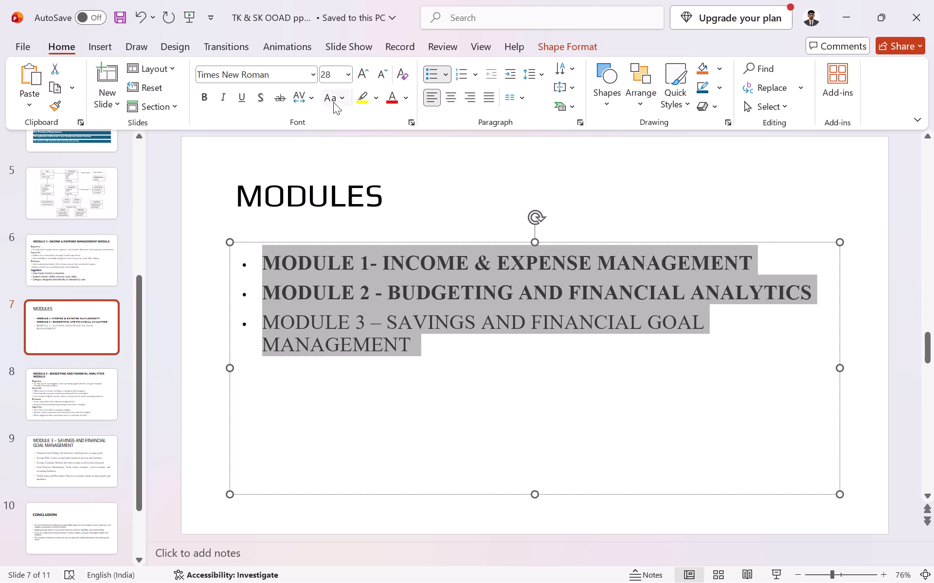
left_click(205, 97)
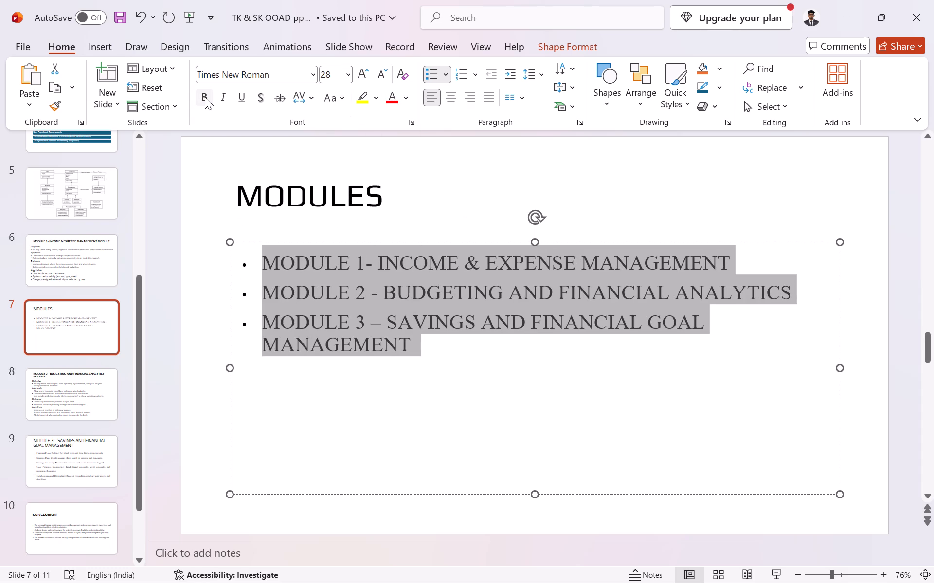
Justify the three module bullets on the MODULES slide.
left_click(494, 102)
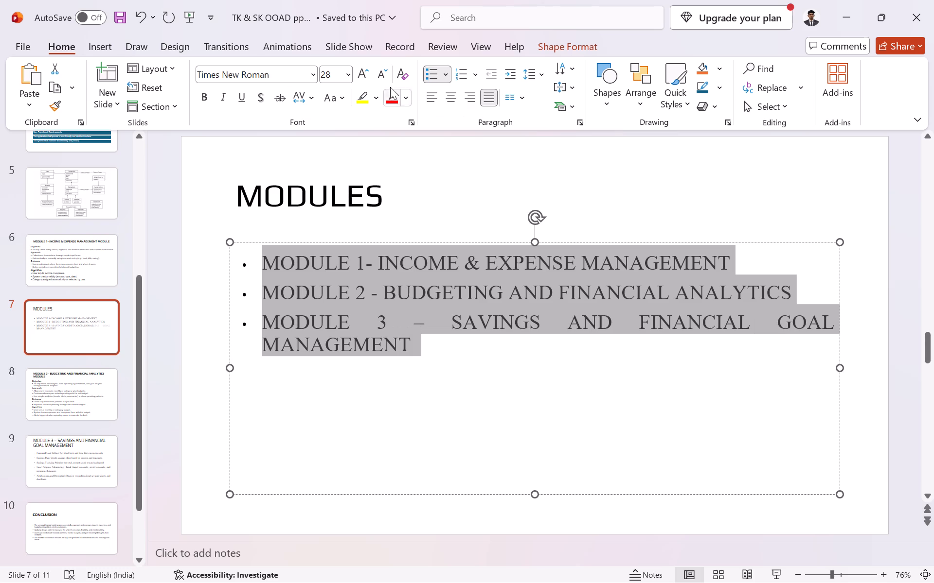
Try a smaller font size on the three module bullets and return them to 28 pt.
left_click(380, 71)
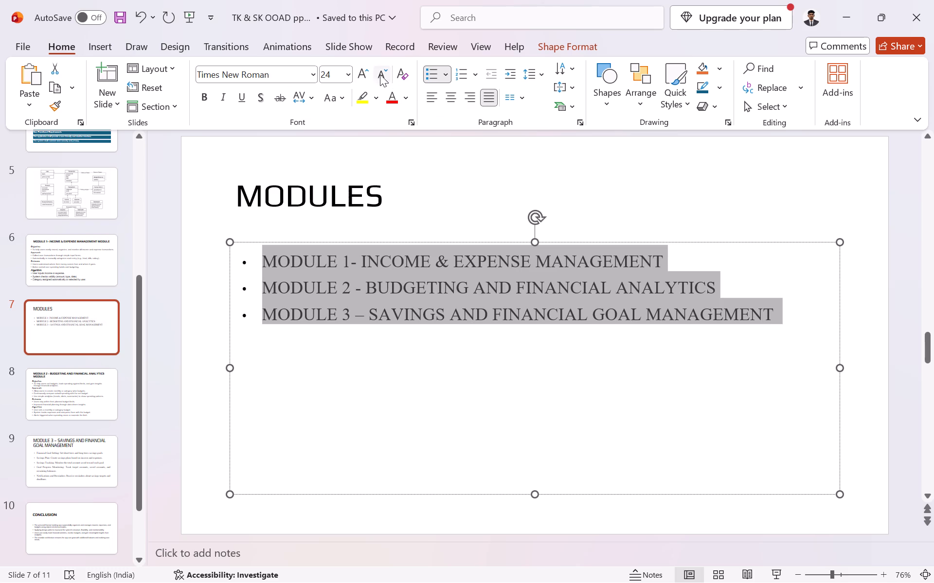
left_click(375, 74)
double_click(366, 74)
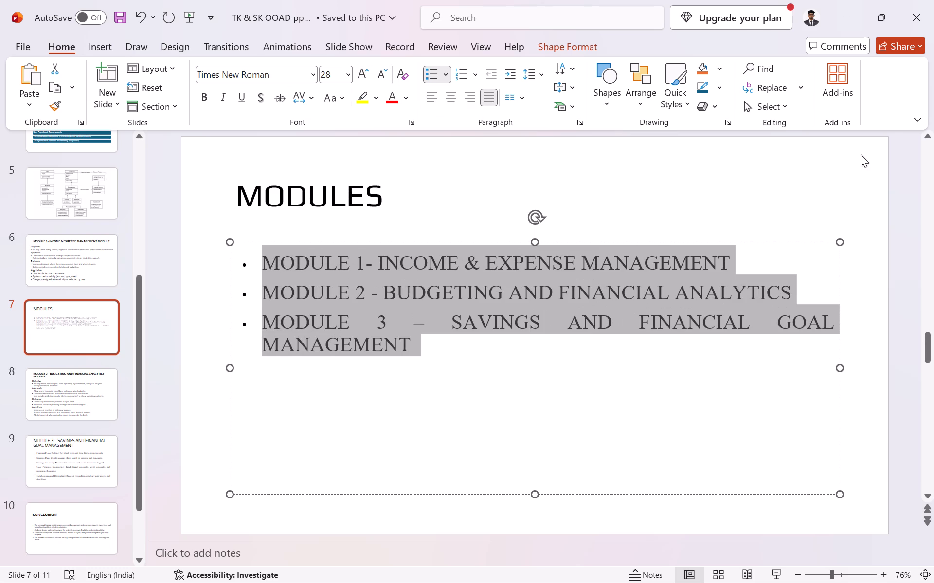
Set the line spacing of the three module bullets to 1.5.
left_click(541, 71)
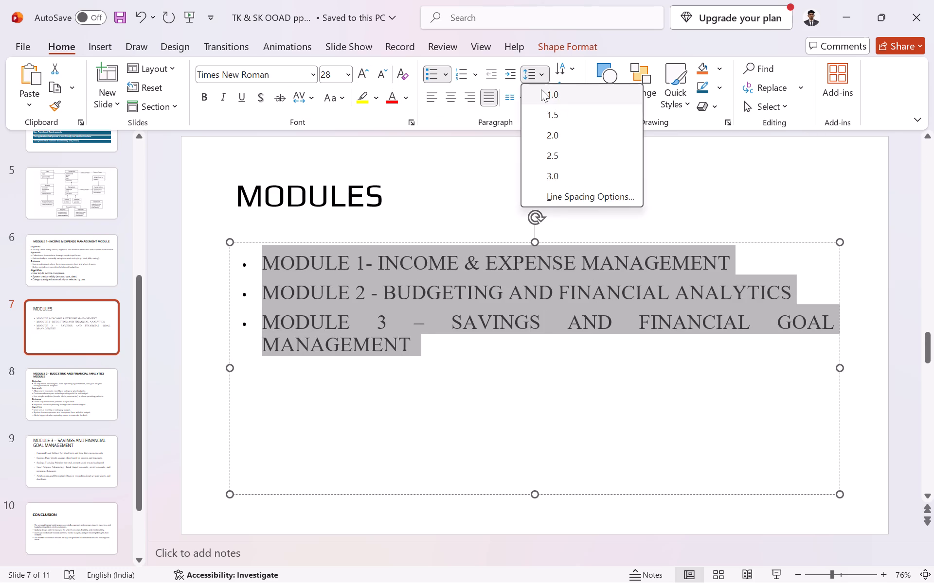
left_click(543, 113)
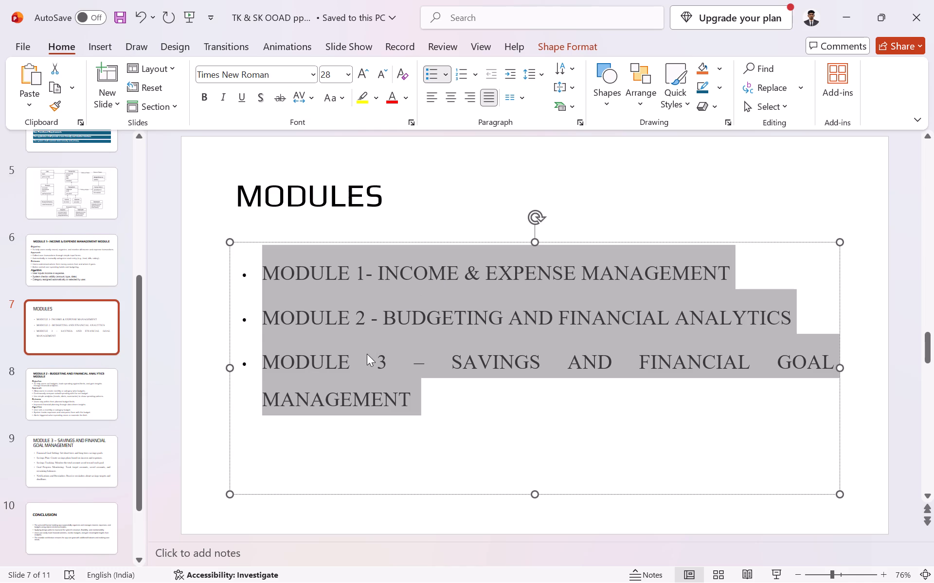
In the third bullet, remove the space between MODULE and 3 and retype a single space between SAVINGS and AND.
left_click(366, 355)
key("BackSpace")
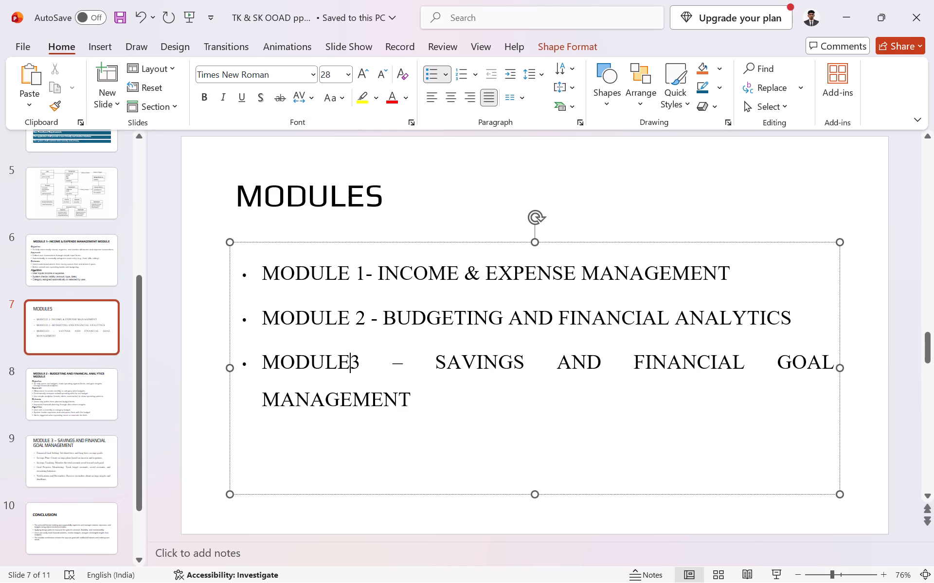
left_click(431, 364)
left_click_drag(531, 368, 546, 366)
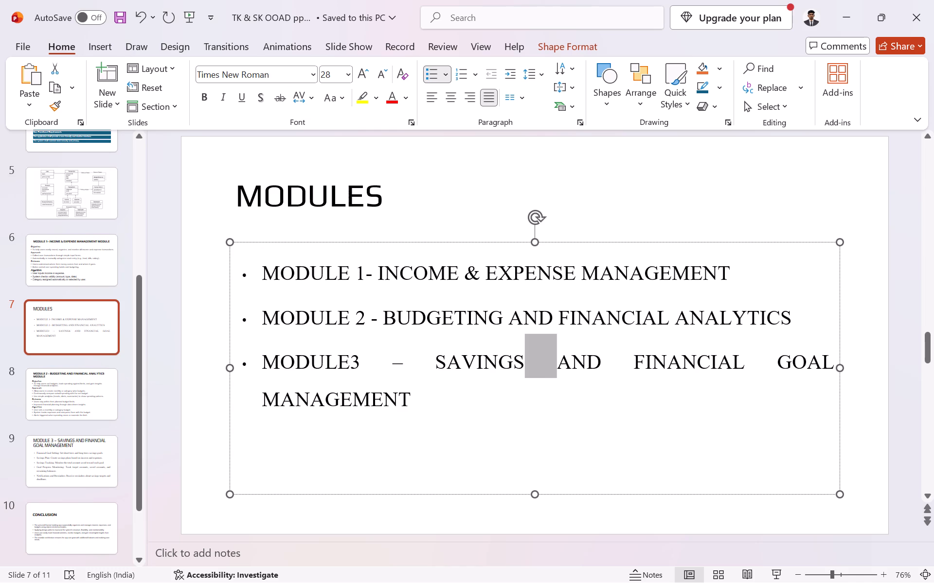
left_click_drag(546, 366, 547, 366)
key("BackSpace")
key("space")
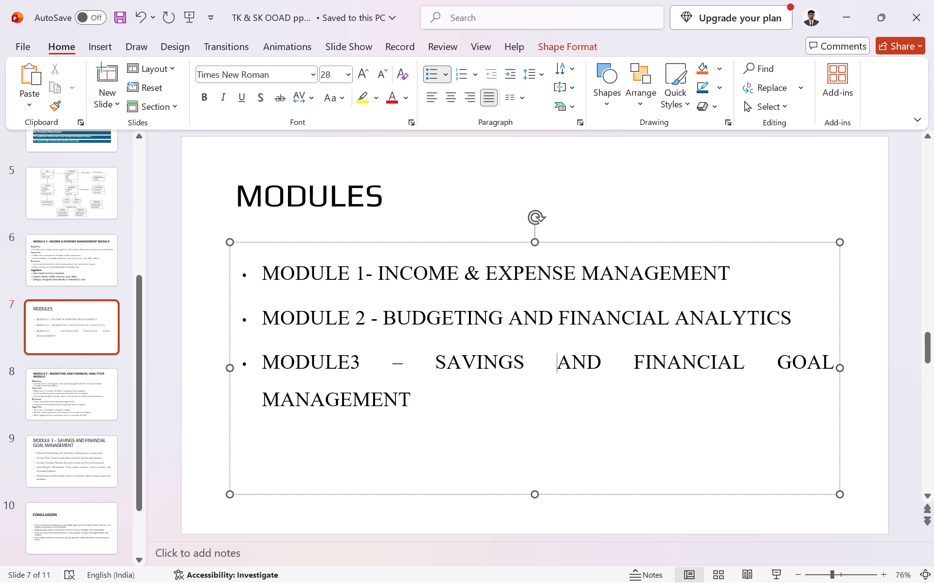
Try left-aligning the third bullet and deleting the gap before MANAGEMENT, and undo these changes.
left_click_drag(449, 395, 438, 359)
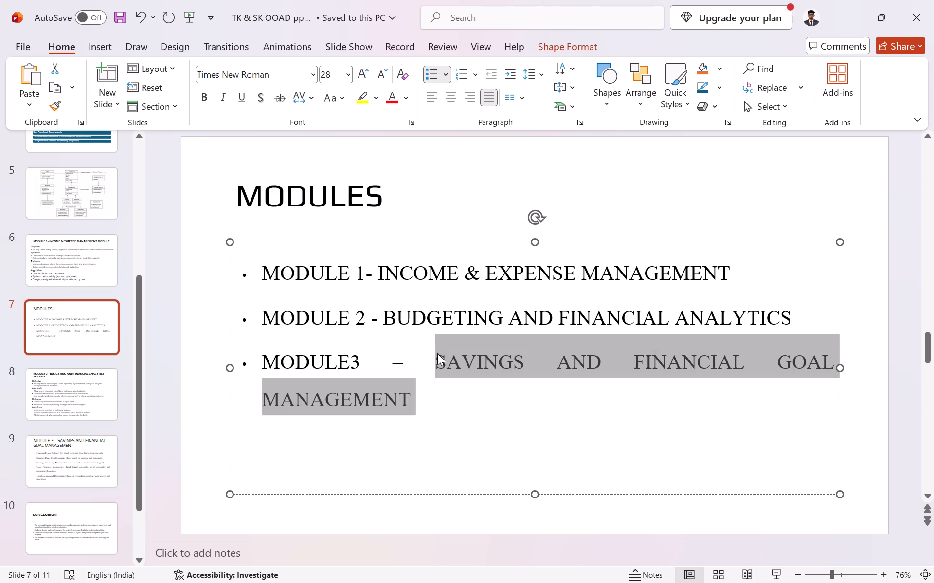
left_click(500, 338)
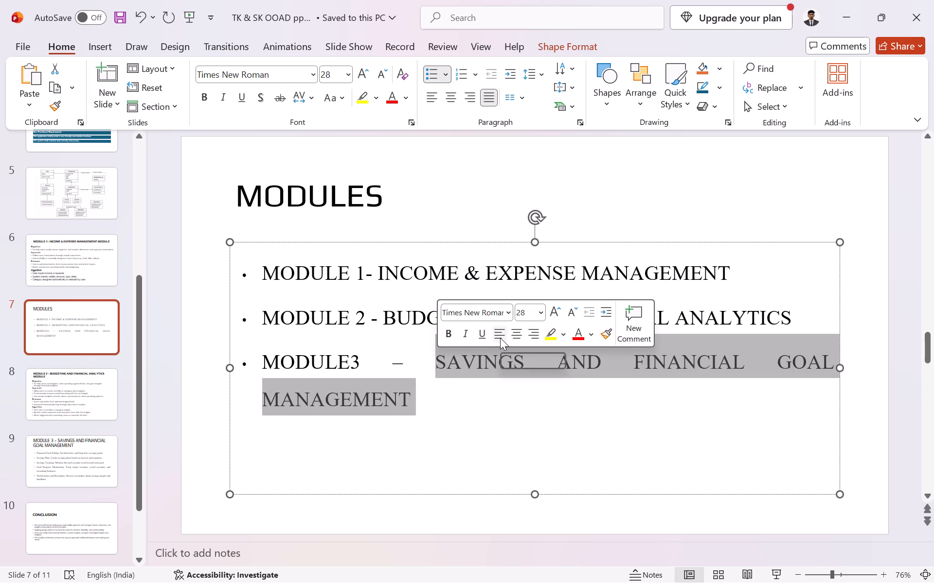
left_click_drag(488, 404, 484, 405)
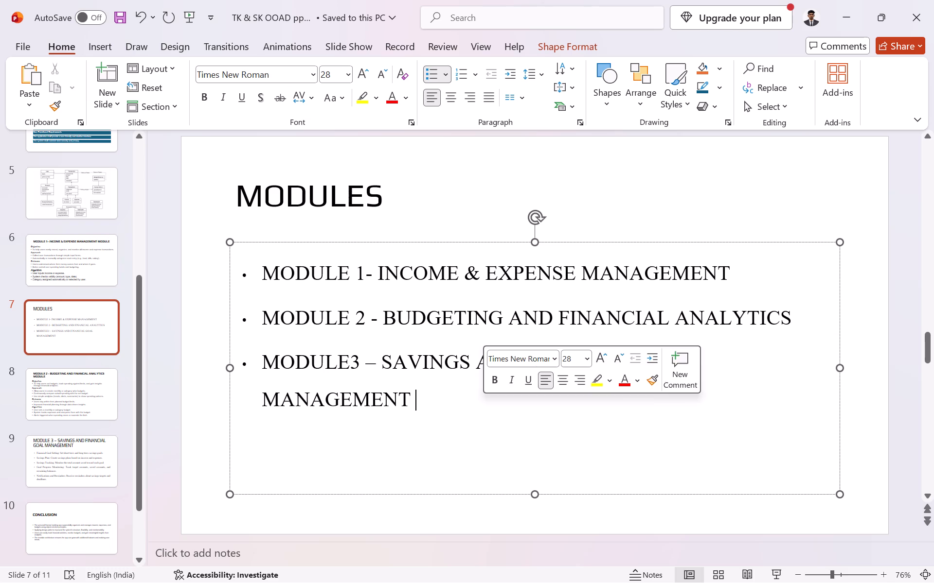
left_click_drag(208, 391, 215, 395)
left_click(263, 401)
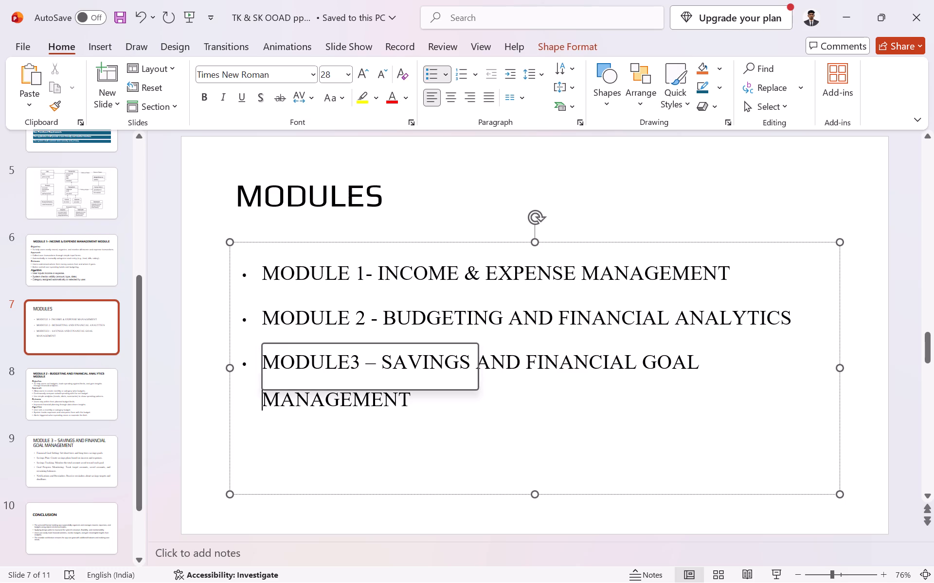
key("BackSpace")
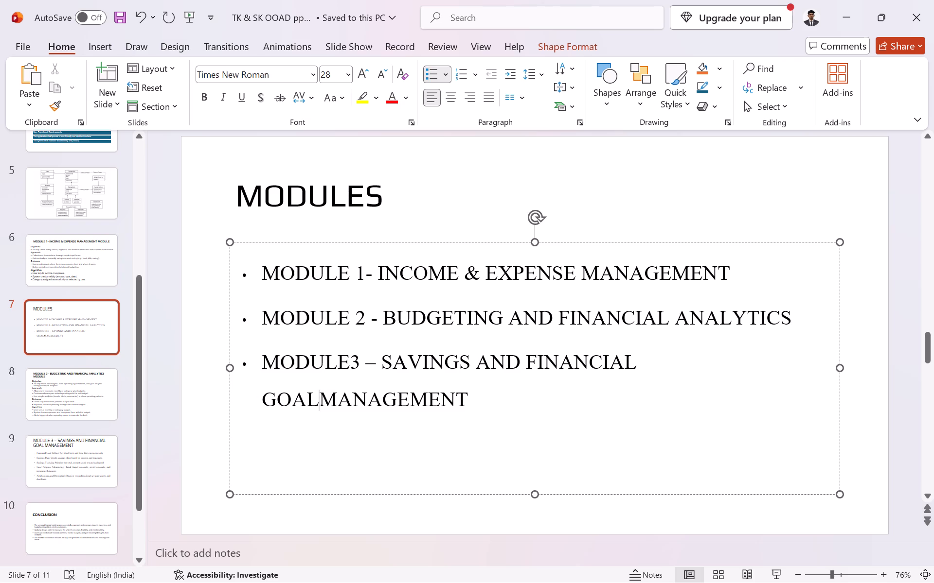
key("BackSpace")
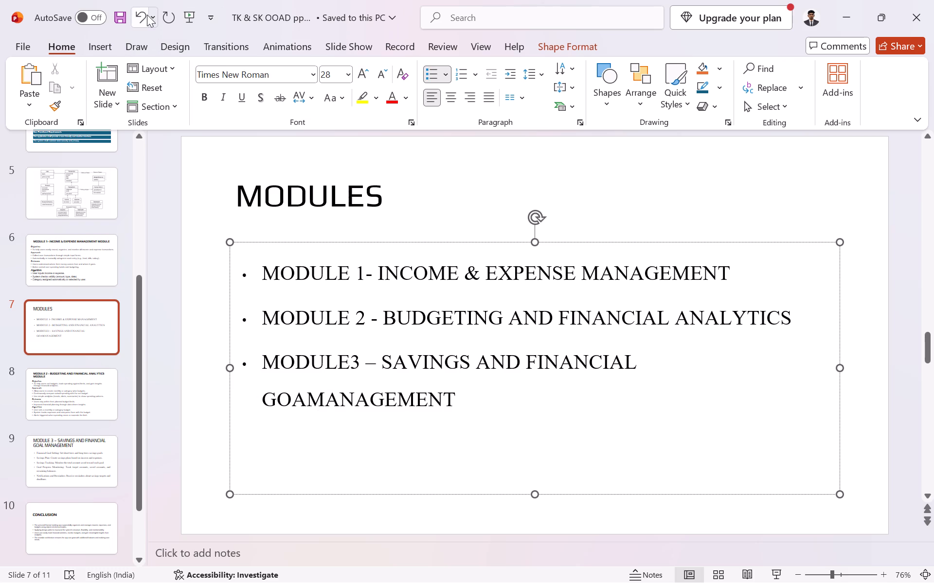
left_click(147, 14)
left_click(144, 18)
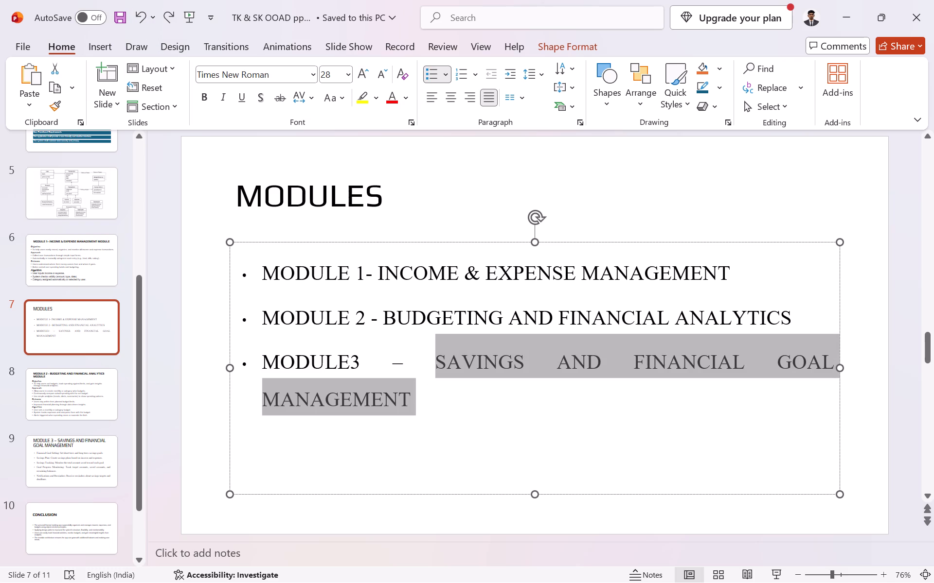
Left-align the entire third bullet, "MODULE3 – SAVINGS AND FINANCIAL GOAL MANAGEMENT".
left_click(473, 458)
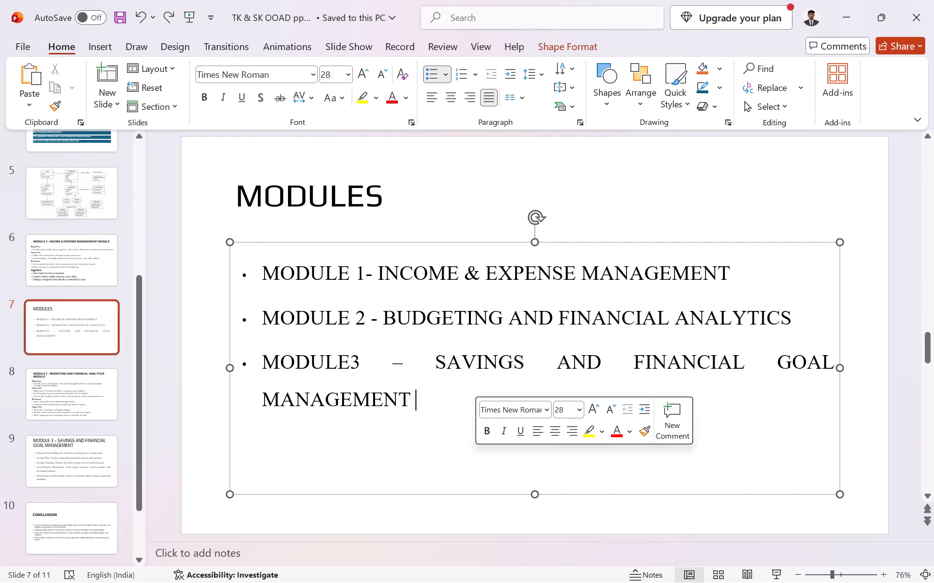
left_click_drag(424, 397, 286, 365)
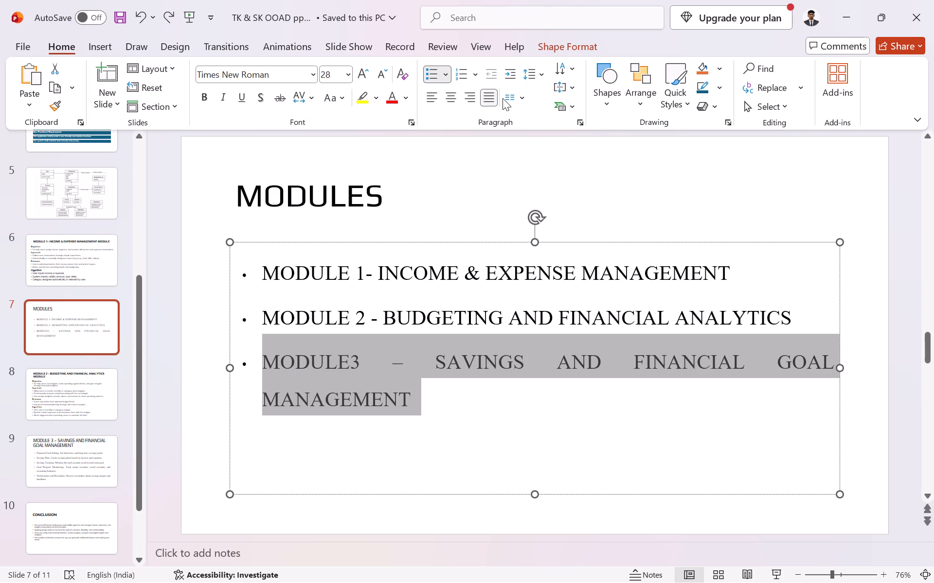
left_click(437, 97)
left_click(454, 400)
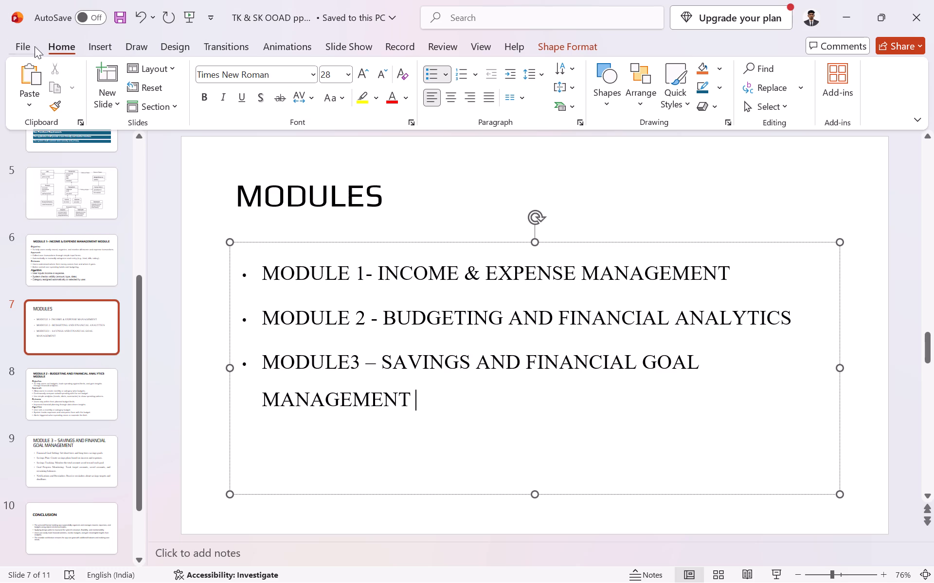
Delete the Module 2, Module 3 and Module 1 detail slides, keeping the MODULES overview slide.
left_click(56, 391)
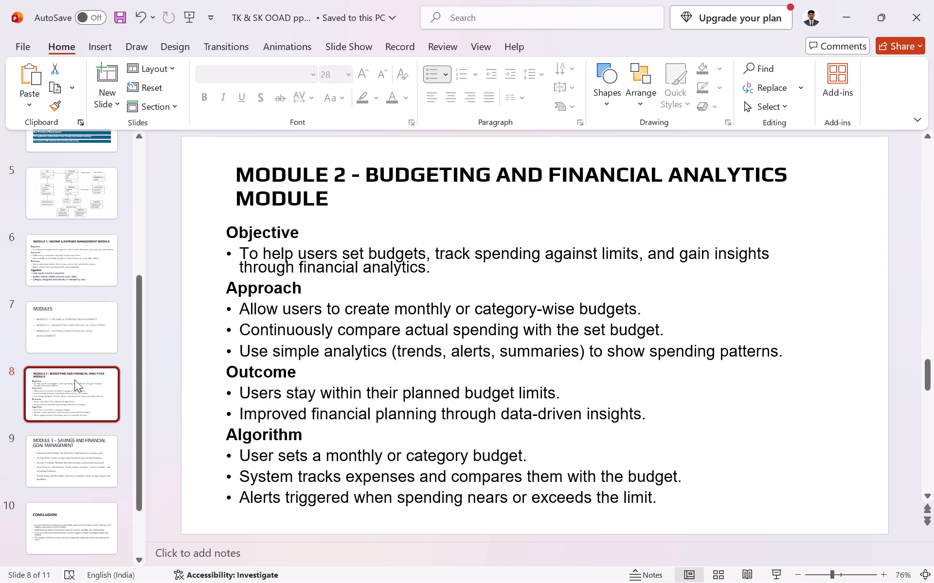
key("BackSpace")
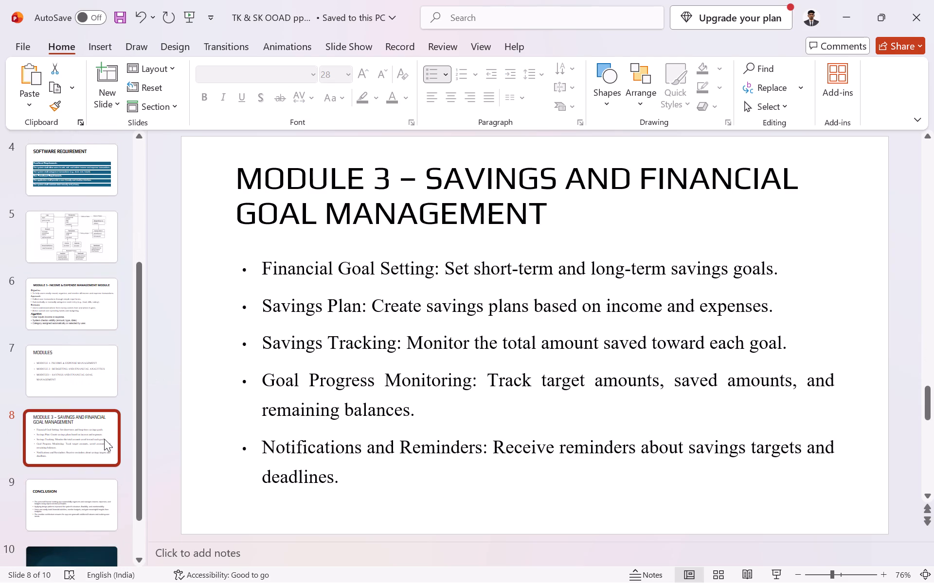
key("BackSpace")
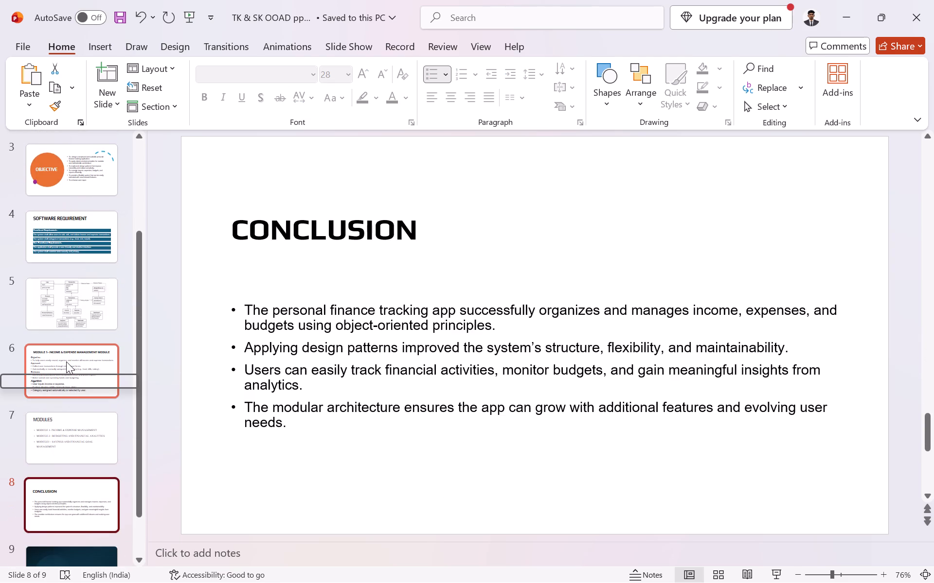
left_click(66, 360)
key("BackSpace")
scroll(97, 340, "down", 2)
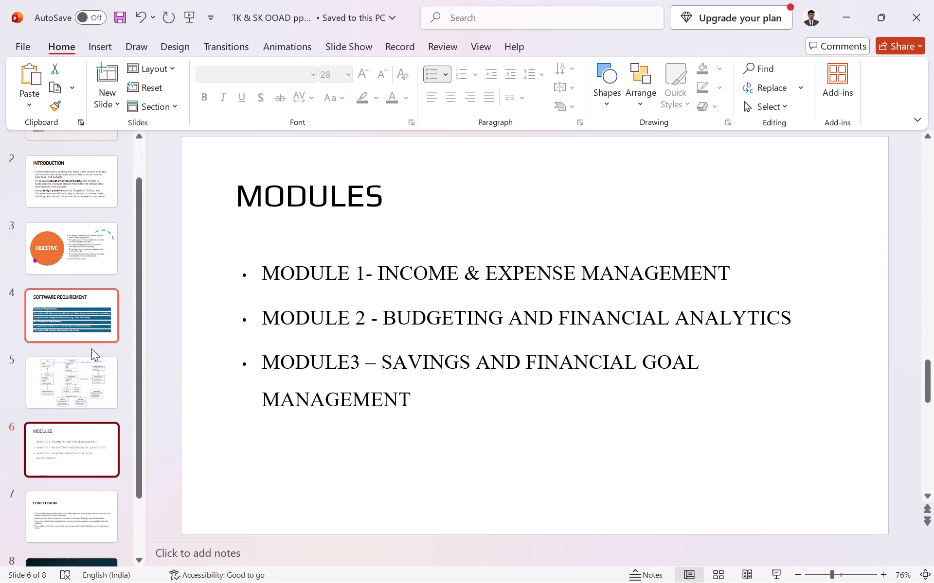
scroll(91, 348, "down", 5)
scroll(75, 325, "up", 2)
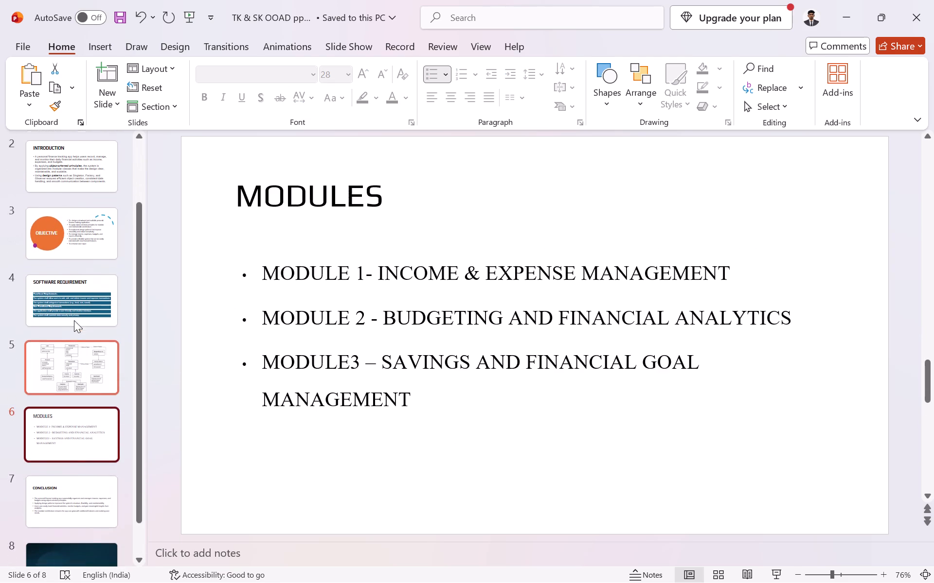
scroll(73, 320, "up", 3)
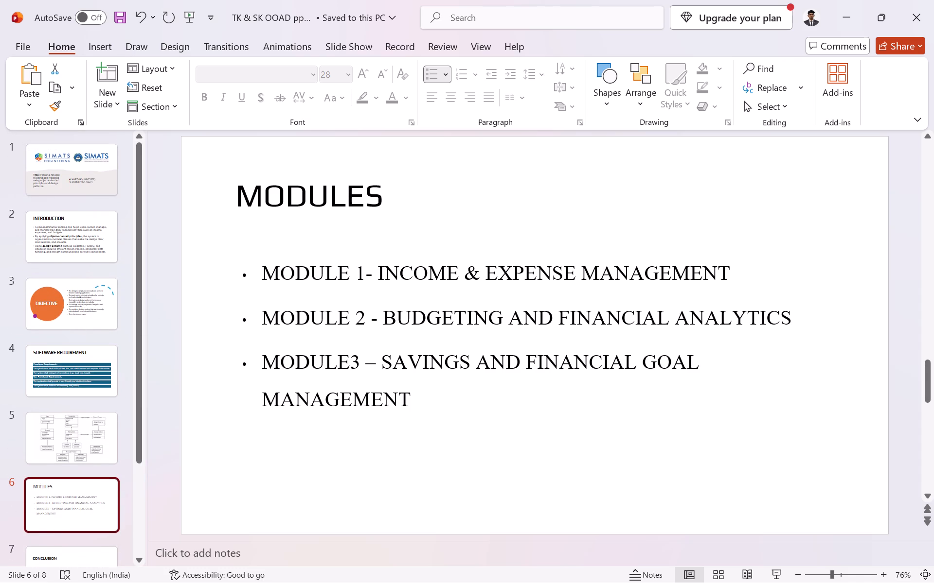
Make the labels "MODULE 1-", "MODULE 2" and "MODULE3" bold in the bullets on the MODULES slide.
left_click_drag(362, 272, 292, 274)
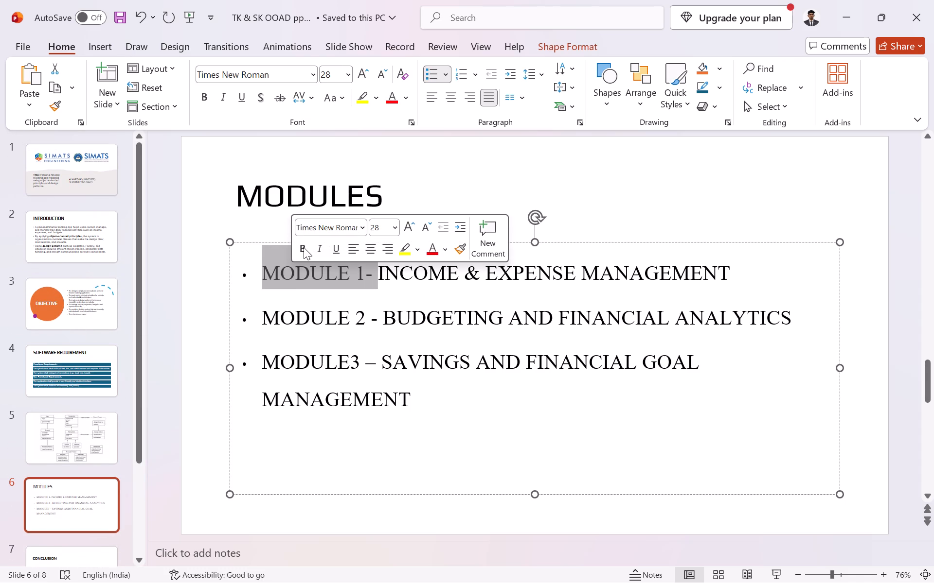
left_click(304, 247)
left_click_drag(364, 318, 362, 316)
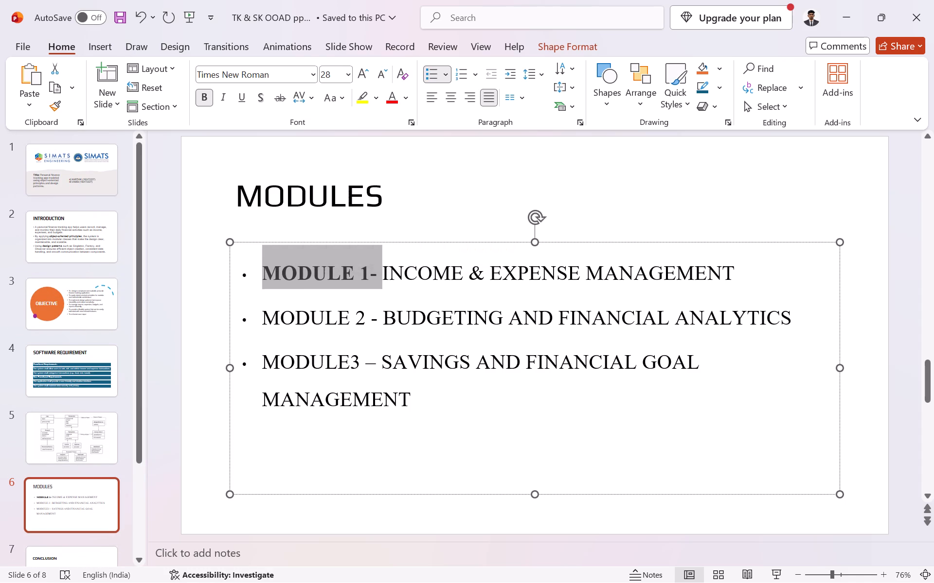
left_click_drag(362, 316, 309, 315)
left_click(310, 294)
left_click(316, 293)
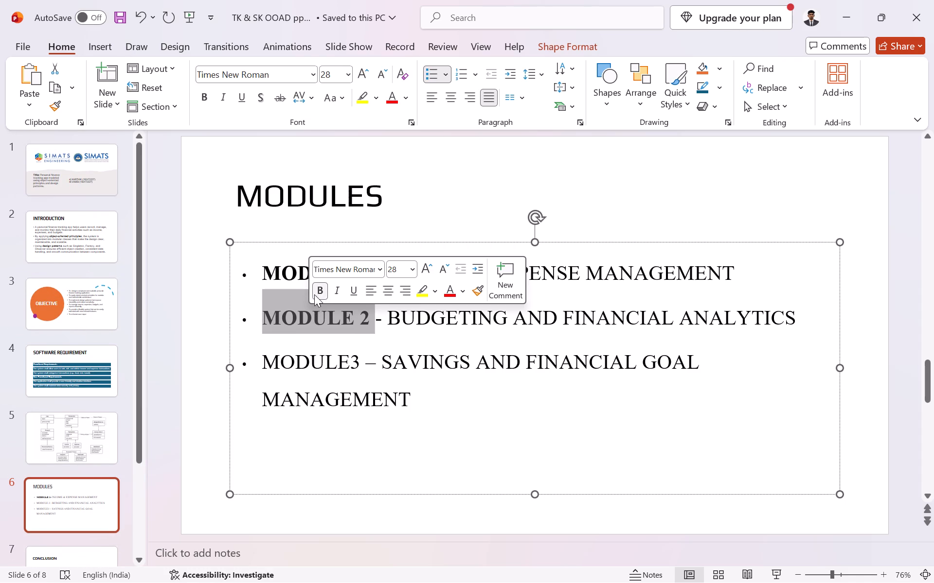
left_click_drag(361, 361, 288, 359)
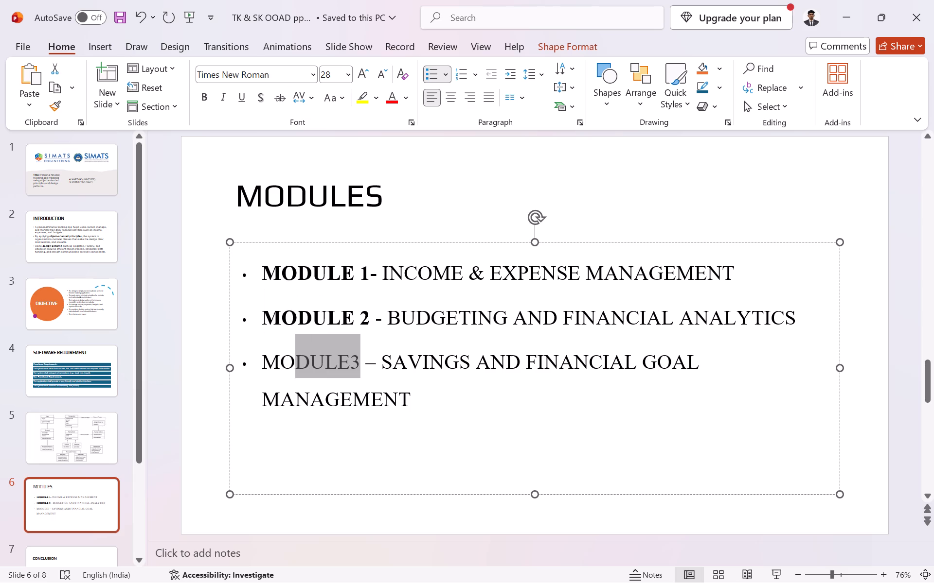
left_click_drag(288, 359, 266, 366)
left_click(274, 338)
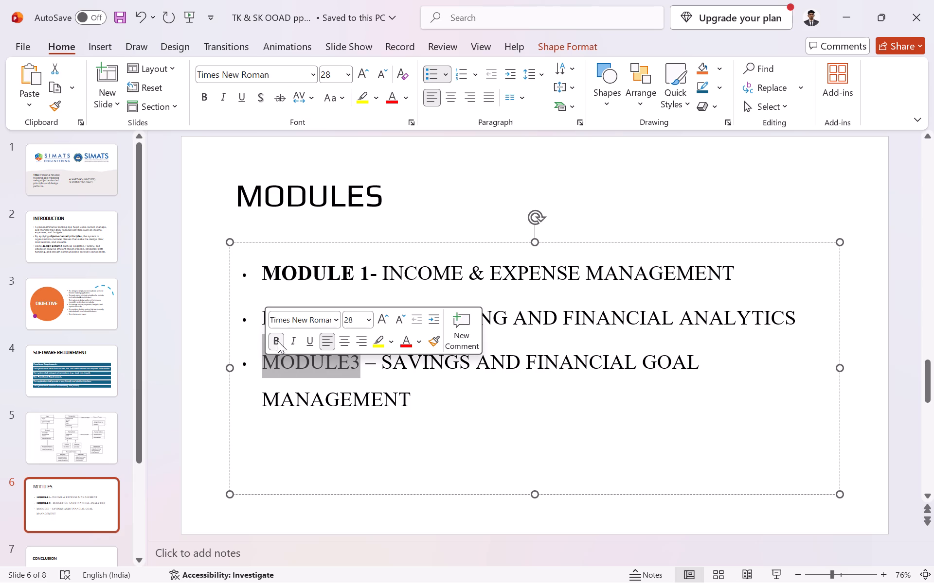
left_click(349, 363)
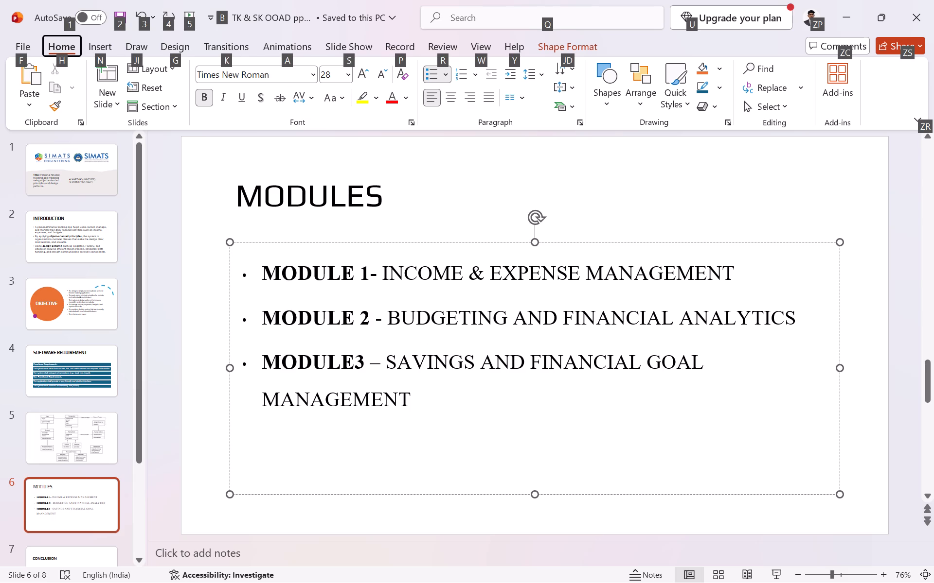
Insert a space before the 3 in the third bullet's label so it reads "MODULE 3".
left_click(353, 363)
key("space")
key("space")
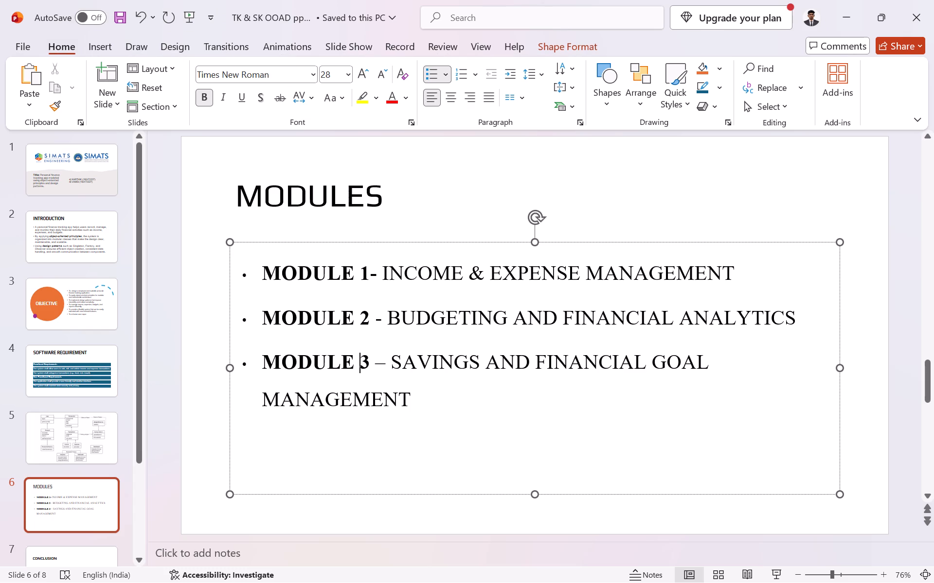
left_click(411, 201)
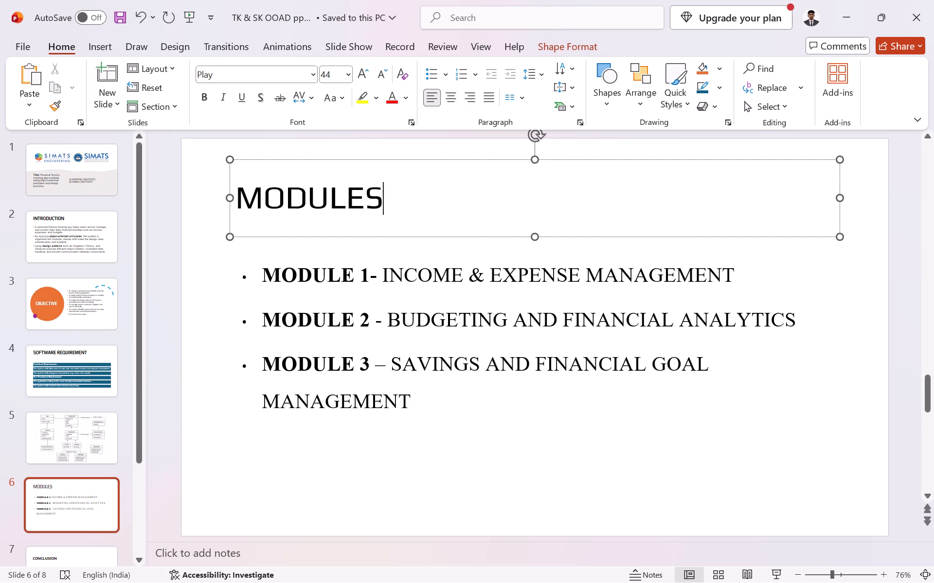
left_click(839, 453)
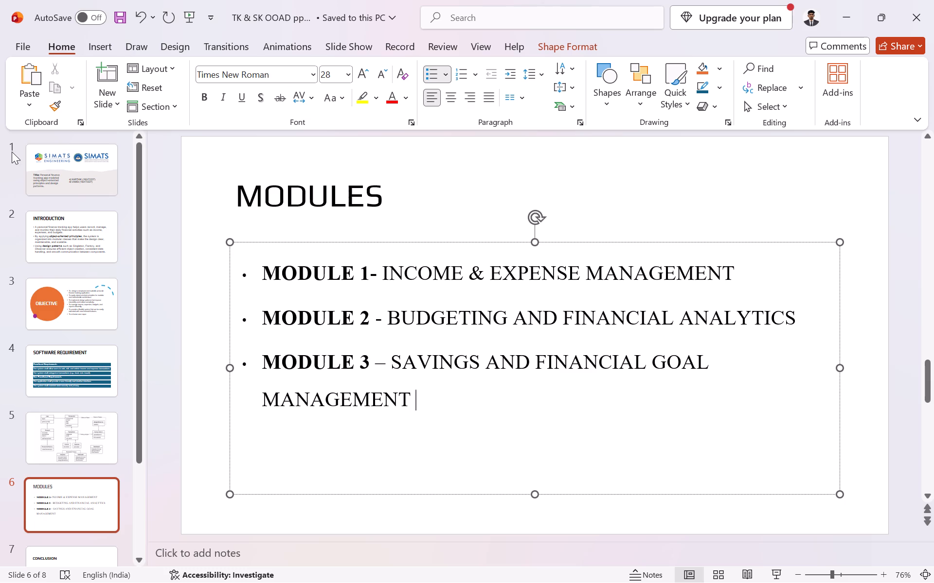
Go to the title slide of the presentation.
left_click(53, 167)
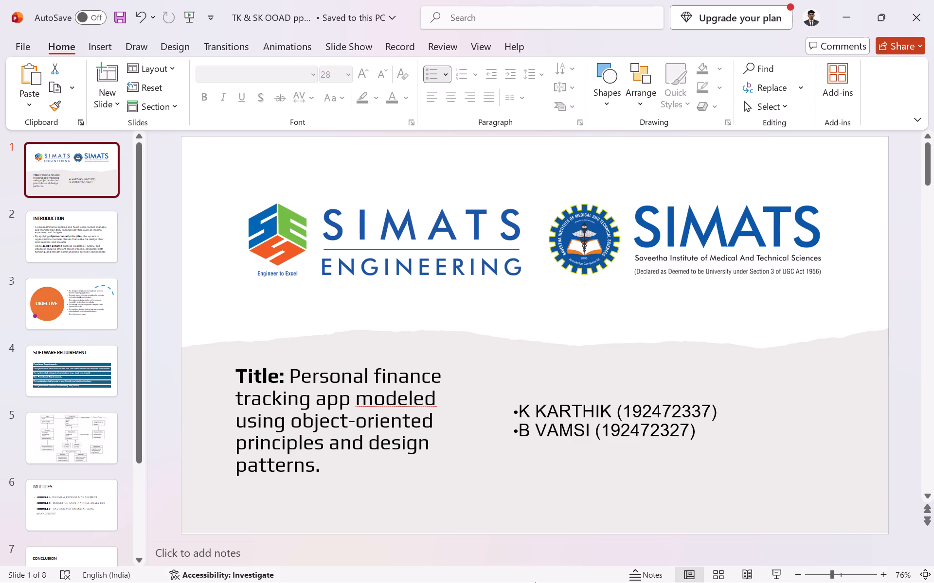
Switch to Chrome, search for "gcr" in a new tab, and open the CSA1111-OOAD Slot-B class in Google Classroom.
left_click(612, 565)
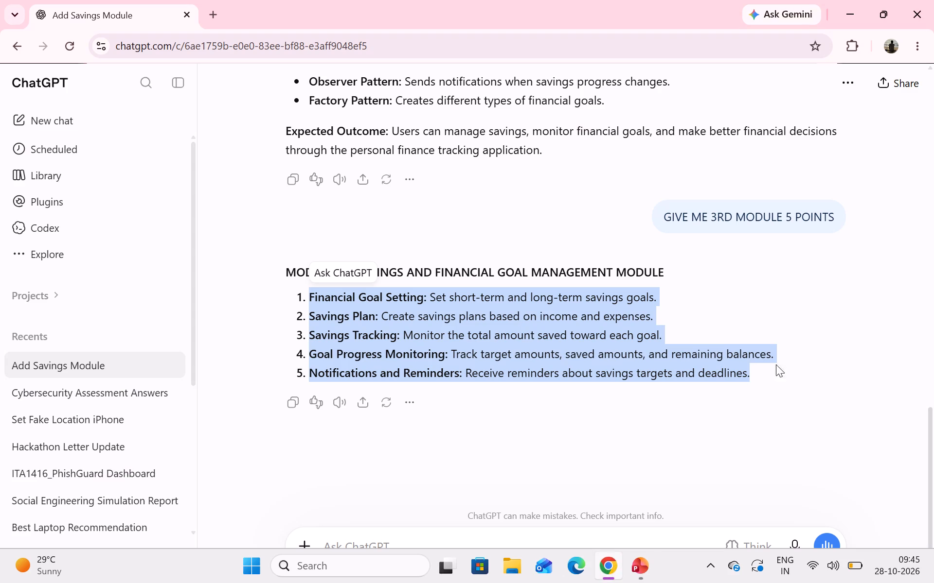
left_click(212, 18)
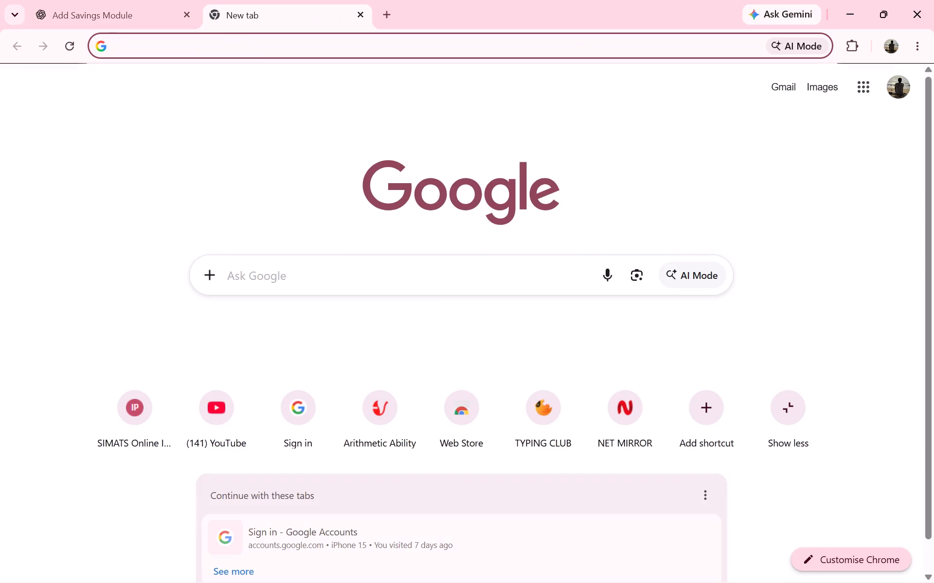
left_click(251, 52)
left_click(192, 75)
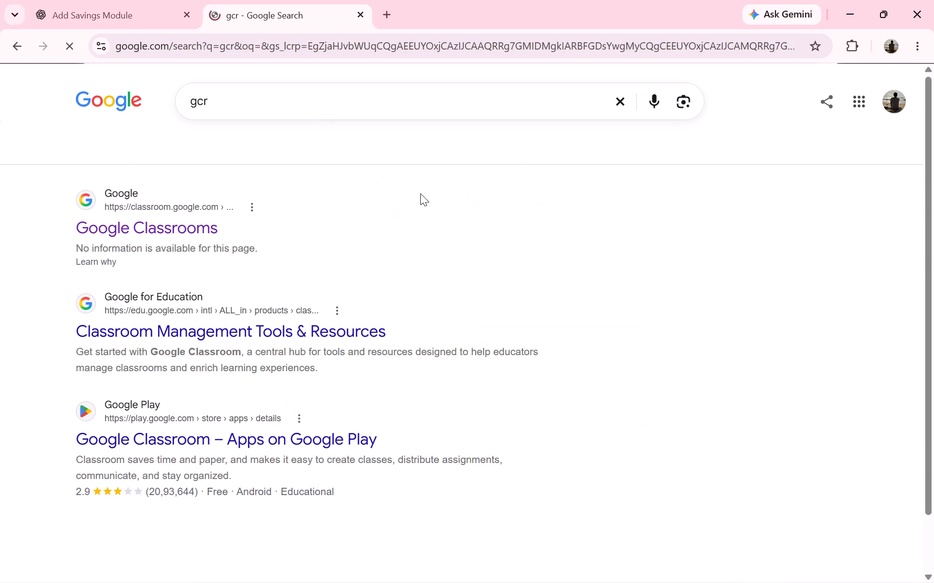
left_click(194, 222)
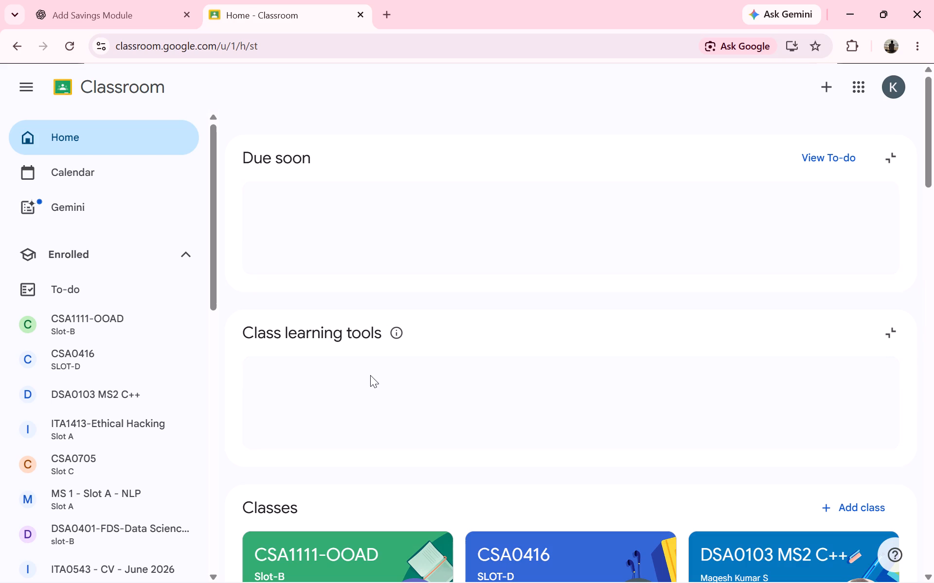
left_click(359, 545)
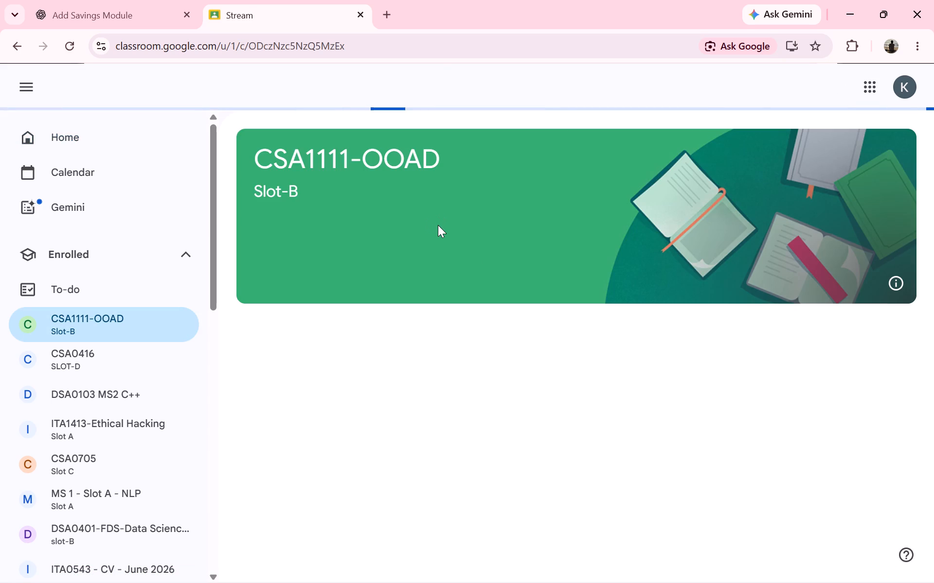
Look through the assignment, material and capstone posts in the CSA1111-OOAD class stream.
scroll(497, 397, "down", 1)
scroll(438, 225, "down", 1)
scroll(575, 357, "down", 1)
scroll(629, 353, "down", 2)
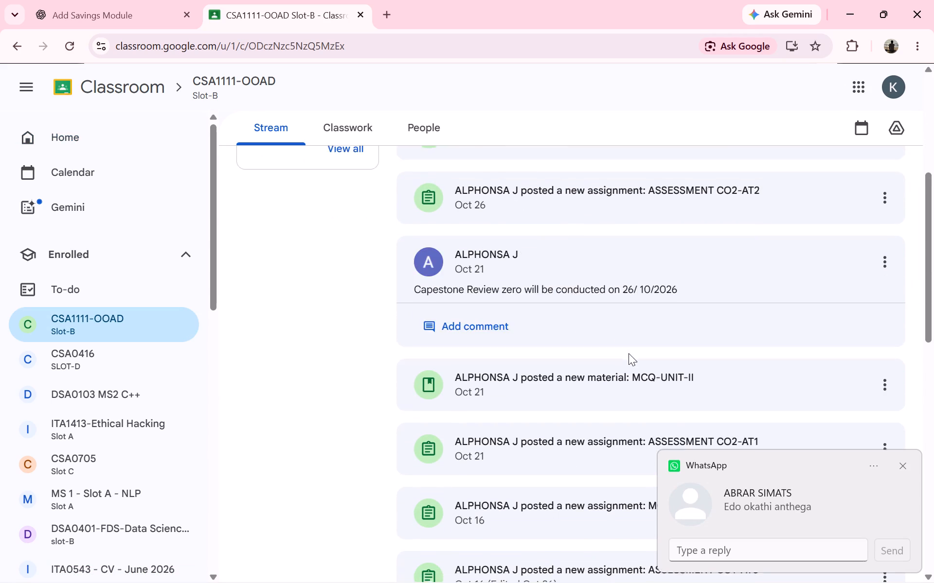
scroll(629, 353, "down", 1)
scroll(755, 346, "down", 1)
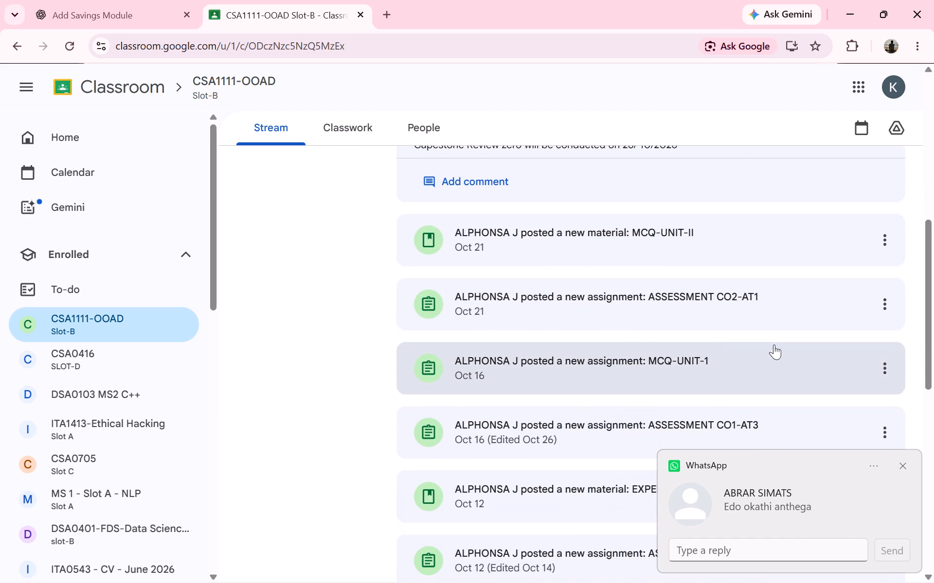
scroll(790, 346, "down", 2)
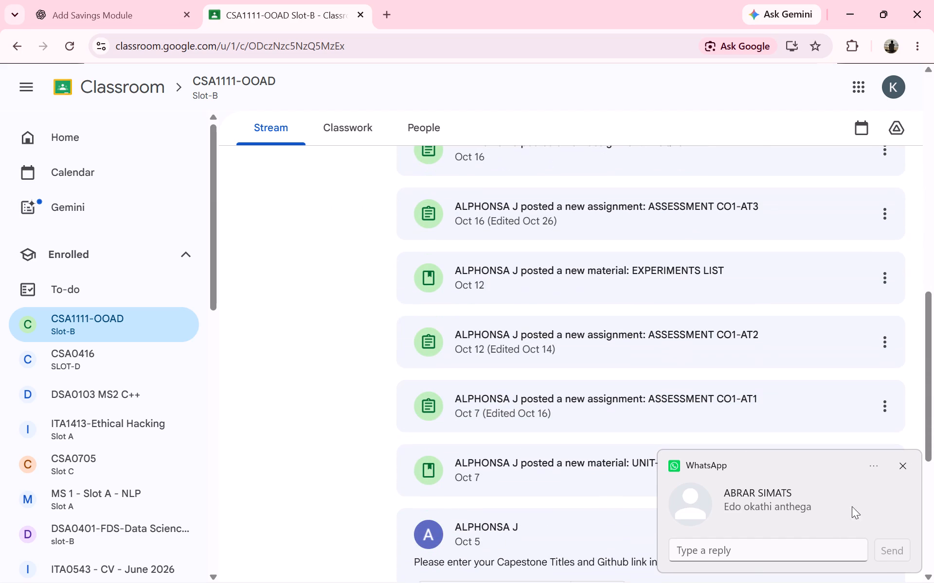
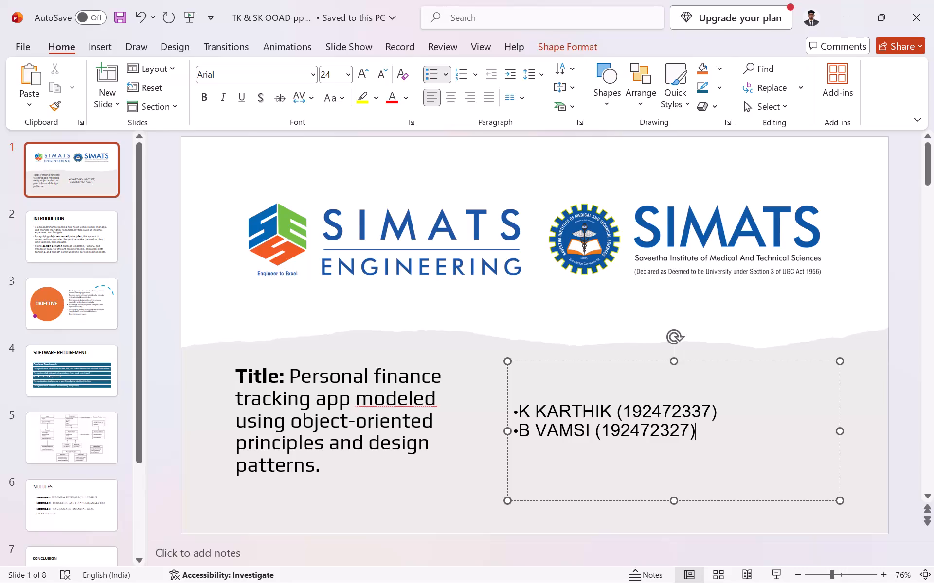
Paste the copied third team member's name and registration number as a new bullet below the two members on the title slide.
key("Return")
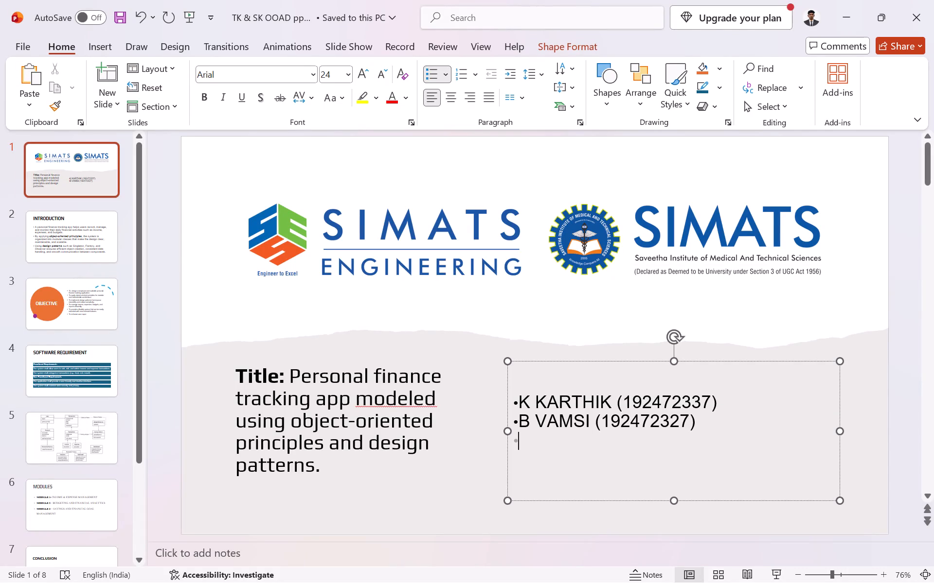
key("ctrl+v")
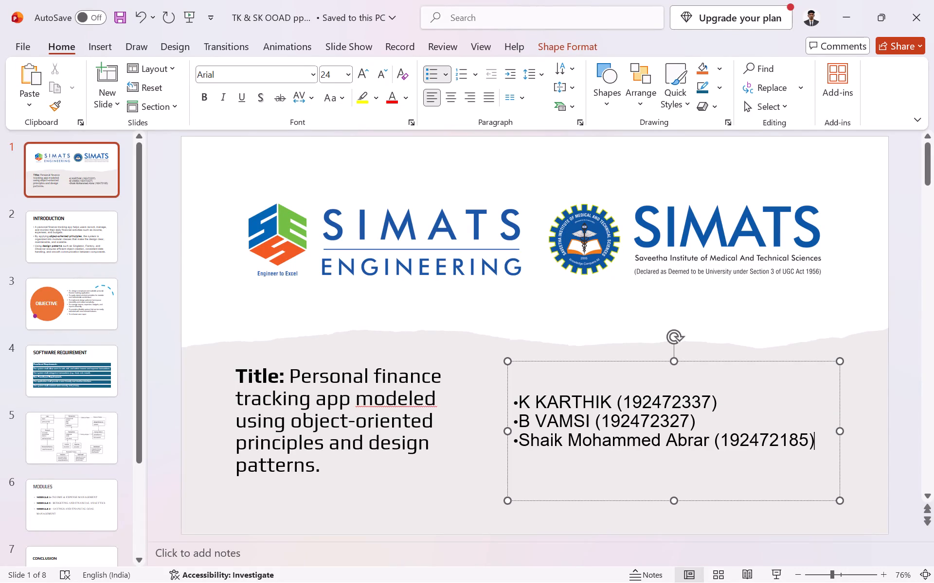
left_click(726, 307)
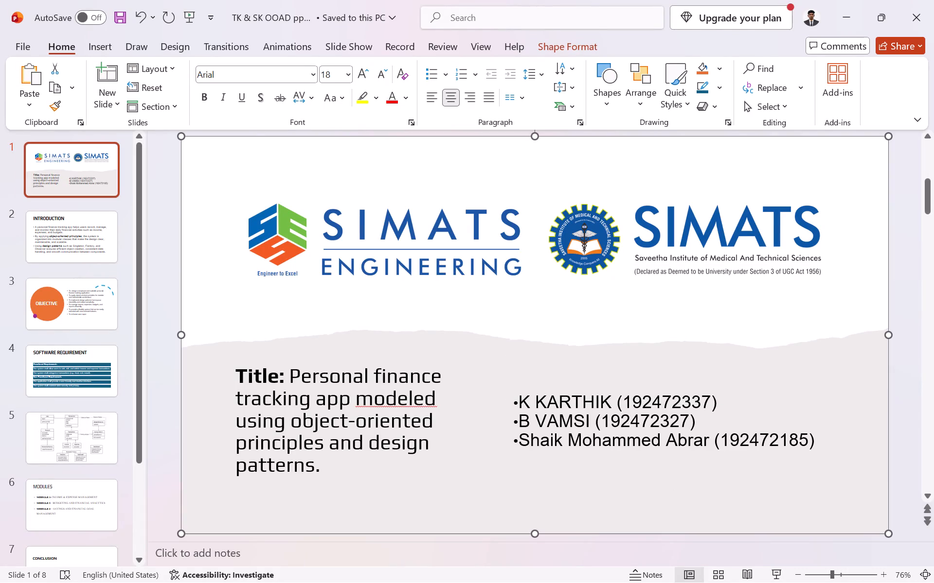
Start saving a copy of the presentation in the Downloads folder on this PC.
left_click(22, 47)
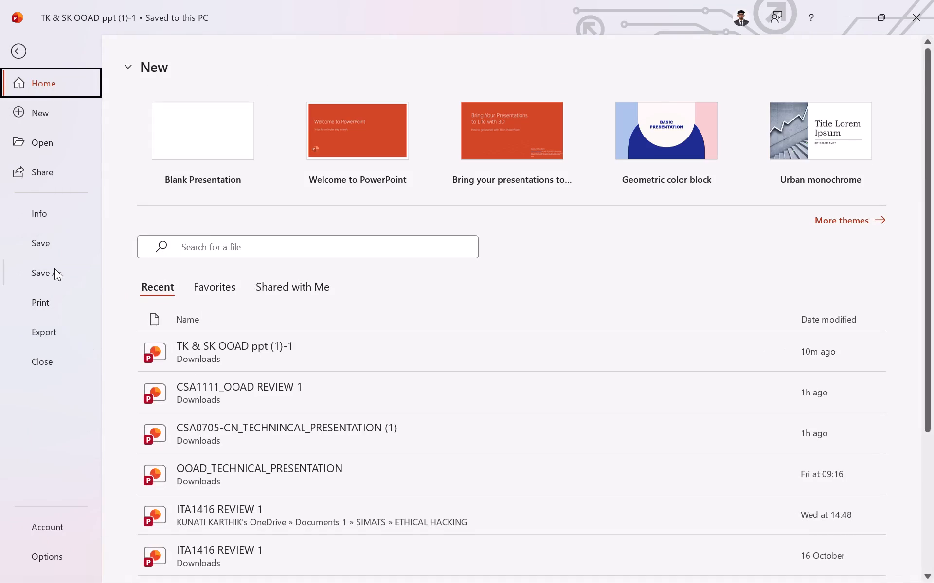
left_click(54, 268)
left_click(162, 320)
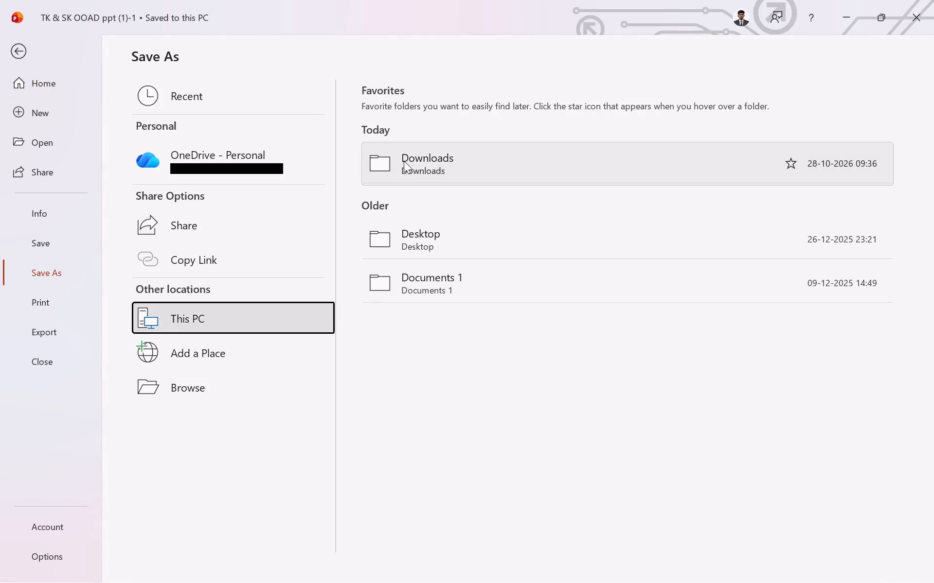
left_click(405, 162)
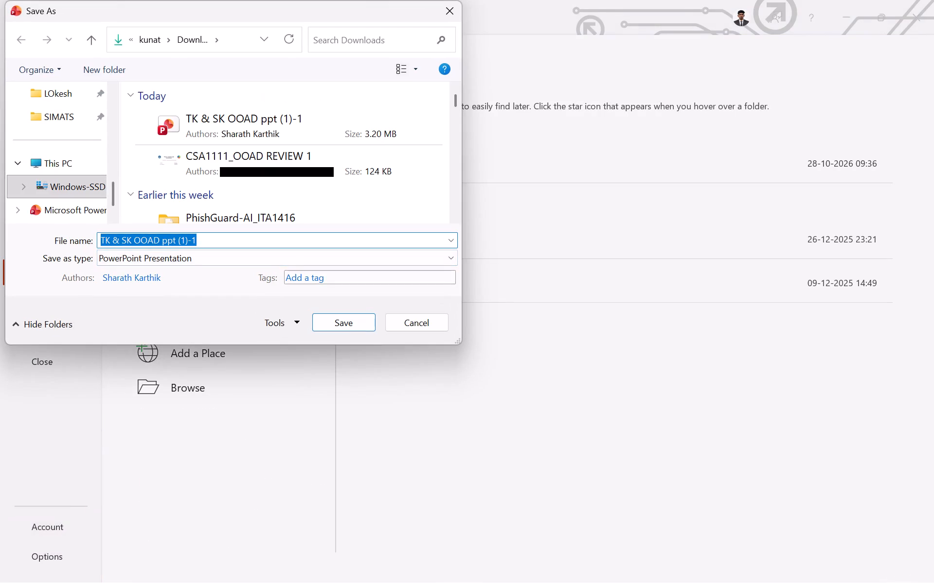
Save the presentation in Downloads as "CSA1111_OOAD REVIEW 1.pptx", replacing the existing file of that name.
key("BackSpace")
type("CSA1111")
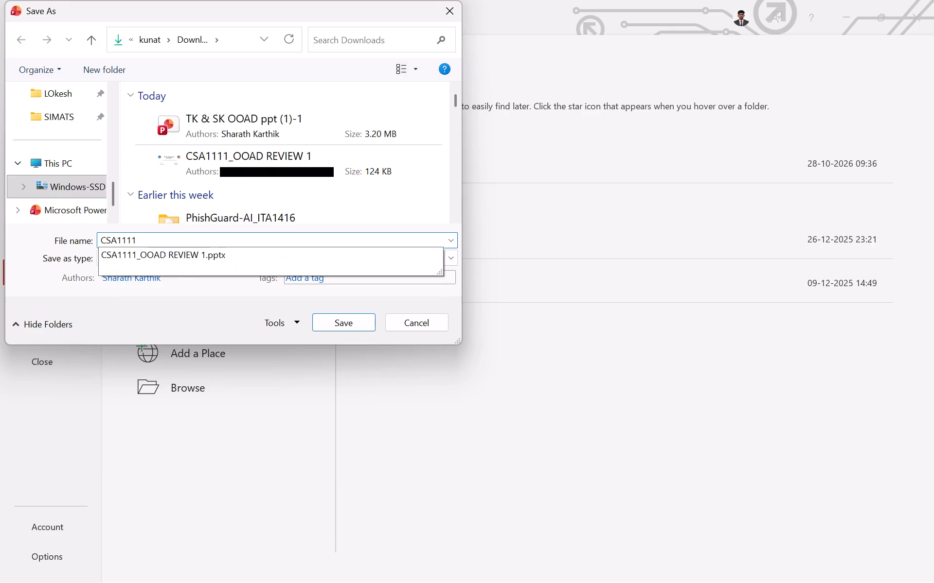
key("shift+underscore")
type("OOAD")
key("space")
type("REV")
left_click(252, 256)
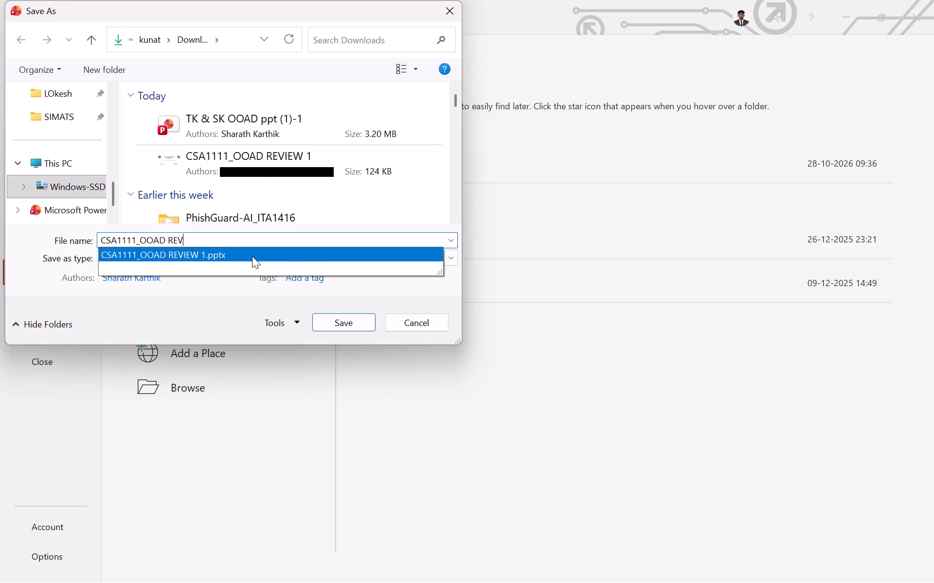
left_click(347, 318)
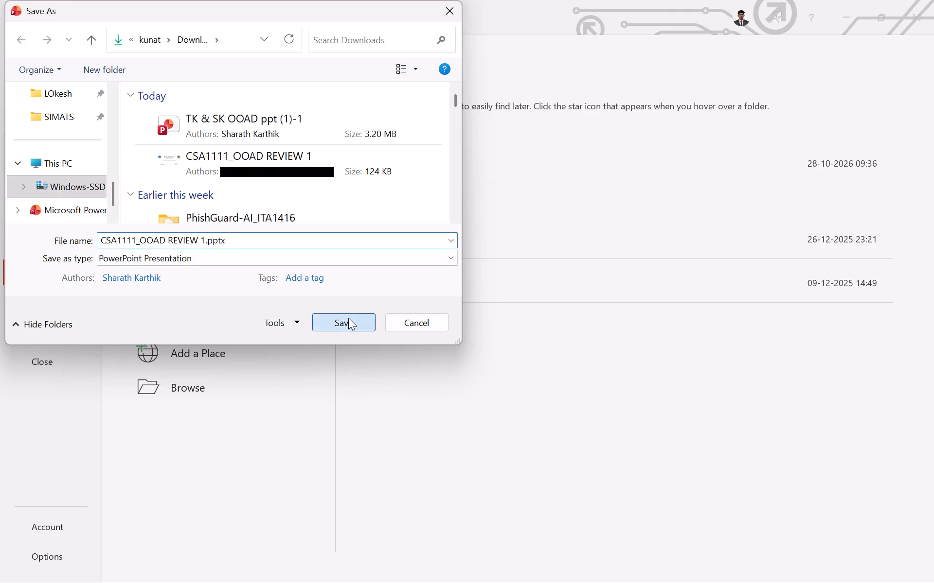
left_click(503, 301)
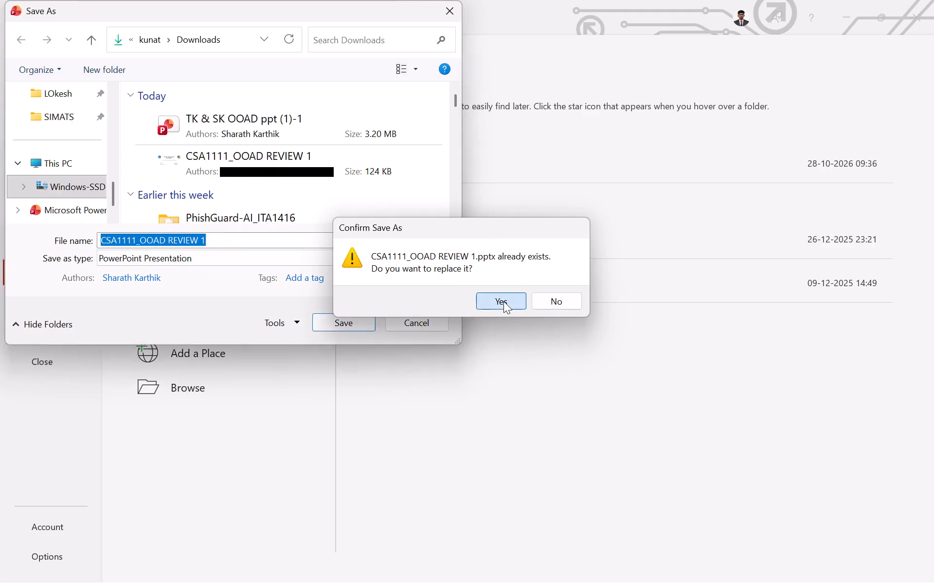
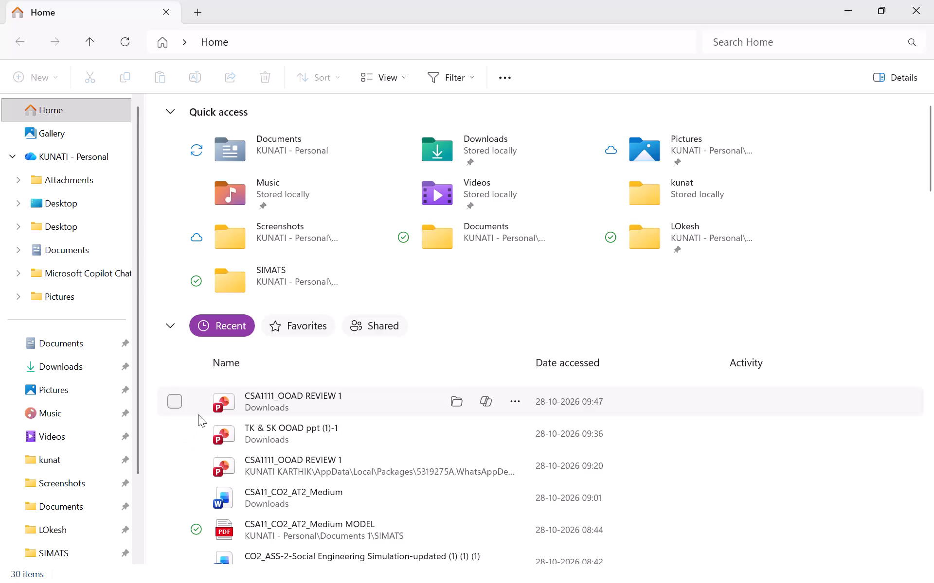
Copy the recent CSA1111_OOAD REVIEW 1 presentation from Downloads into the OOAD folder inside SIMATS.
left_click(197, 414)
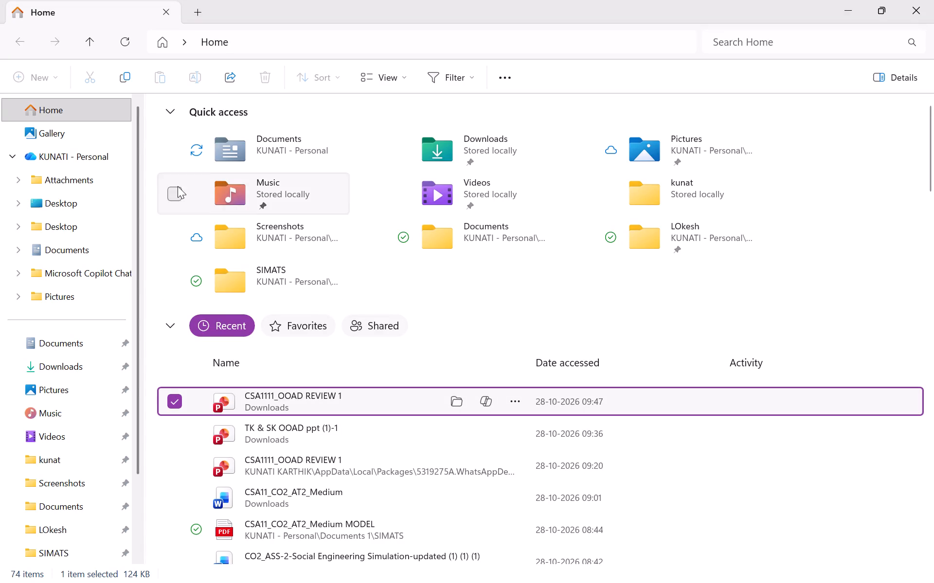
left_click(134, 81)
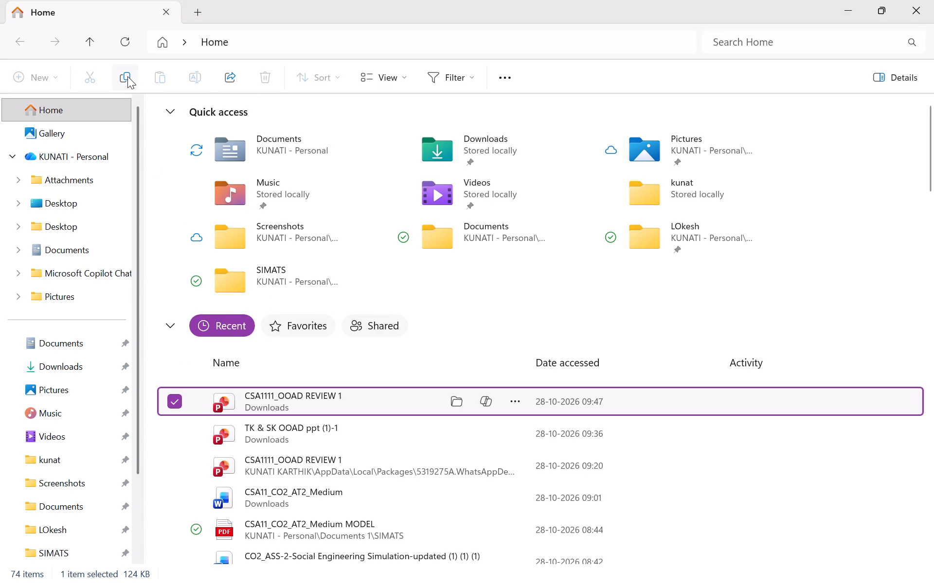
left_click(127, 76)
scroll(51, 410, "down", 5)
double_click(50, 448)
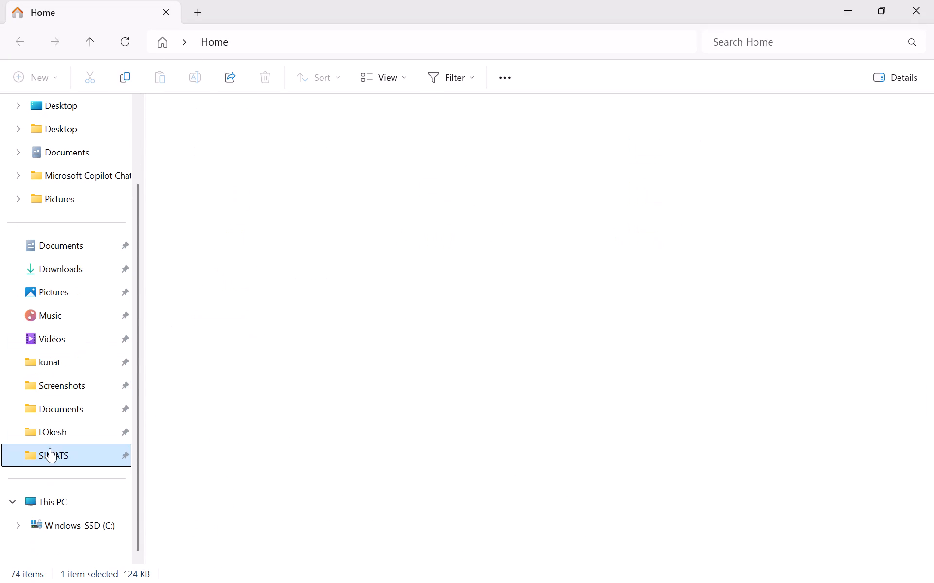
double_click(214, 226)
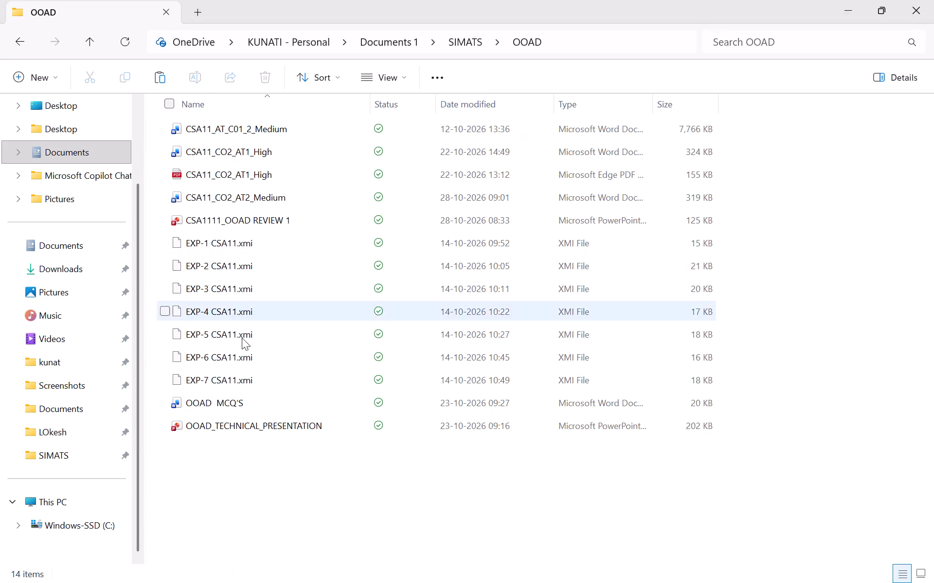
key("ctrl+v")
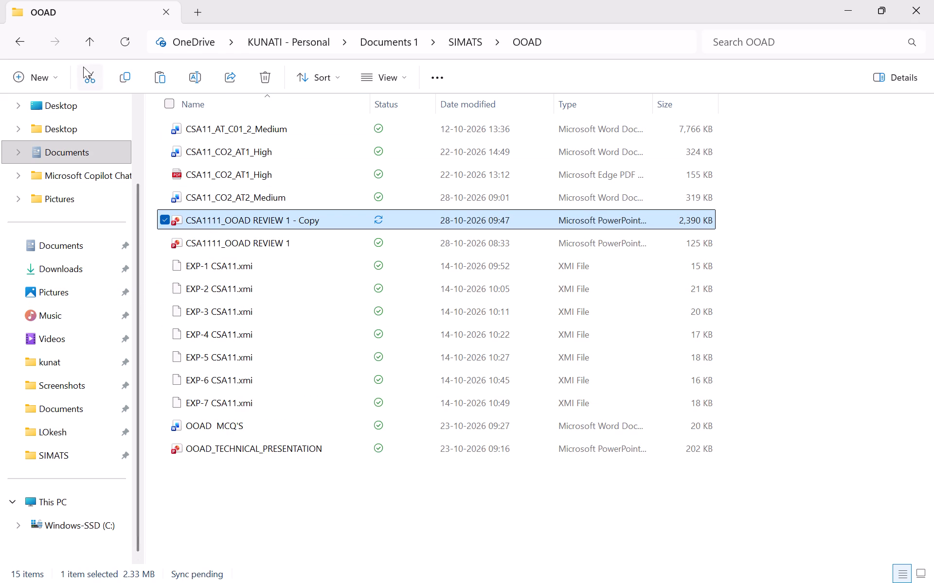
Delete the CSA11_CO2_AT1_High and CSA11_CO2_AT2_Medium MODEL PDF files from the SIMATS folder.
left_click(17, 43)
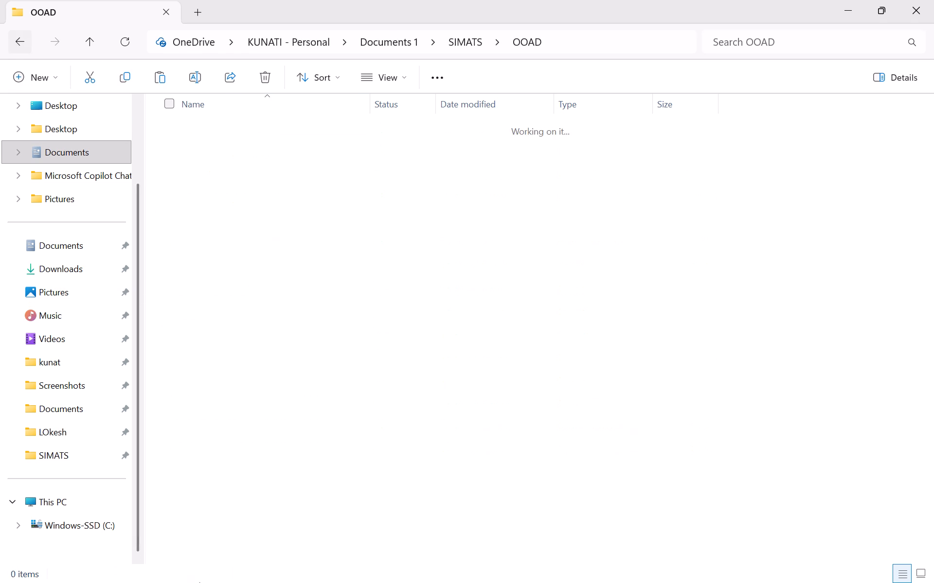
left_click_drag(148, 330, 169, 343)
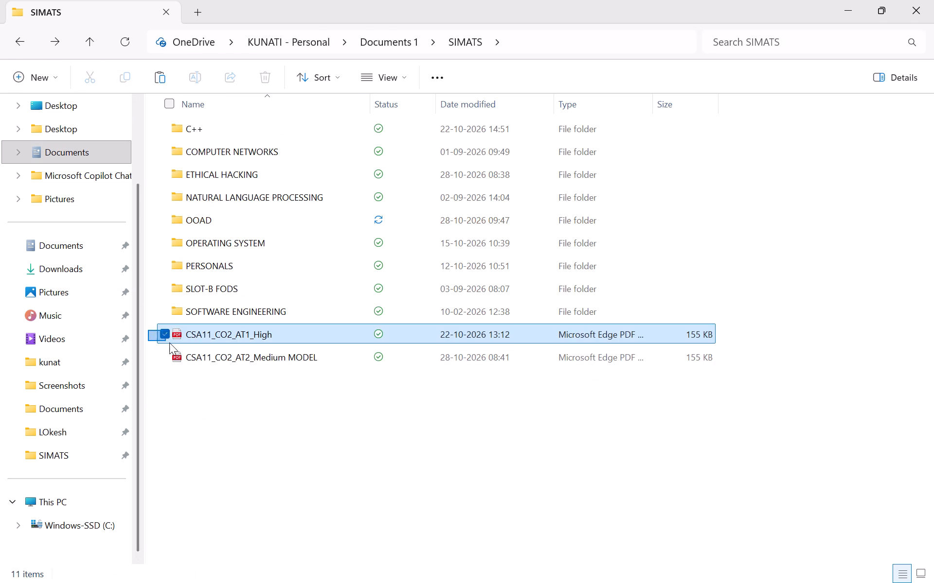
left_click_drag(169, 343, 179, 350)
left_click(267, 85)
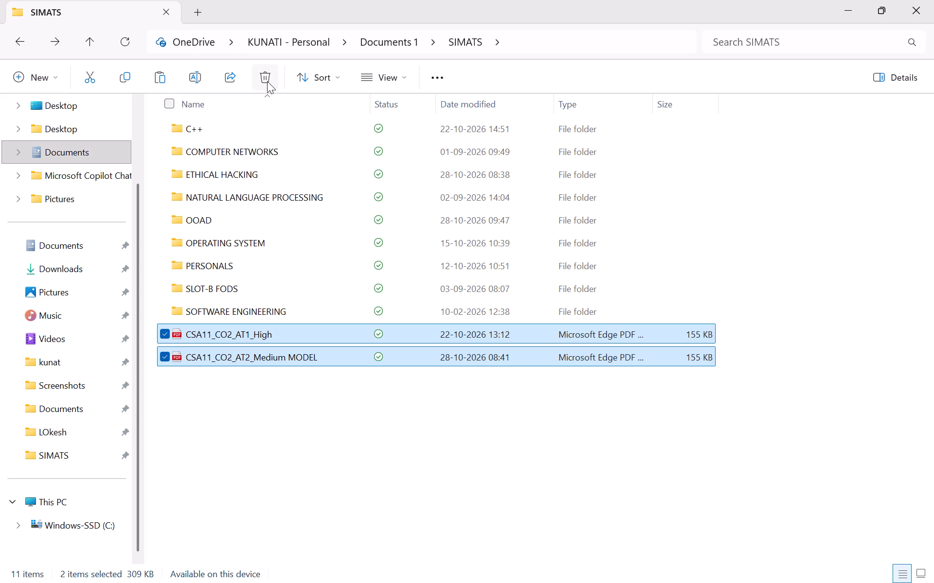
left_click(7, 45)
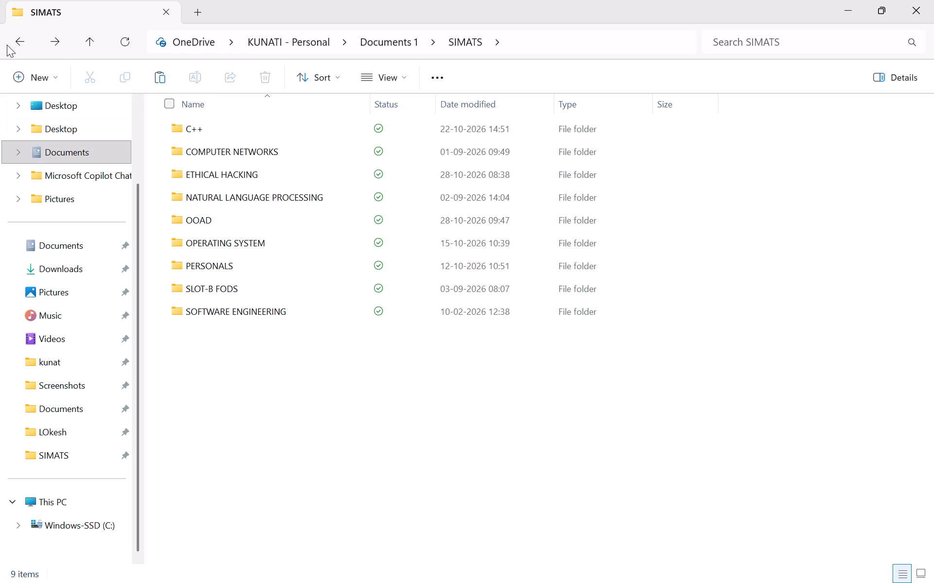
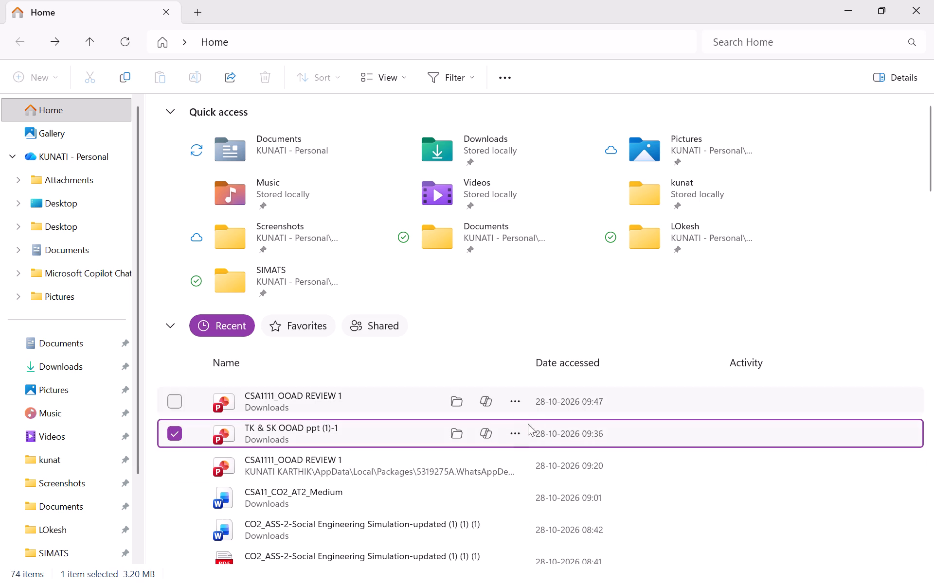
Remove TK & SK OOAD ppt (1)-1 and the WhatsApp-stored copy of CSA1111_OOAD REVIEW 1 from the recent files list.
left_click(508, 432)
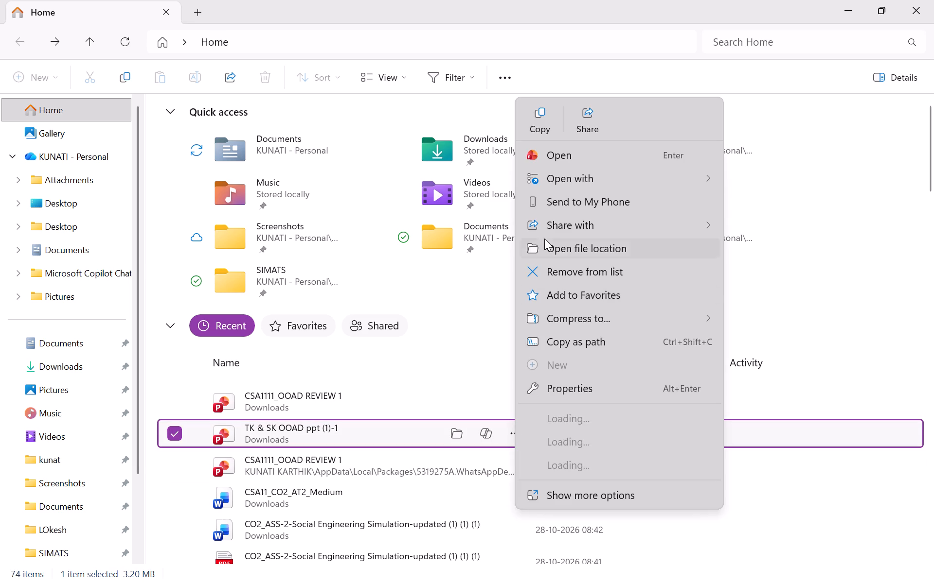
left_click(538, 270)
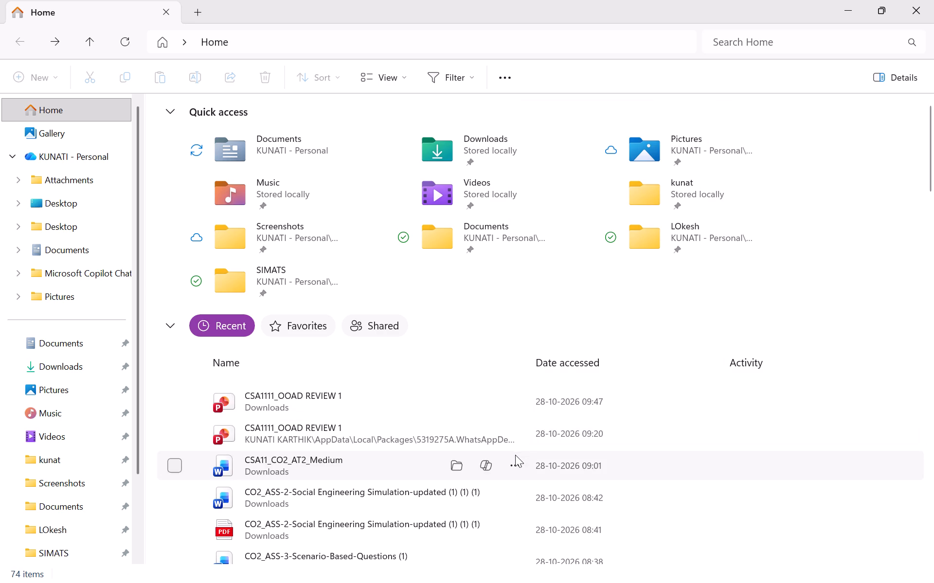
left_click(513, 431)
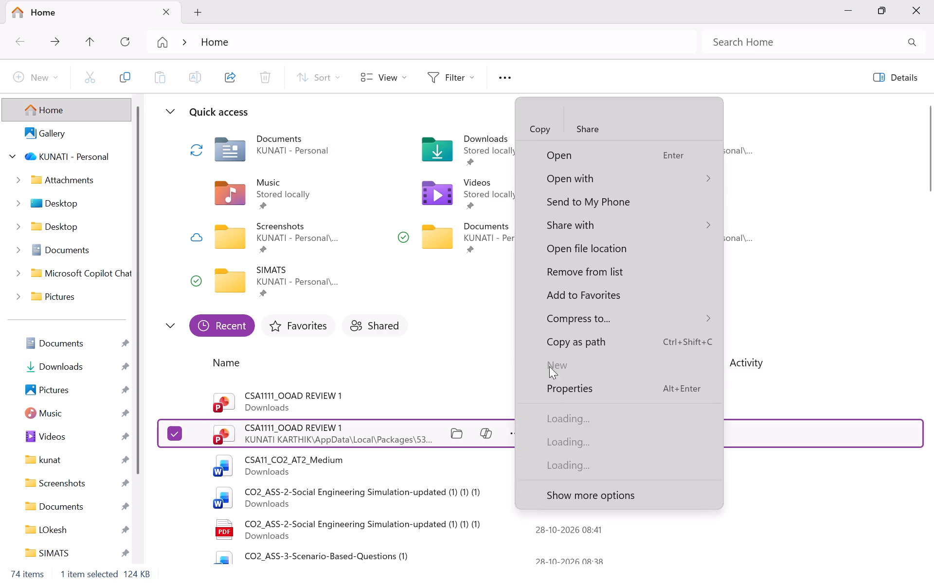
left_click(563, 278)
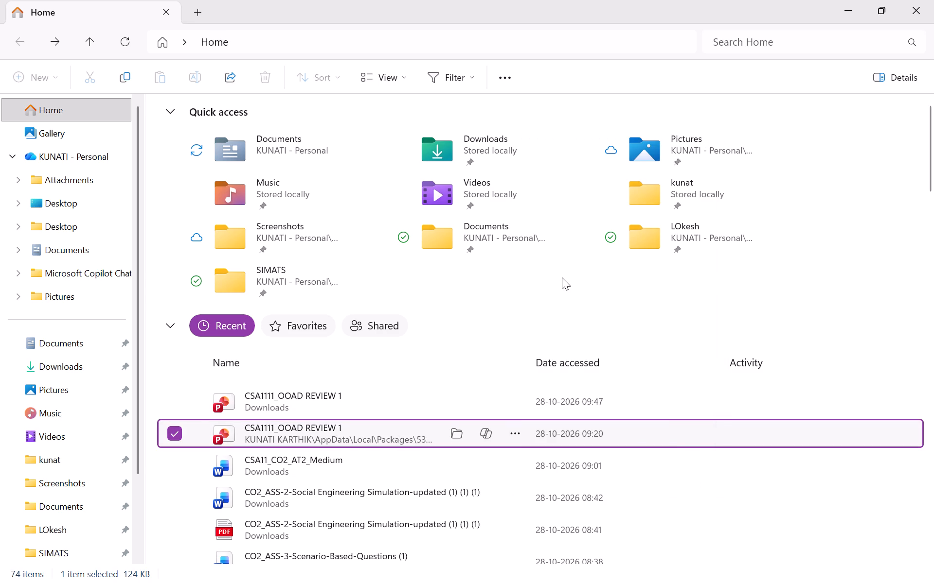
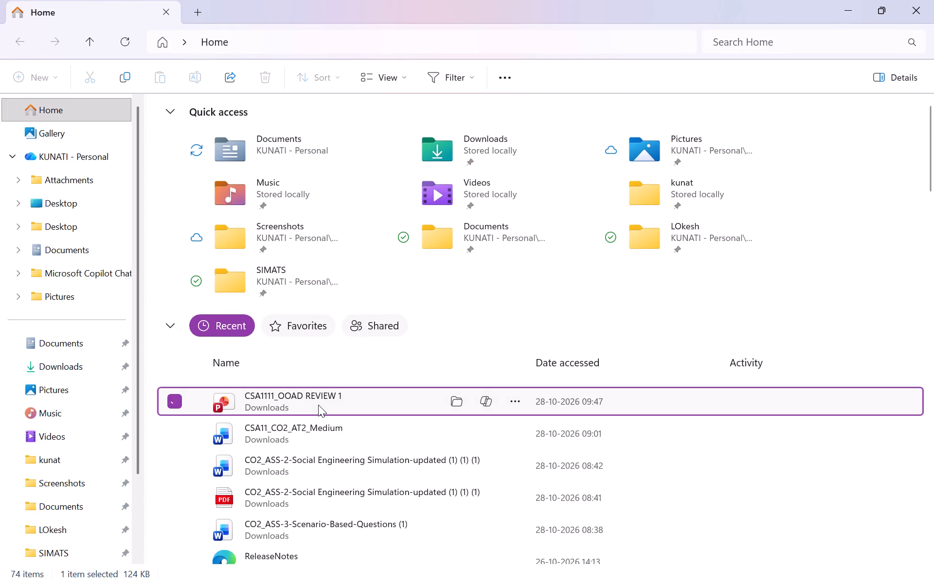
Check the opened CSA1111_OOAD REVIEW 1 presentation briefly and close it.
scroll(72, 377, "down", 4)
scroll(72, 377, "up", 4)
left_click(933, 0)
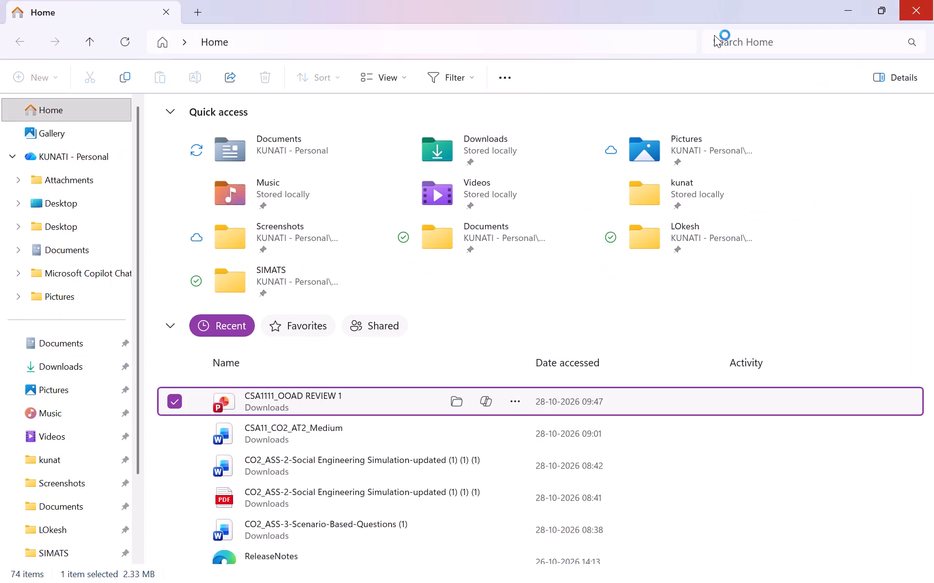
Copy the CSA1111_OOAD REVIEW 1 presentation stored in Downloads from File Explorer's recent files.
left_click(117, 75)
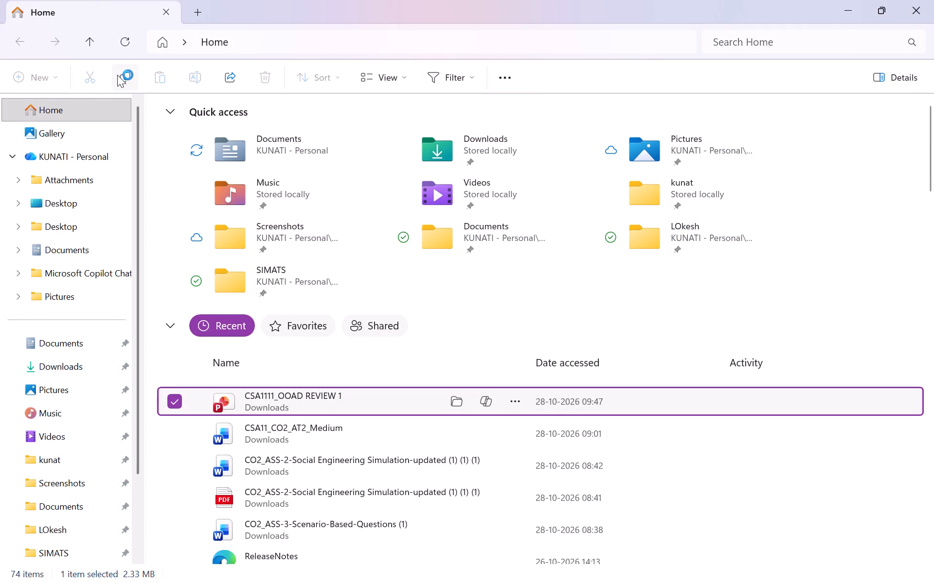
left_click(122, 76)
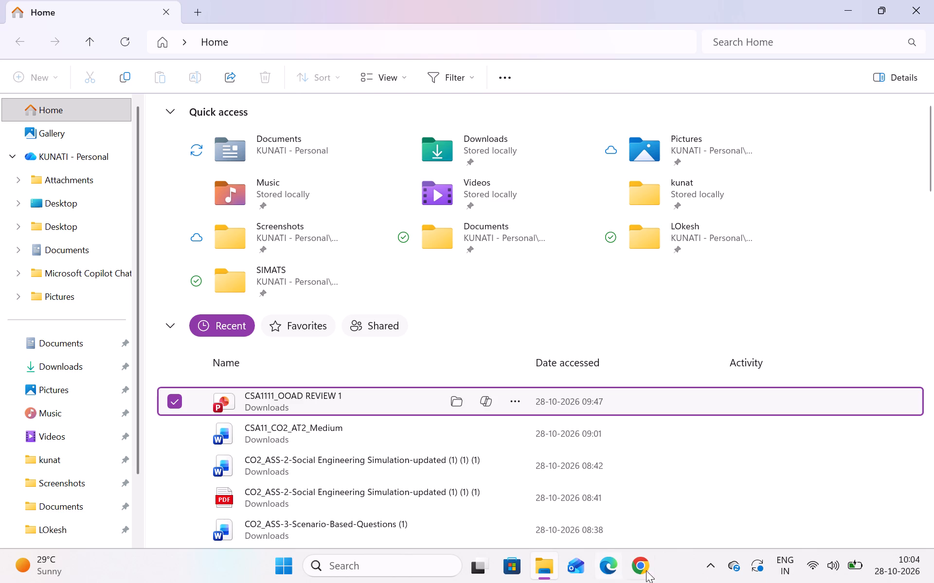
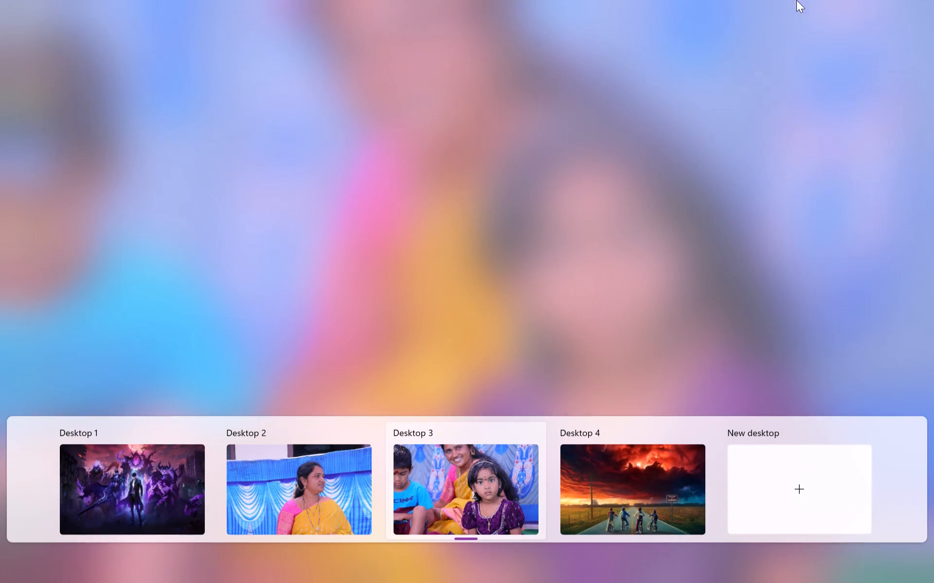
left_click(490, 458)
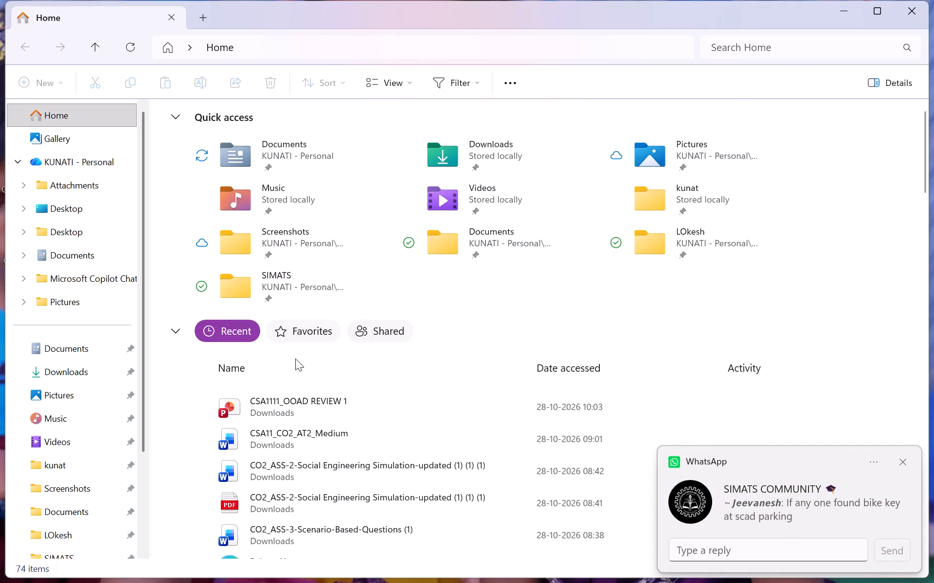
left_click(349, 408)
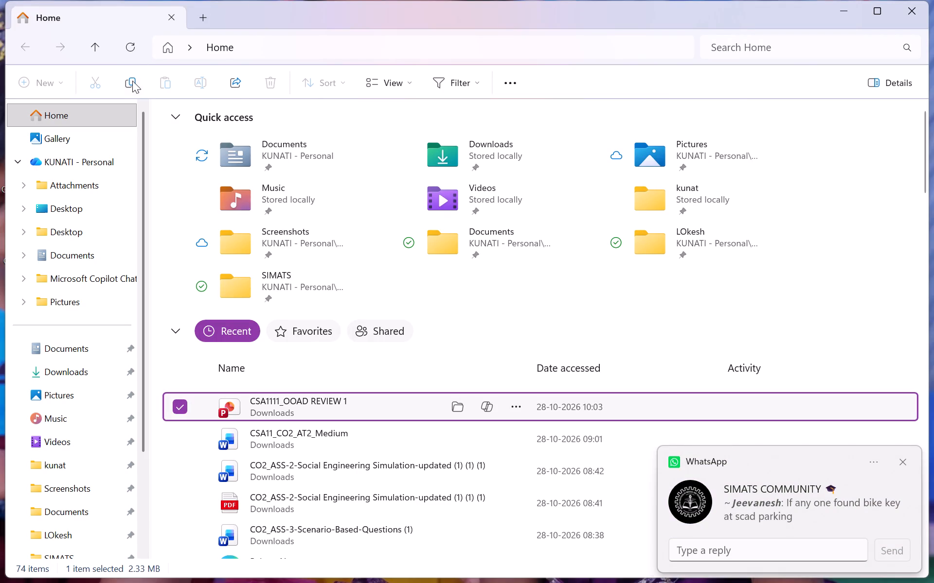
left_click(132, 82)
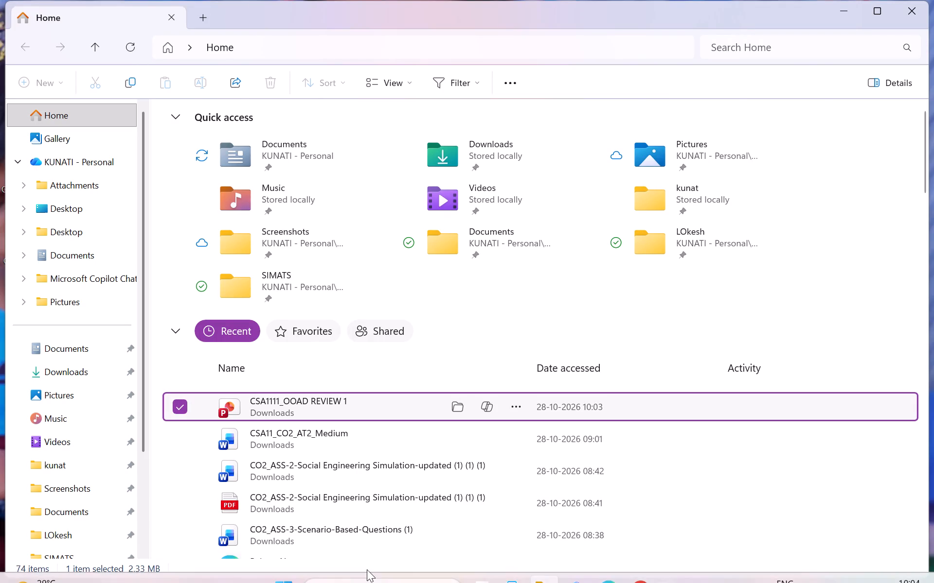
Find WhatsApp among the installed apps to switch to it.
left_click(296, 560)
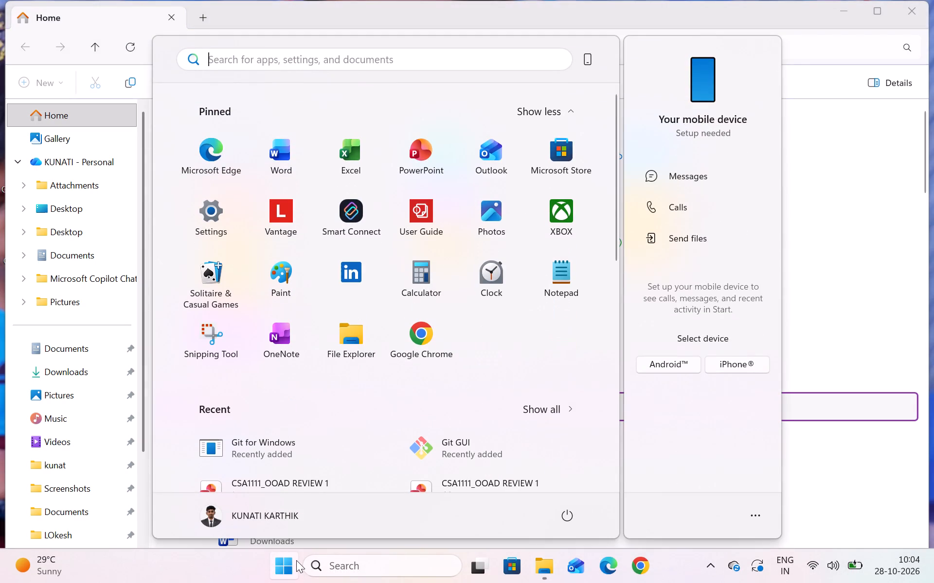
scroll(394, 366, "down", 3)
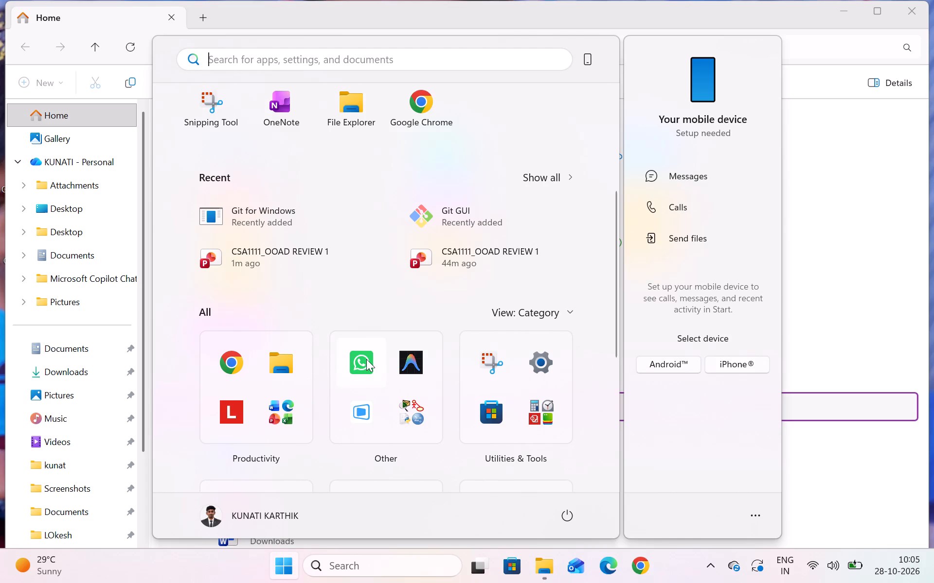
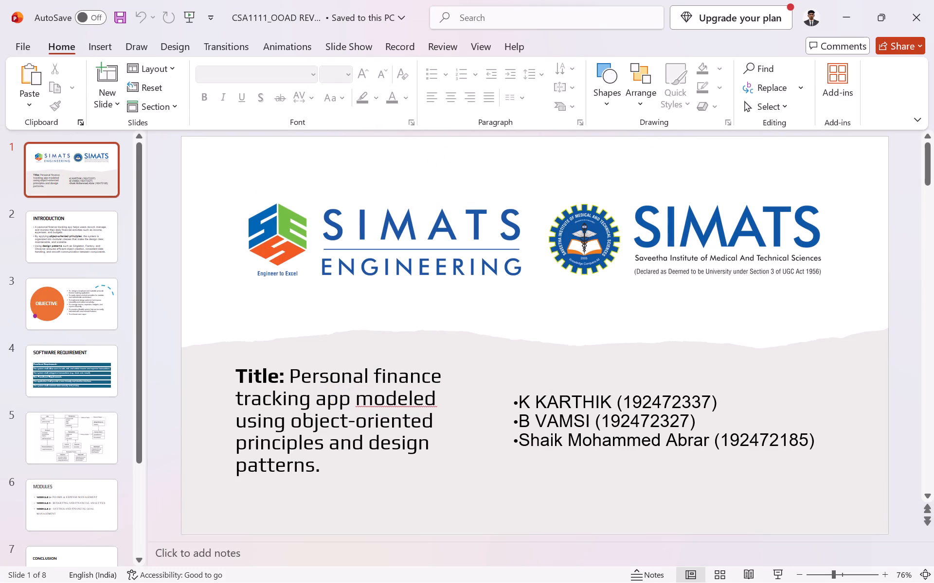
Copy the full project title text, starting with "Title: Personal finance tracking app", from the title slide.
left_click_drag(330, 471, 233, 379)
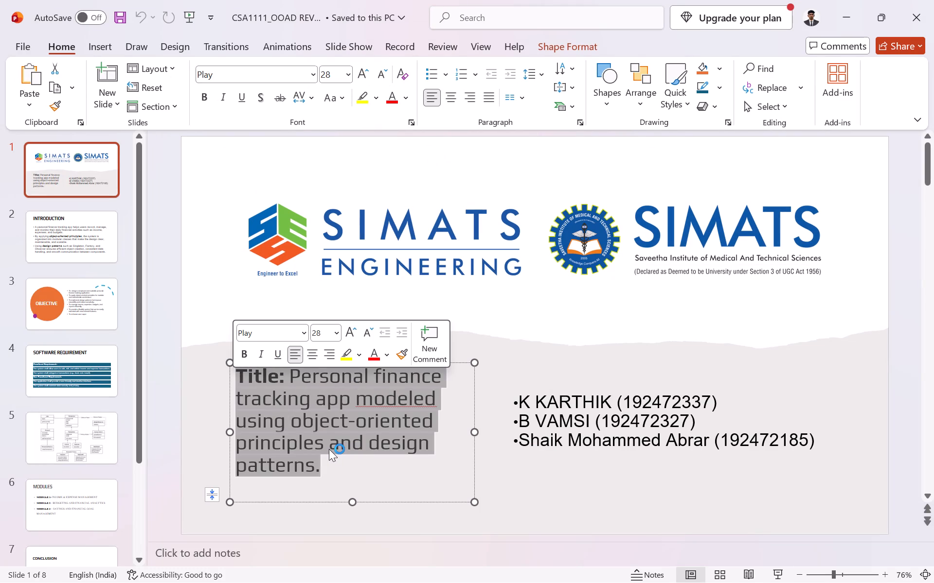
key("ctrl+c")
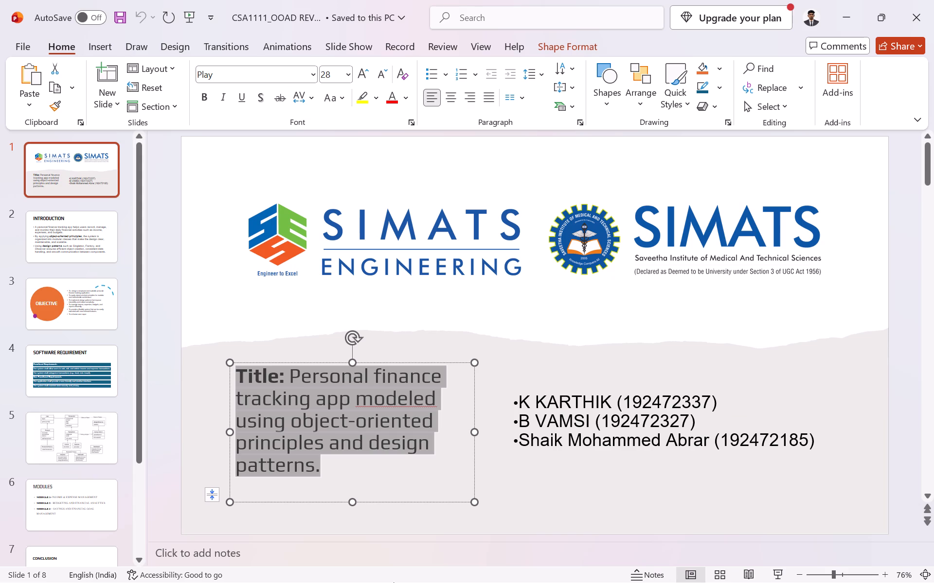
left_click(576, 581)
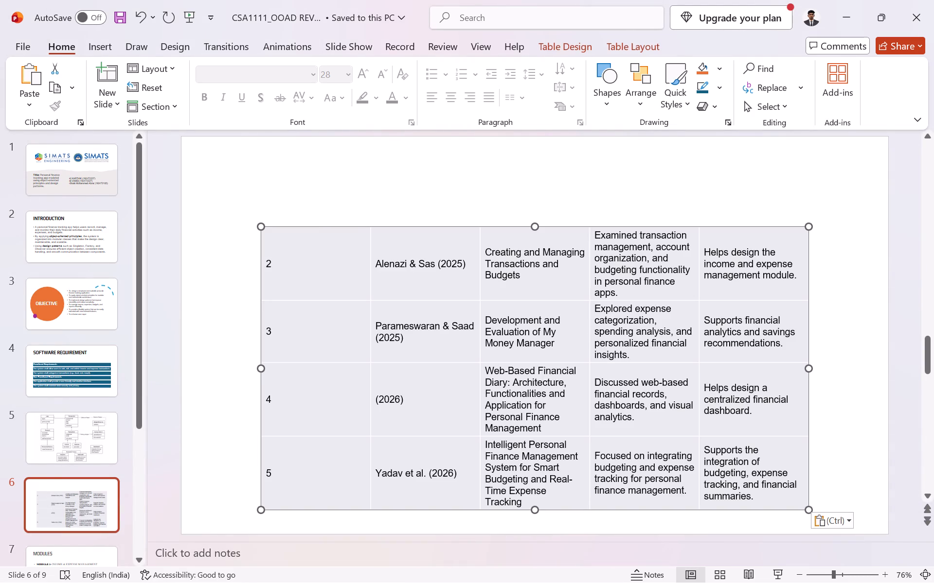
Select all cells of the pasted literature review table on slide 6.
left_click(317, 259)
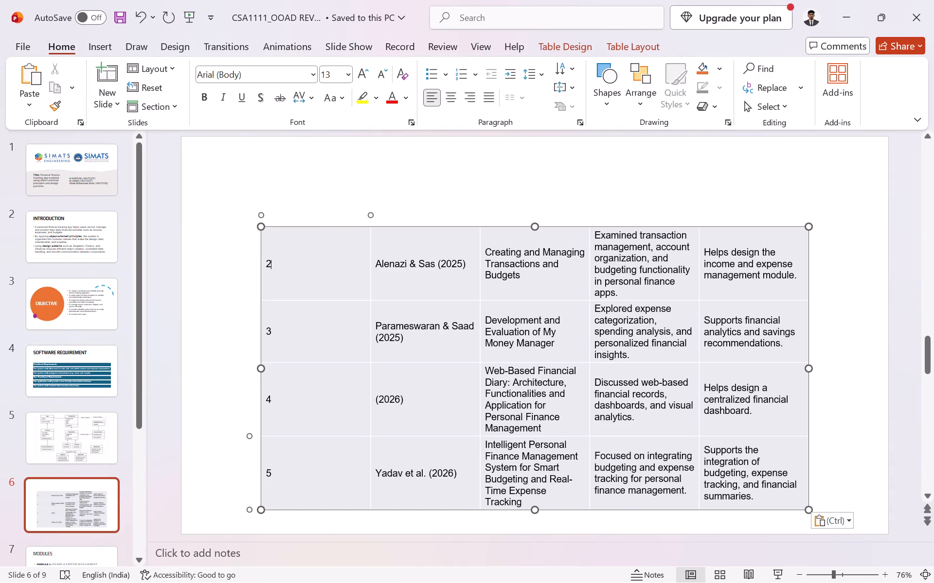
left_click(275, 479)
left_click_drag(761, 502, 638, 468)
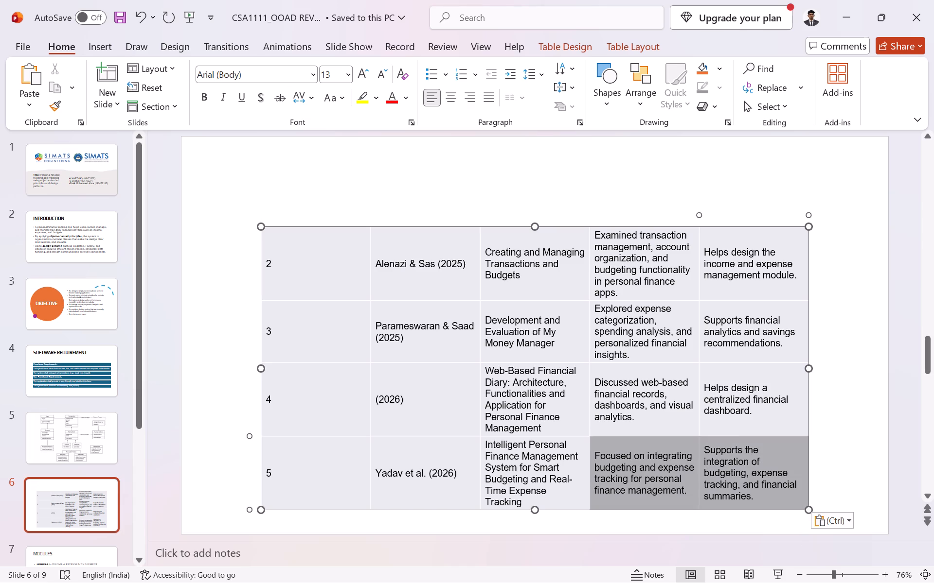
left_click_drag(638, 468, 293, 277)
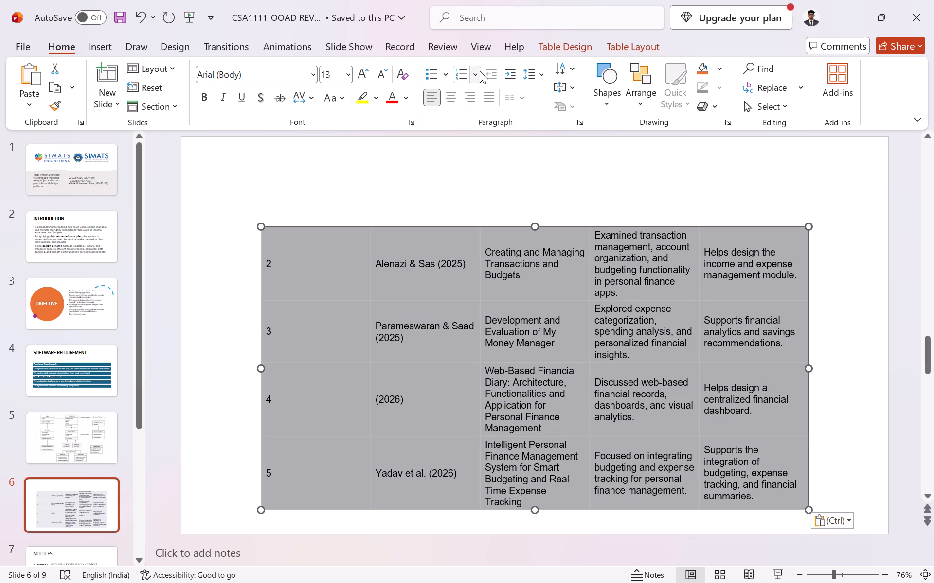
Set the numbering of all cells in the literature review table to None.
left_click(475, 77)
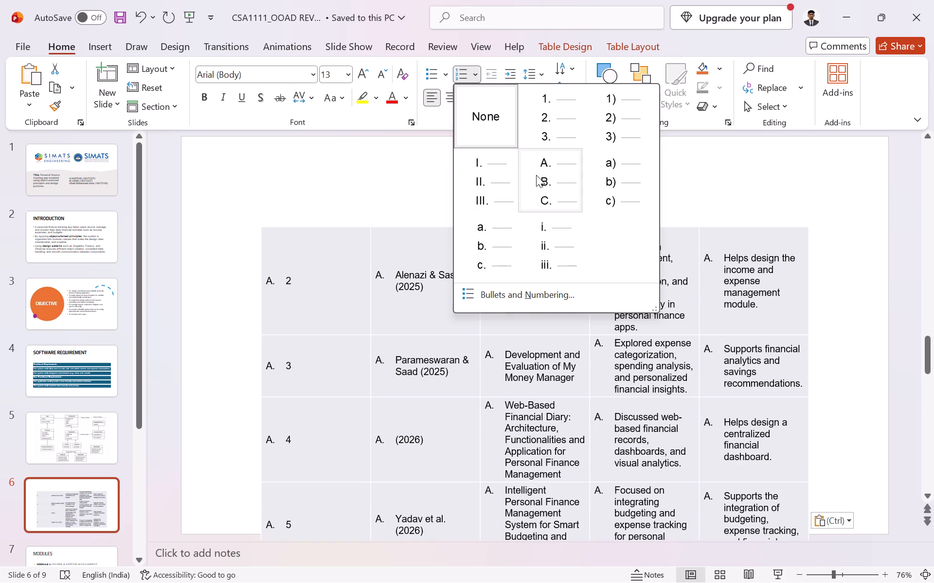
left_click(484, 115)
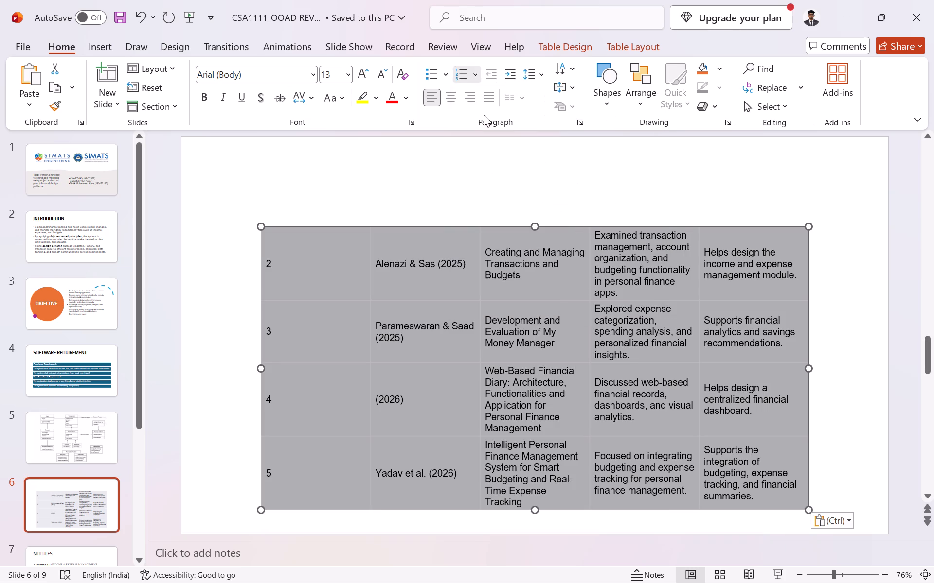
Move the literature review table slightly up and to the left on slide 6.
left_click(308, 285)
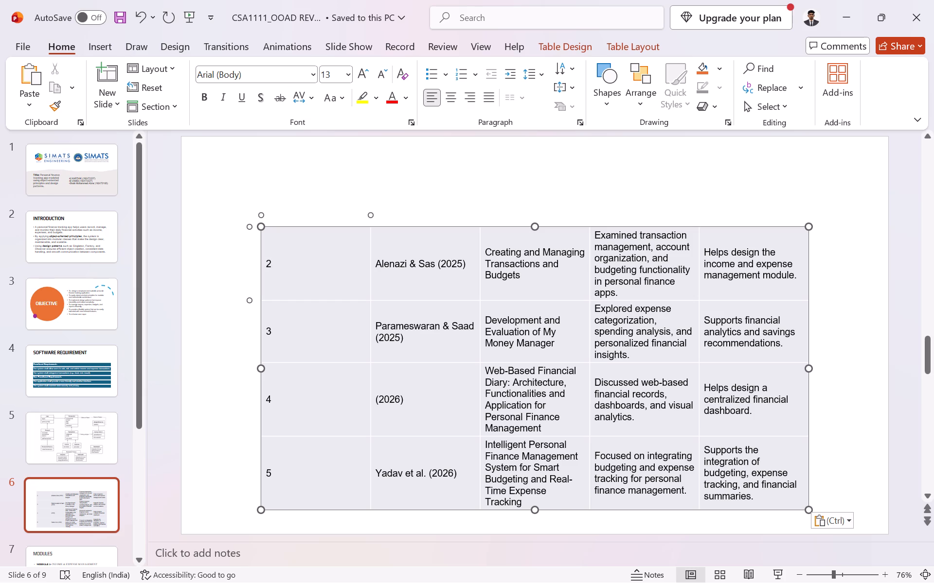
left_click(315, 245)
left_click_drag(315, 245, 307, 235)
left_click(288, 255)
left_click(258, 240)
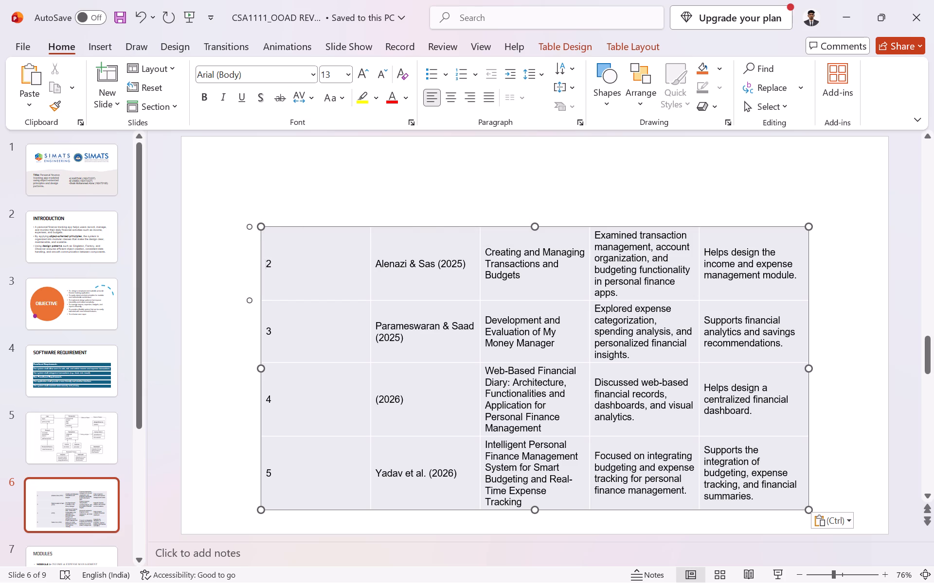
left_click(258, 241)
left_click_drag(258, 241, 245, 221)
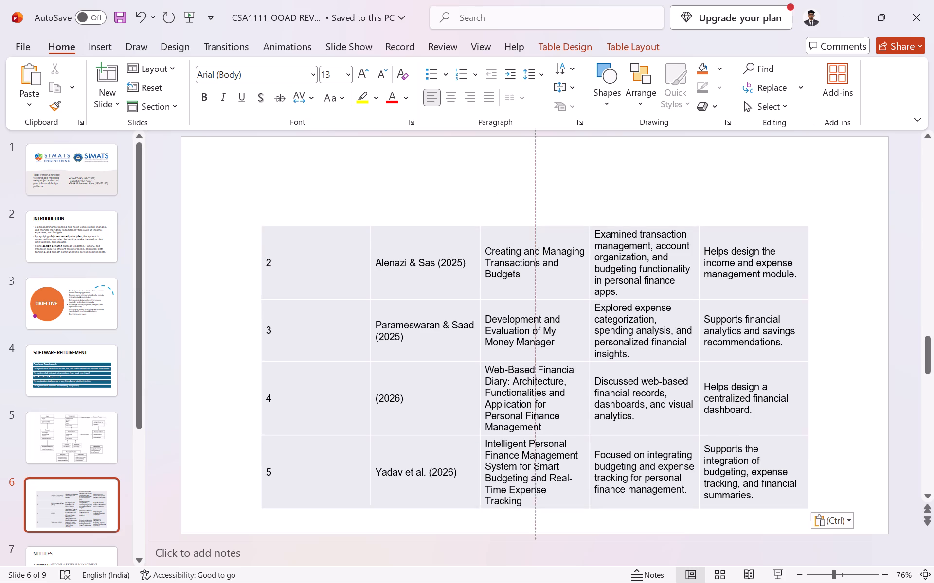
left_click_drag(245, 221, 240, 209)
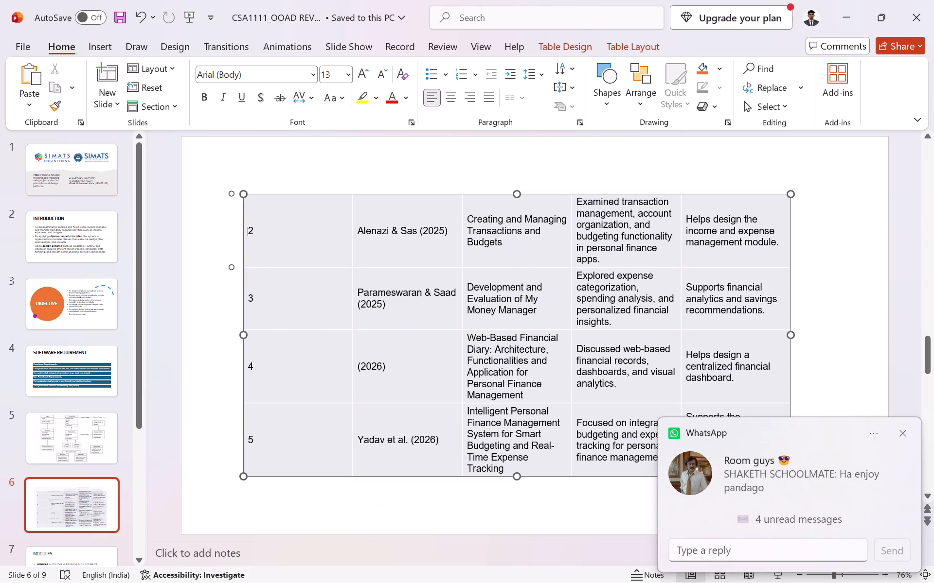
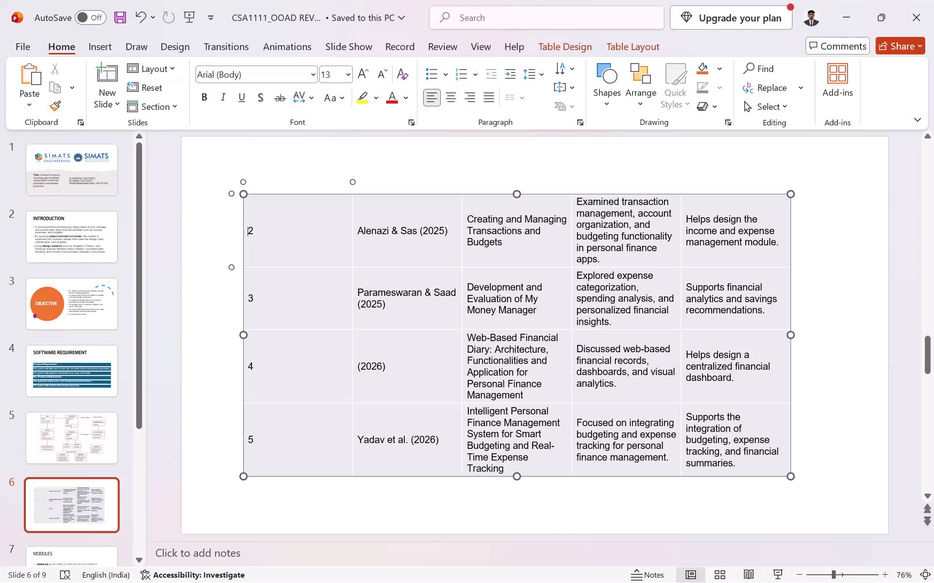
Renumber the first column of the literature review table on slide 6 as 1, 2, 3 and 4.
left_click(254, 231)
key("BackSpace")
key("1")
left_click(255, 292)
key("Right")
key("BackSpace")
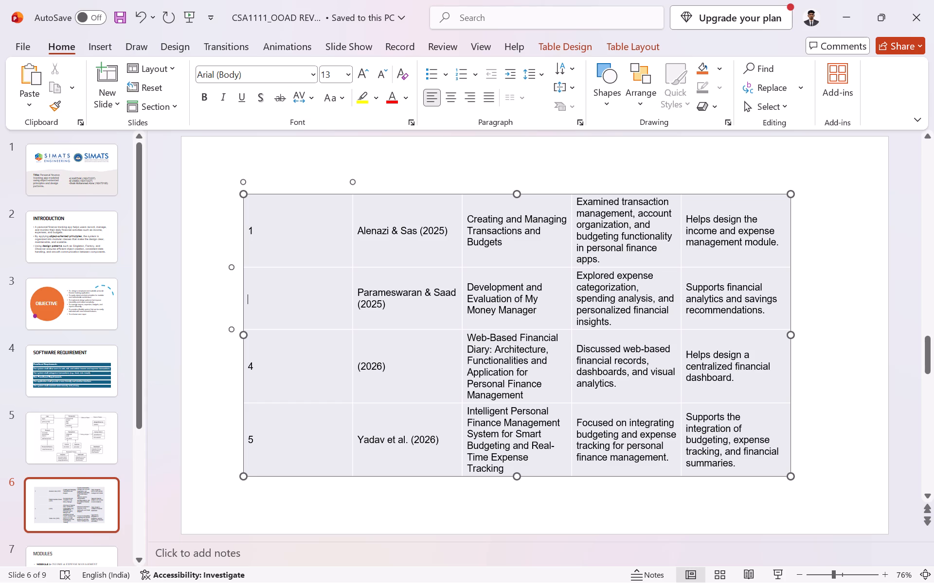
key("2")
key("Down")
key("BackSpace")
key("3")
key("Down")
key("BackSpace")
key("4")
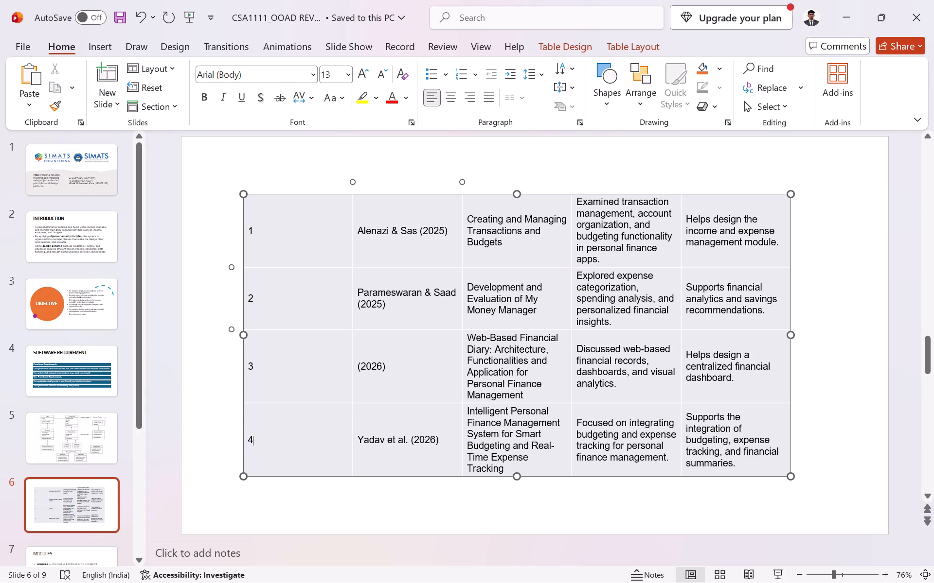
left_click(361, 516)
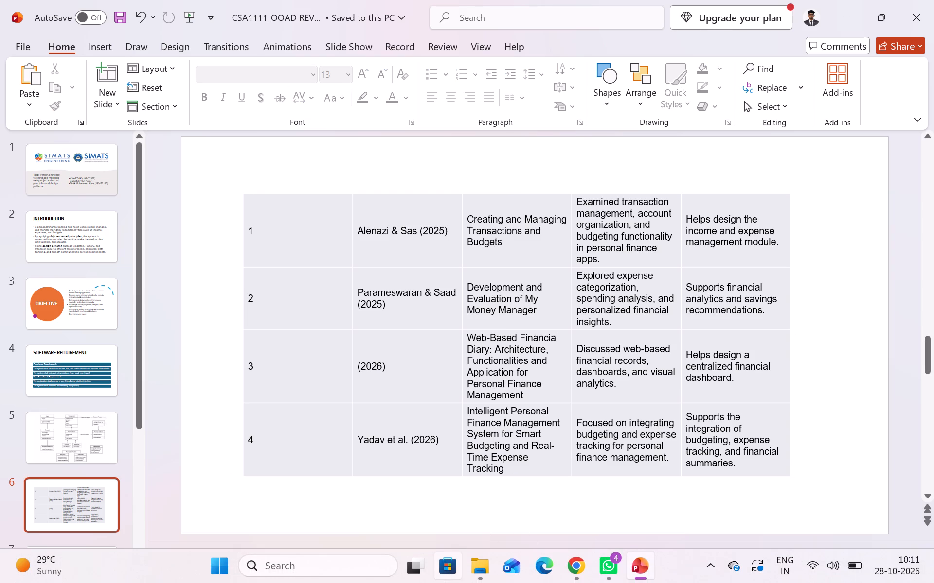
left_click(581, 562)
left_click(493, 328)
scroll(493, 328, "up", 1)
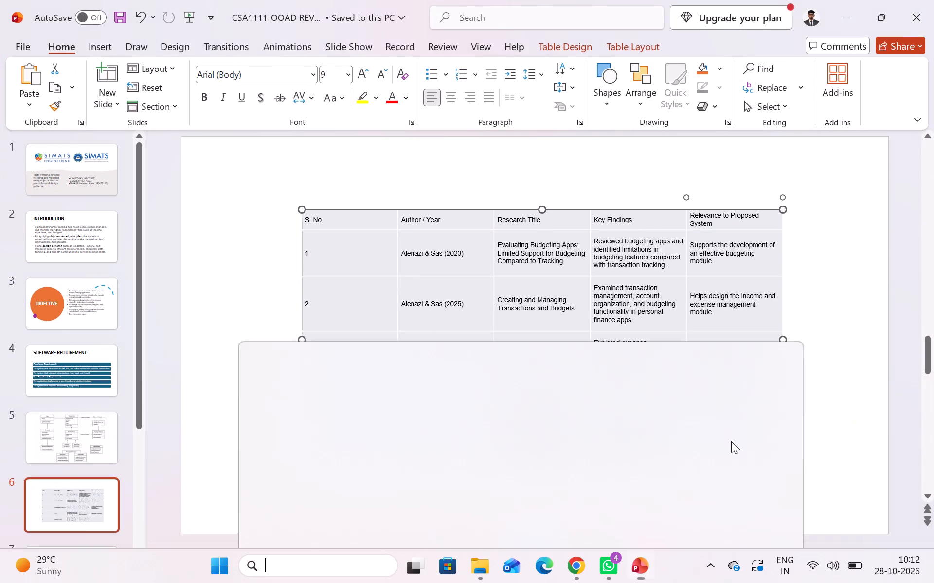
left_click(853, 394)
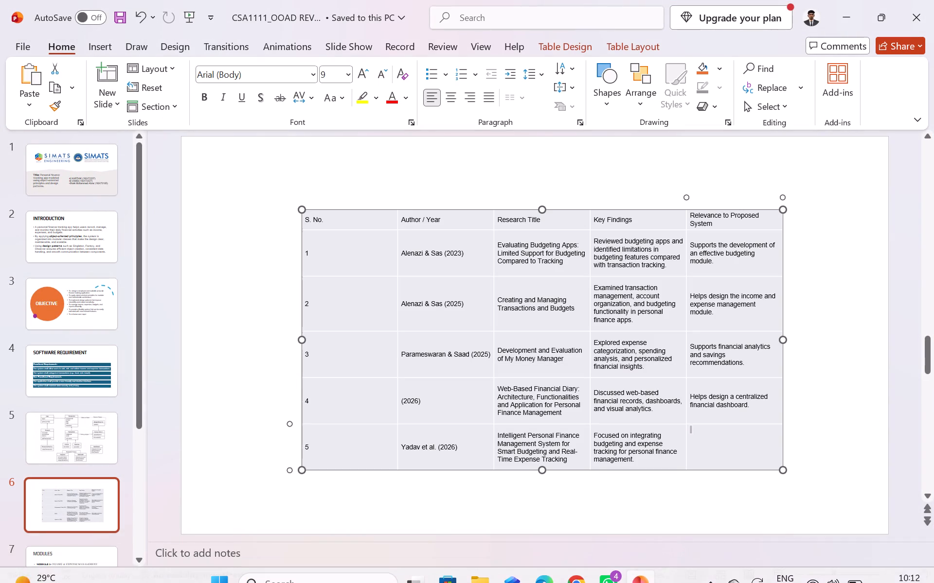
left_click(706, 454)
right_click(714, 446)
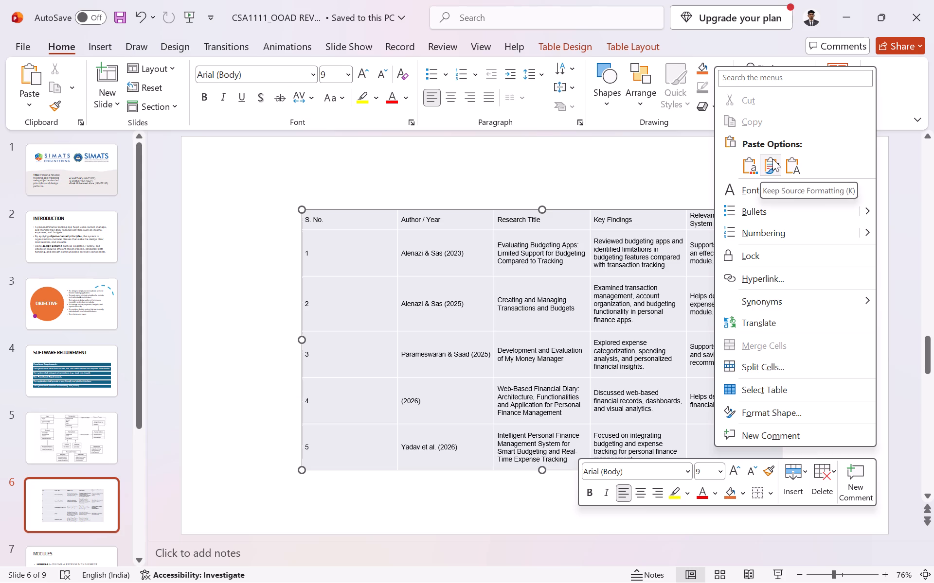
left_click(789, 147)
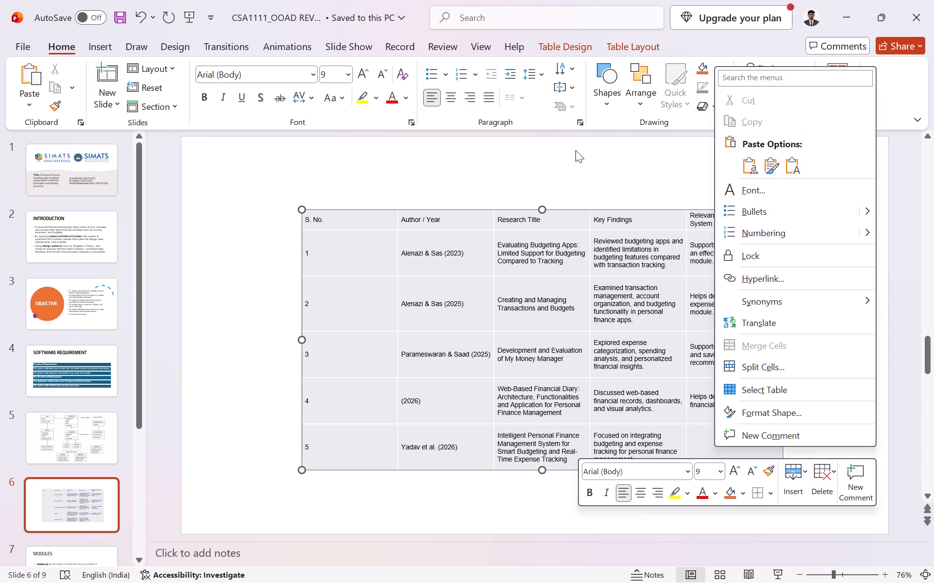
left_click(591, 163)
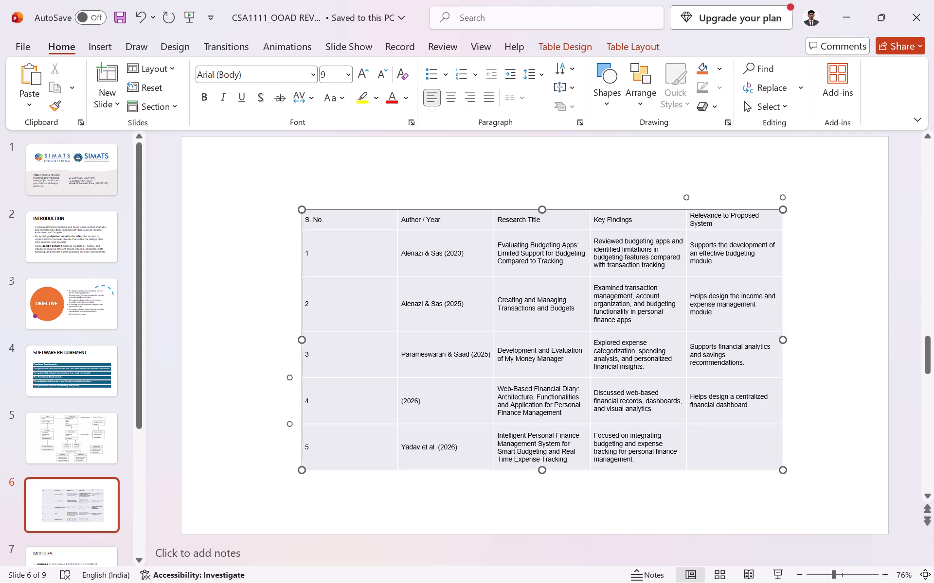
key("ctrl+v")
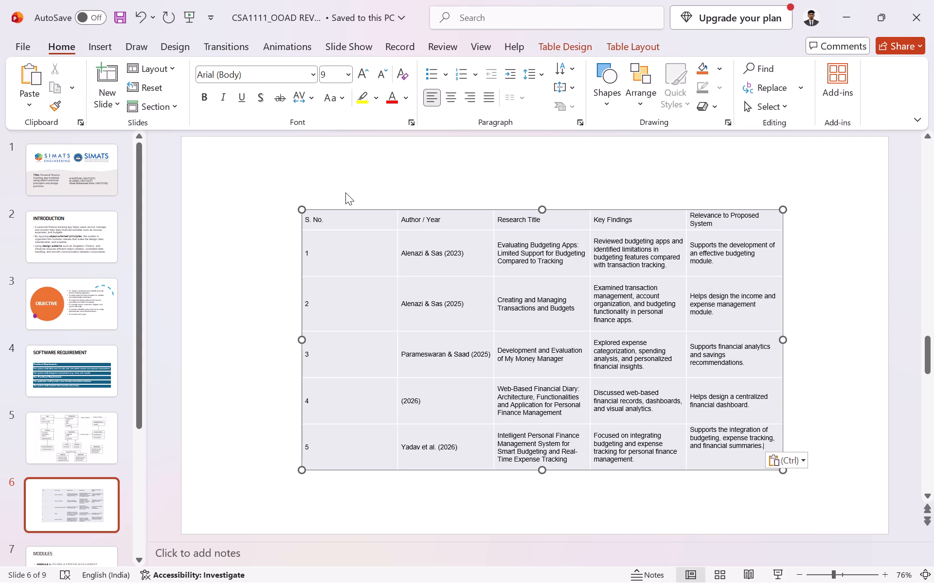
Widen the literature review table on both sides across slide 6, raising its top edge slightly.
left_click_drag(302, 211, 254, 215)
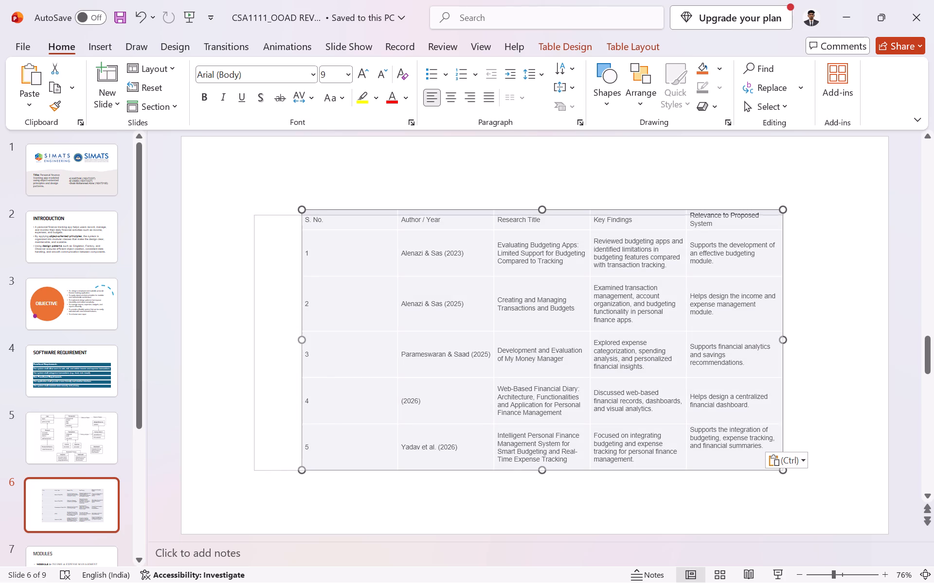
left_click_drag(254, 215, 237, 204)
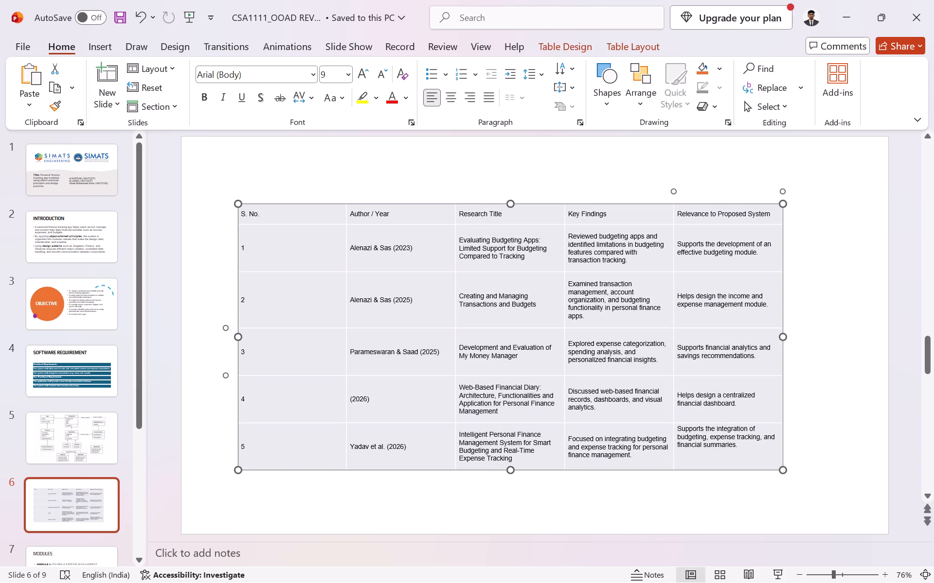
left_click_drag(783, 341, 830, 344)
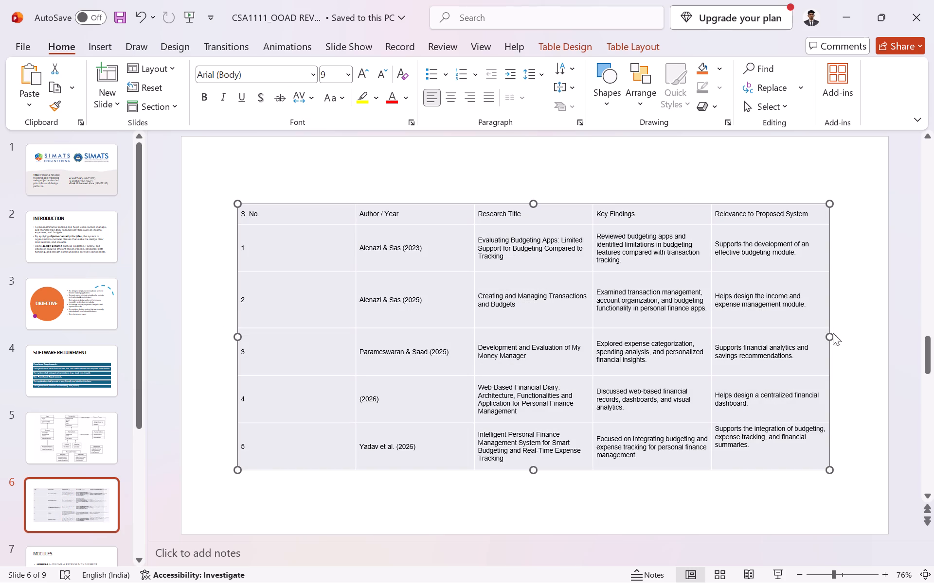
Delete row 1, the Alenazi & Sas (2023) entry, from the literature review table.
left_click(814, 261)
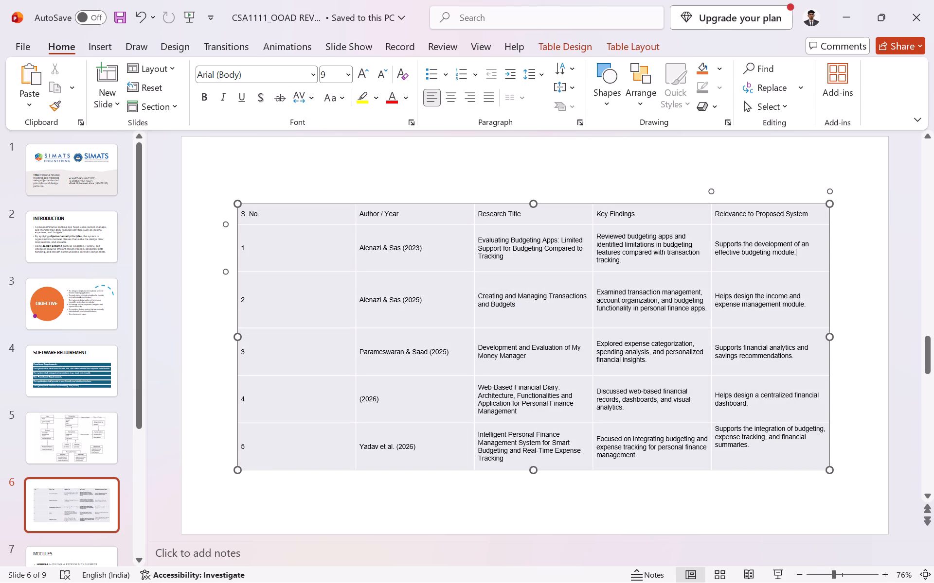
left_click_drag(814, 260, 264, 244)
key("BackSpace")
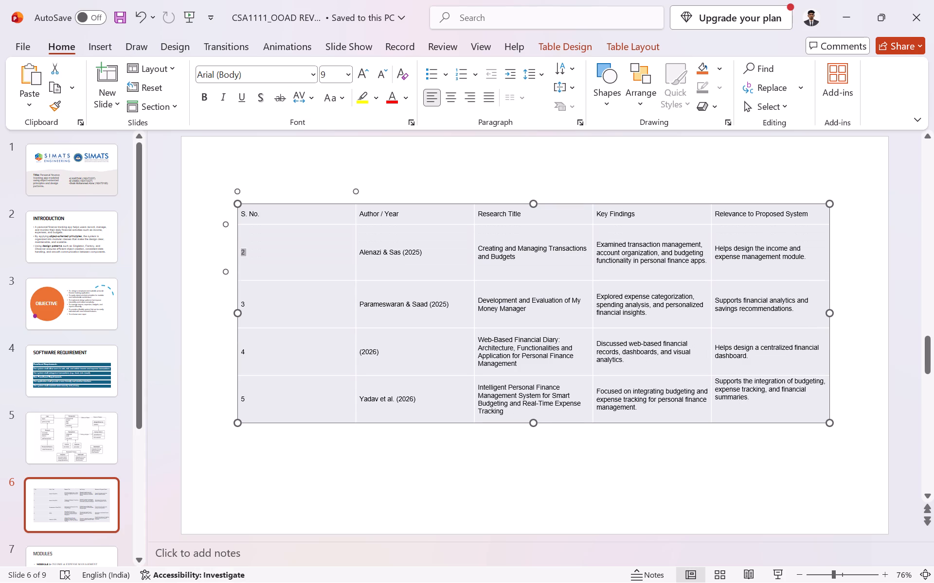
Renumber the remaining table rows in the S. No. column as 1, 2, 3 and 4.
left_click(282, 253)
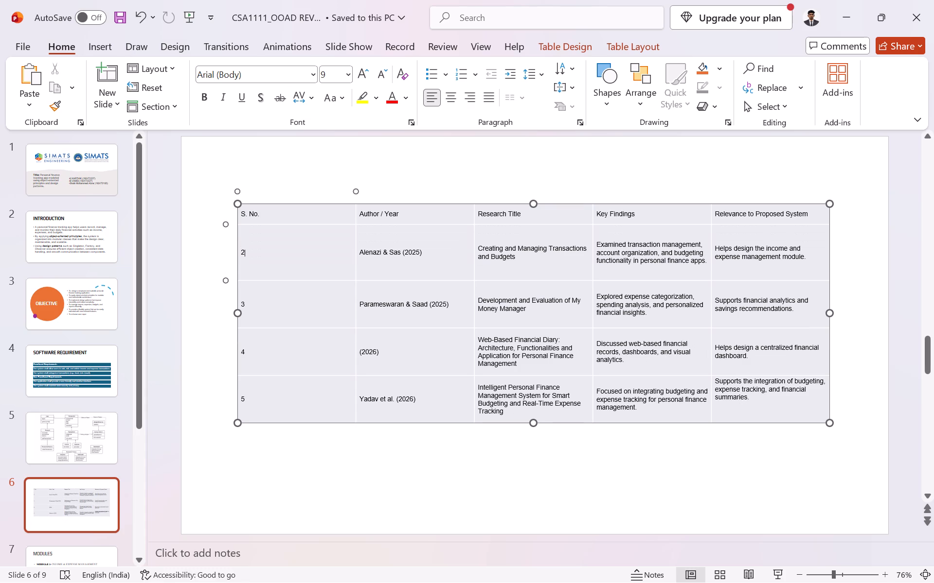
key("BackSpace")
key("1")
key("Down")
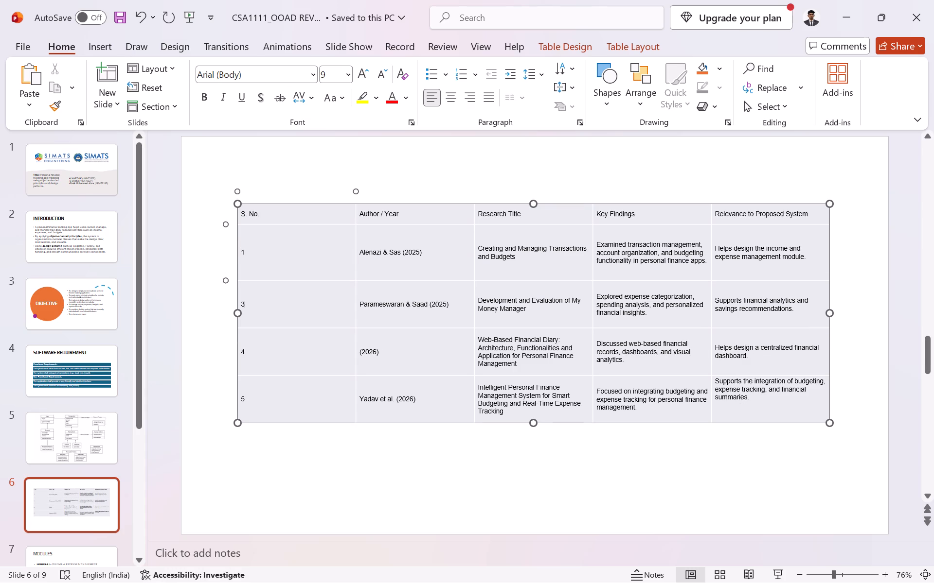
key("2")
key("BackSpace")
key("BackSpace")
key("2")
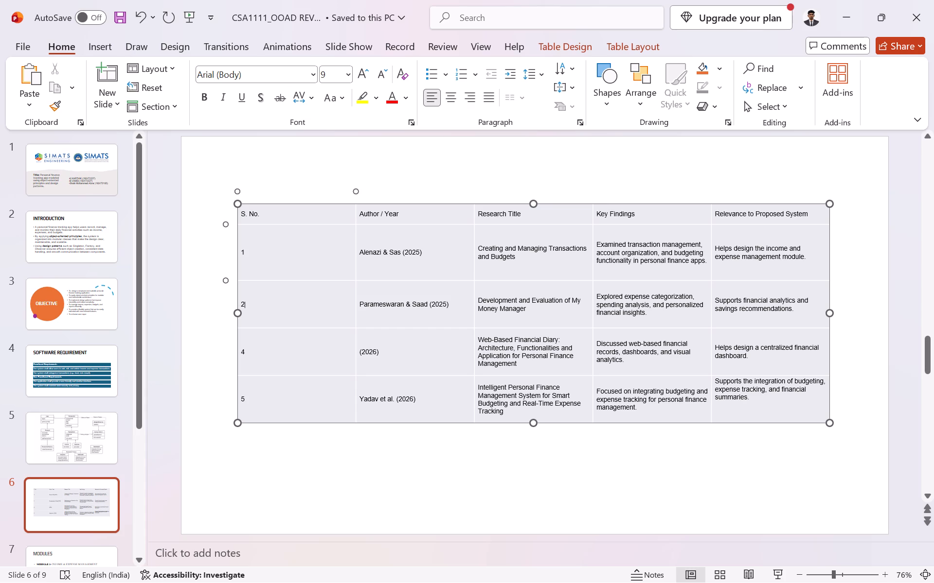
key("Down")
key("BackSpace")
key("3")
key("Down")
key("BackSpace")
key("4")
Stretch the literature review table's height by extending its bottom edge downward.
left_click_drag(535, 423, 535, 467)
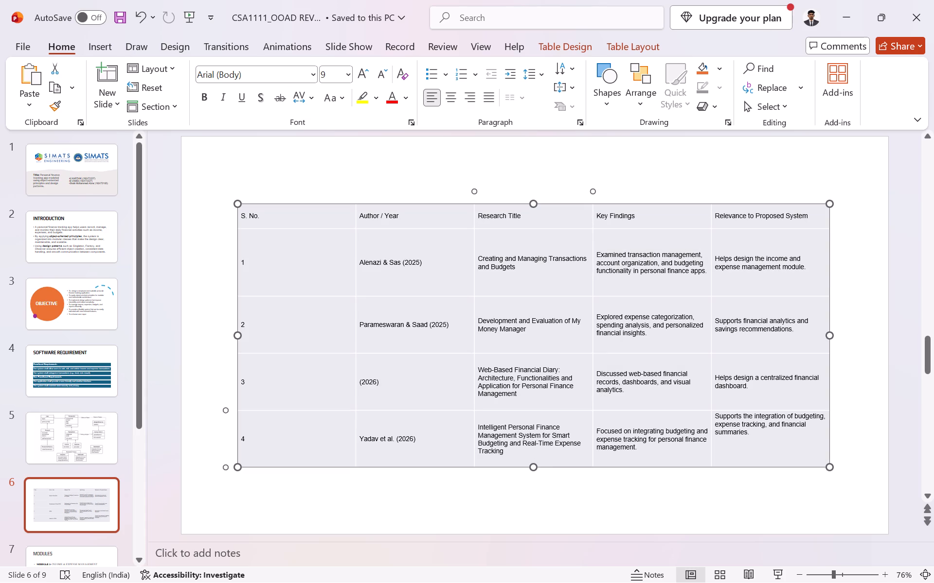
Increase the font size of all the literature review table's text to 11.
left_click_drag(764, 442, 225, 227)
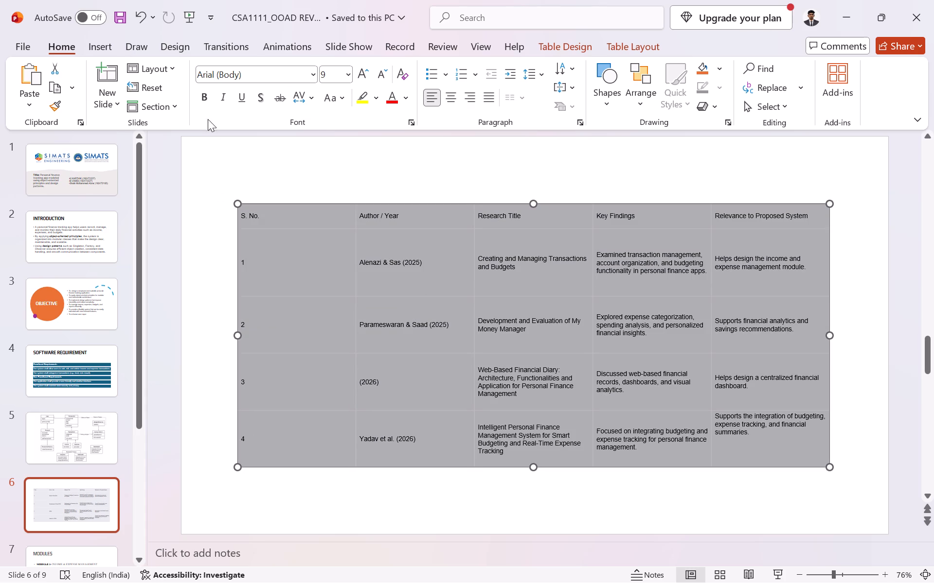
double_click(365, 71)
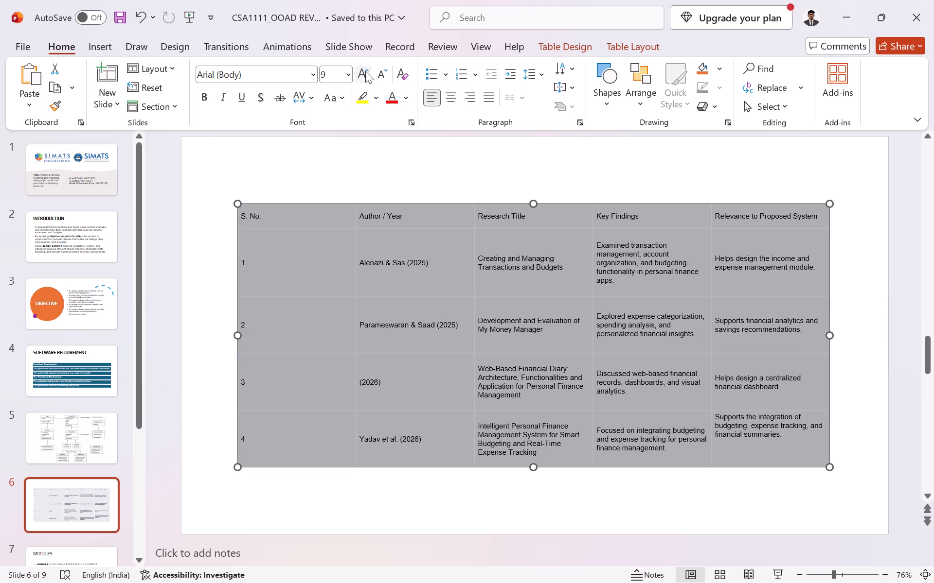
left_click(365, 71)
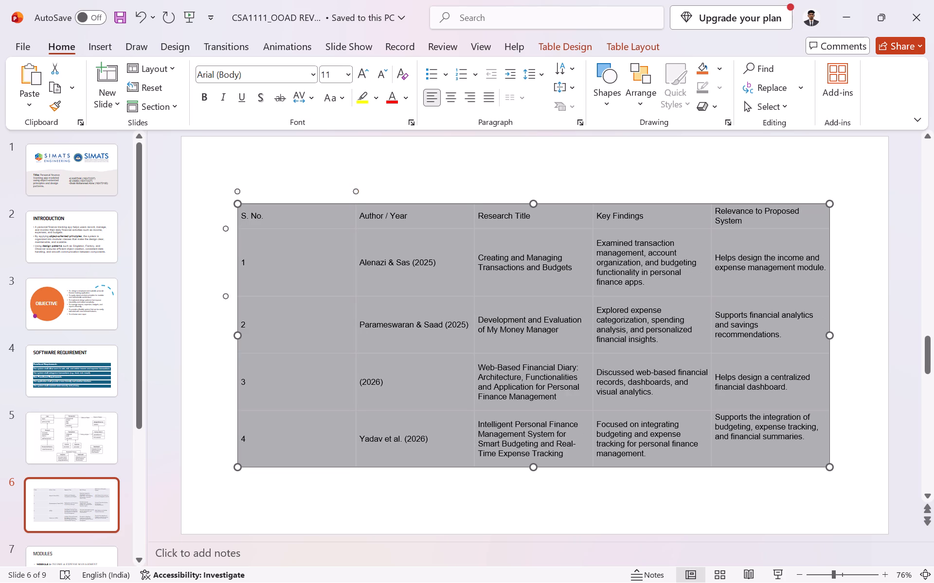
Change all the table text's font to Times New Roman and its size to 12, leaving the table deselected.
left_click(256, 78)
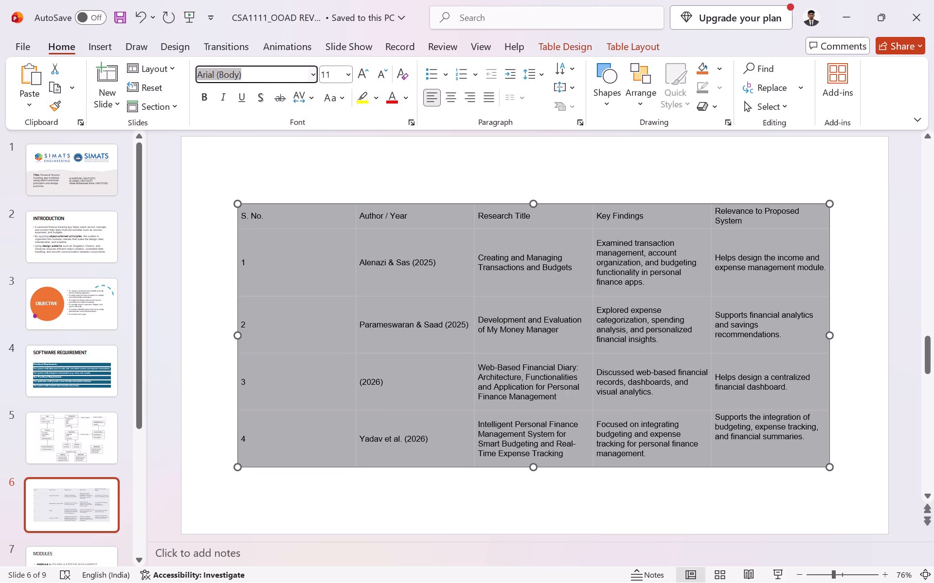
left_click(312, 77)
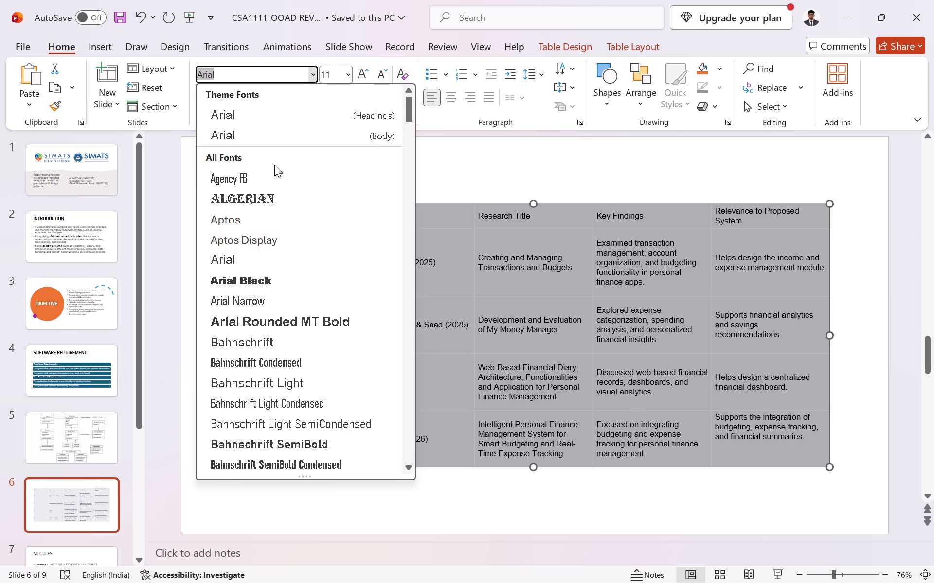
scroll(266, 252, "down", 20)
scroll(266, 252, "down", 8)
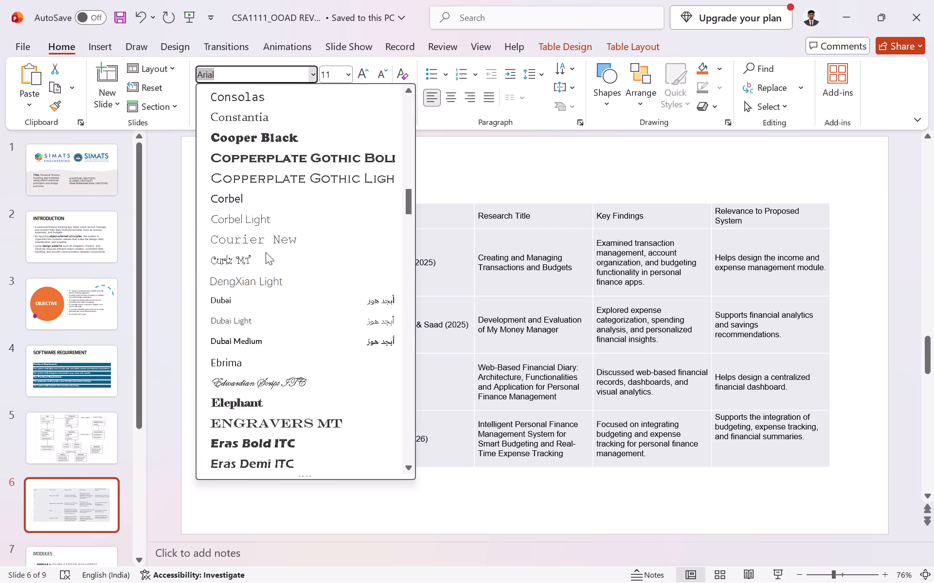
scroll(266, 252, "down", 8)
scroll(266, 252, "down", 13)
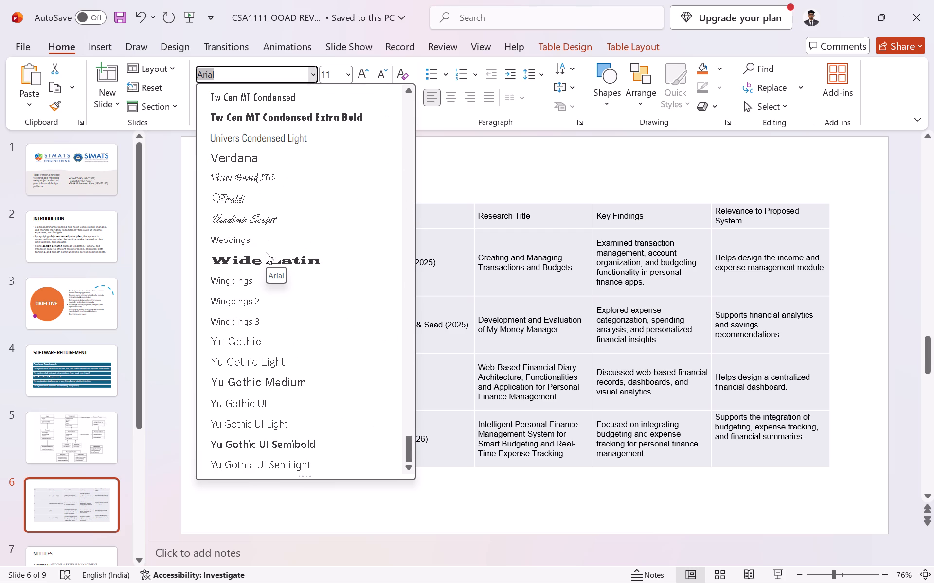
scroll(266, 252, "up", 1)
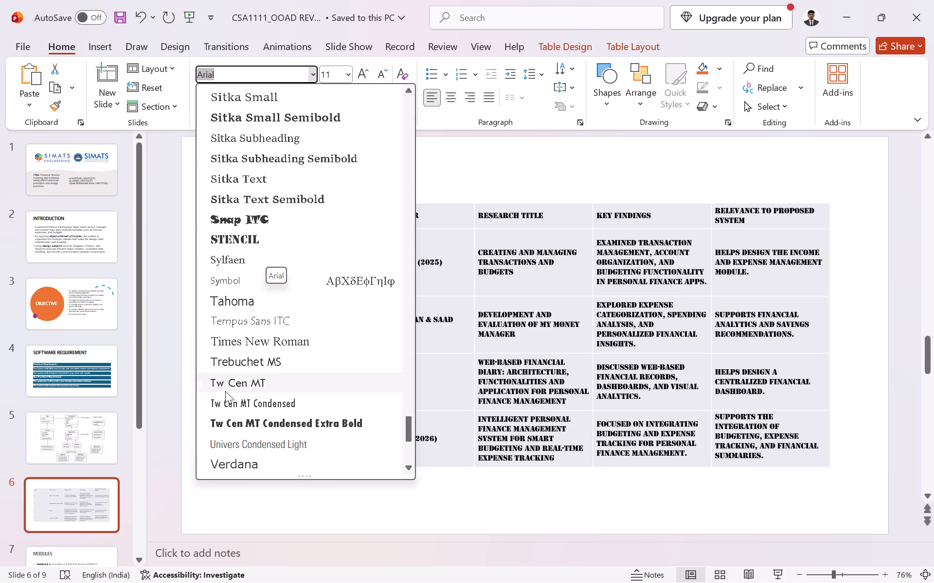
left_click(269, 343)
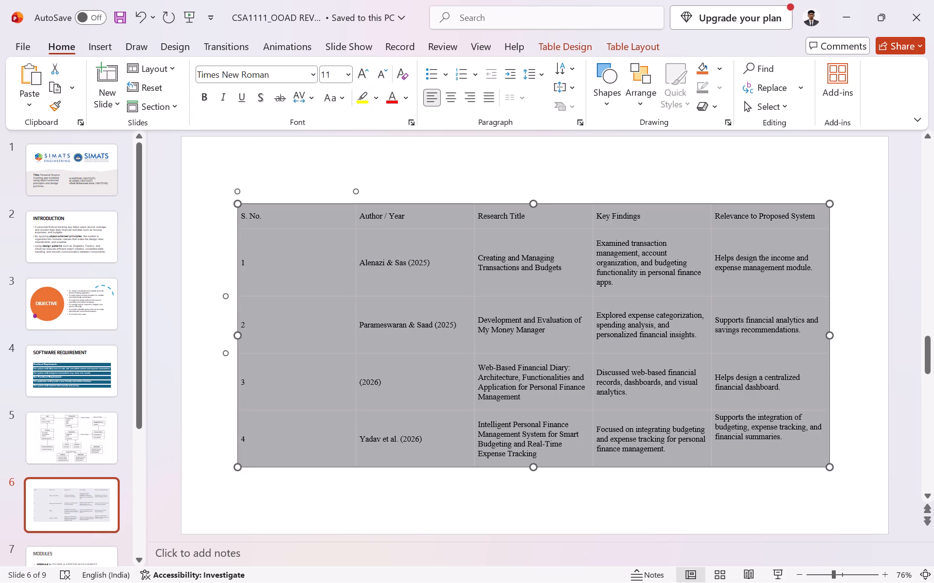
left_click(359, 71)
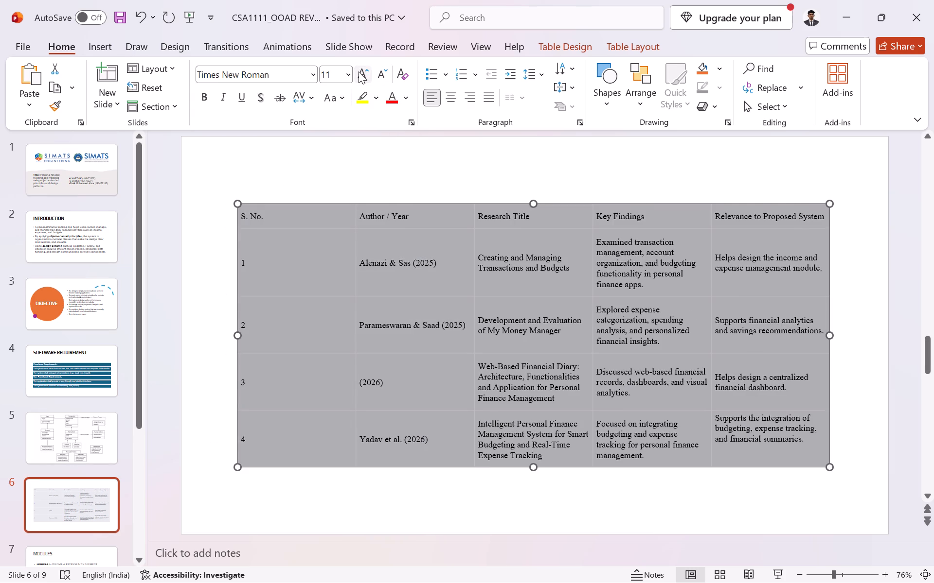
left_click(416, 233)
left_click(442, 182)
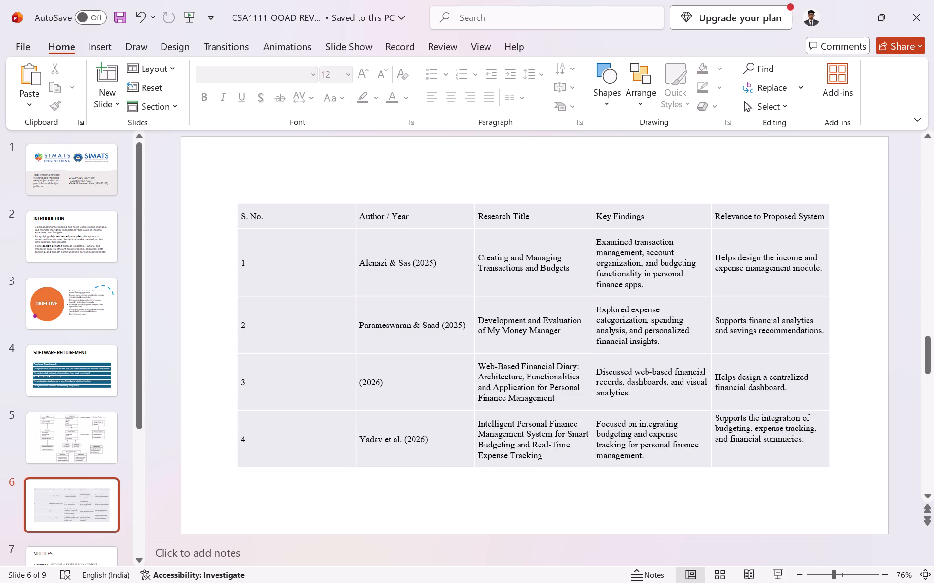
Narrow the S. No. and Author / Year columns, and widen the Research Title, Key Findings and Relevance to Proposed System columns.
left_click_drag(352, 361, 307, 364)
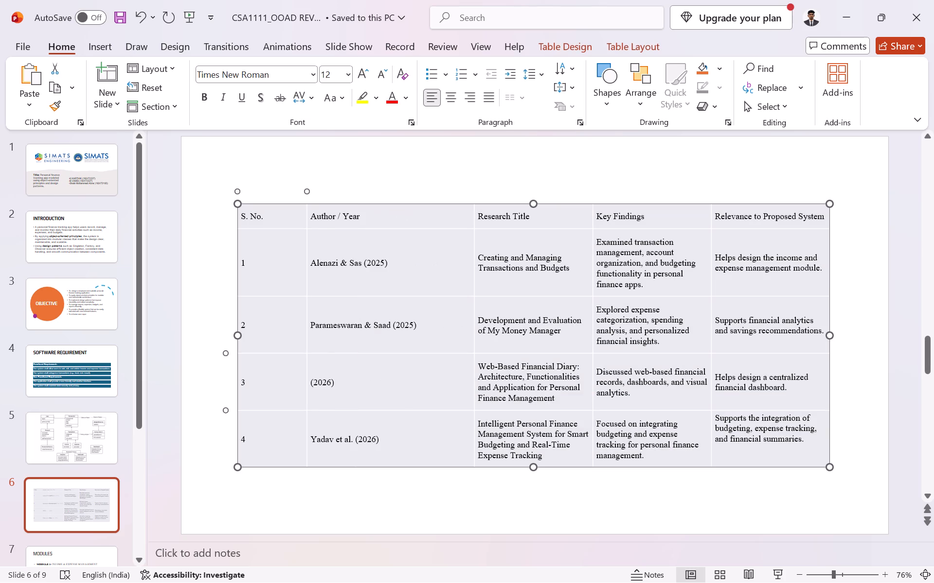
left_click_drag(473, 357, 414, 376)
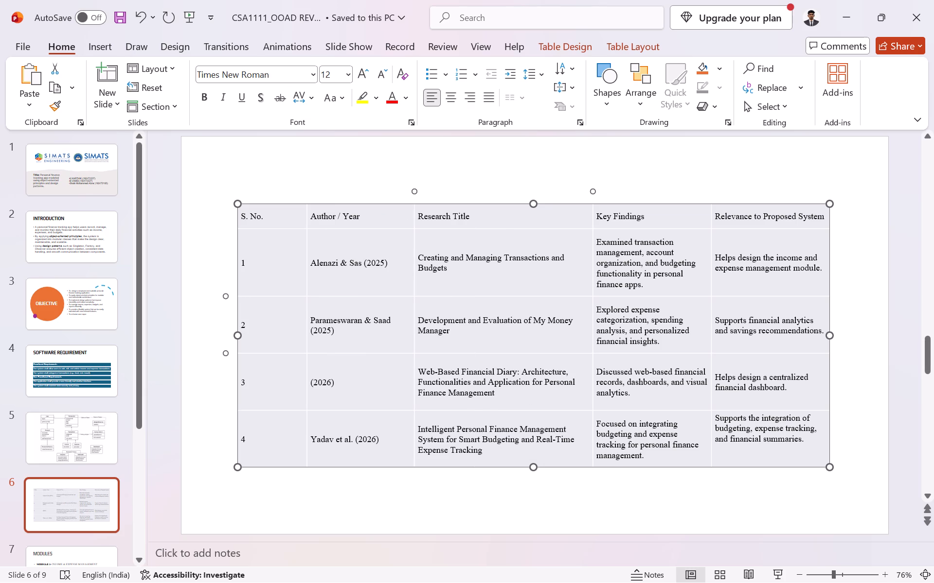
left_click_drag(592, 352, 550, 367)
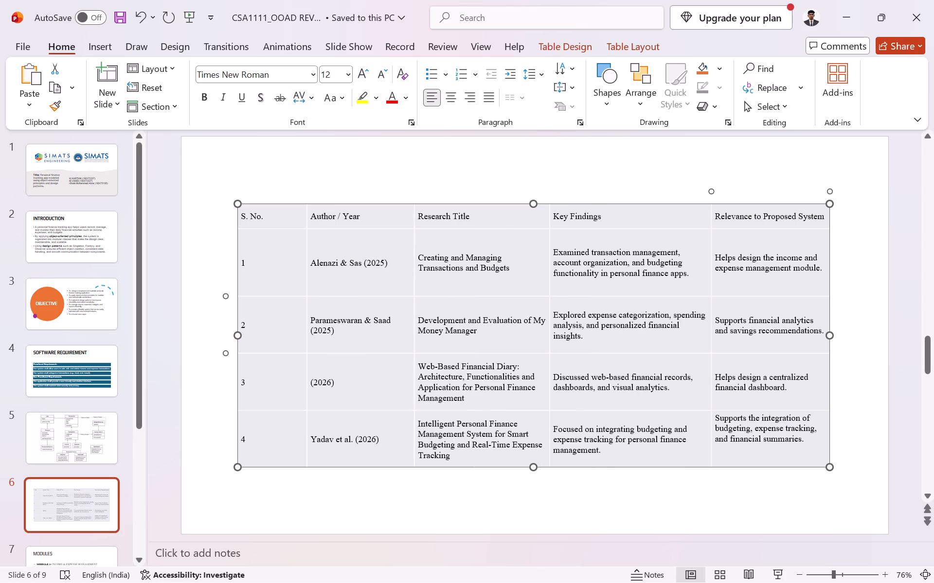
left_click_drag(711, 341, 677, 358)
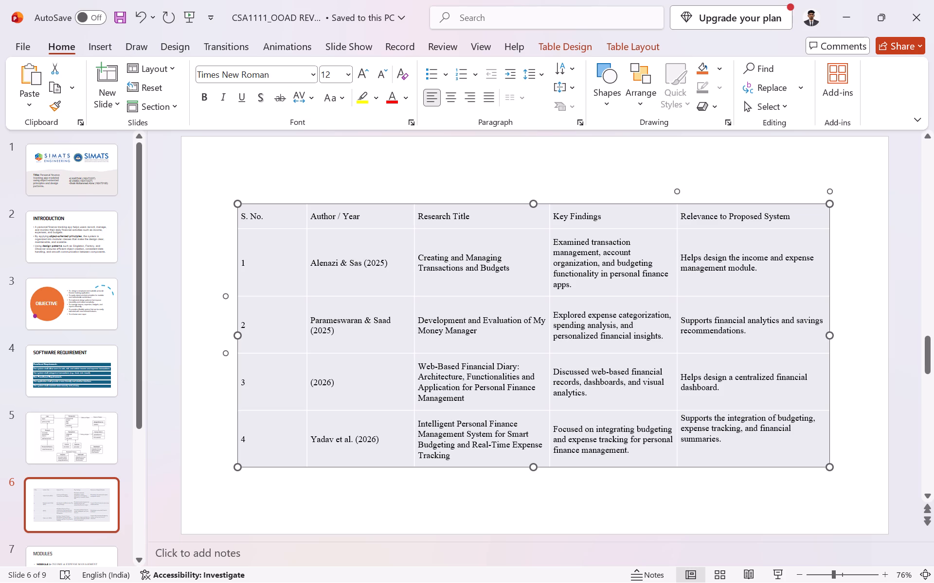
Widen the Key Findings column by narrowing Relevance to Proposed System, leaving the table deselected.
left_click_drag(677, 328, 689, 329)
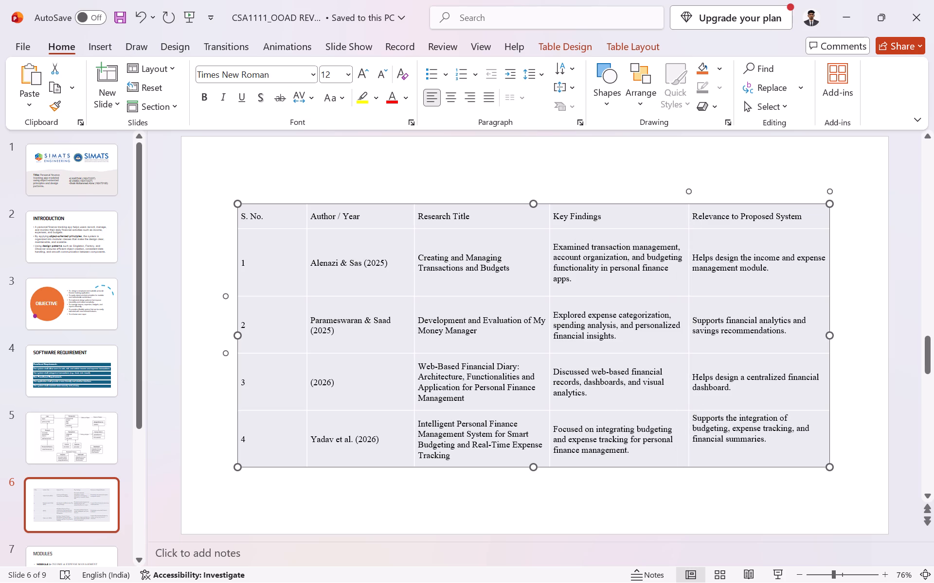
left_click(494, 178)
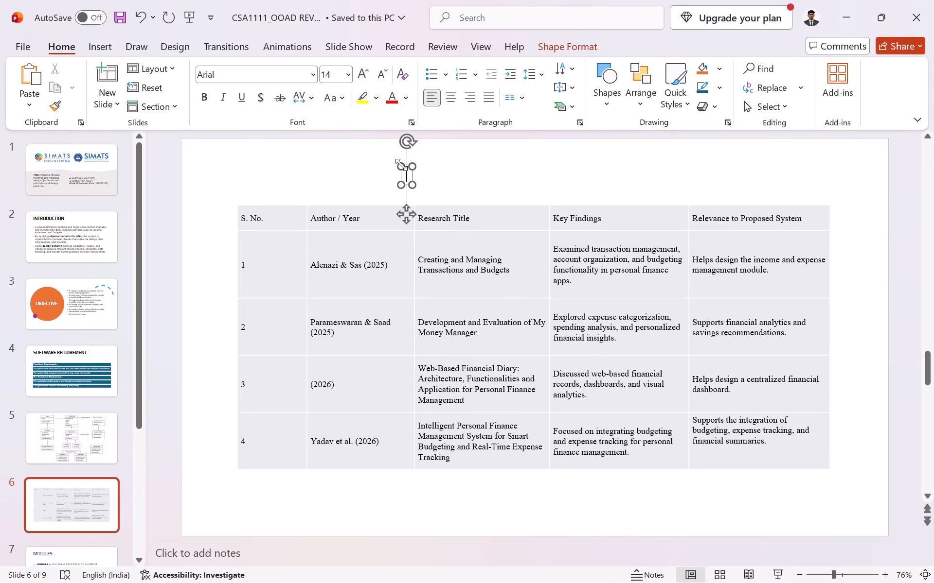
Paste the copied words "Literature Review" into the empty text box above the table.
key("ctrl+v")
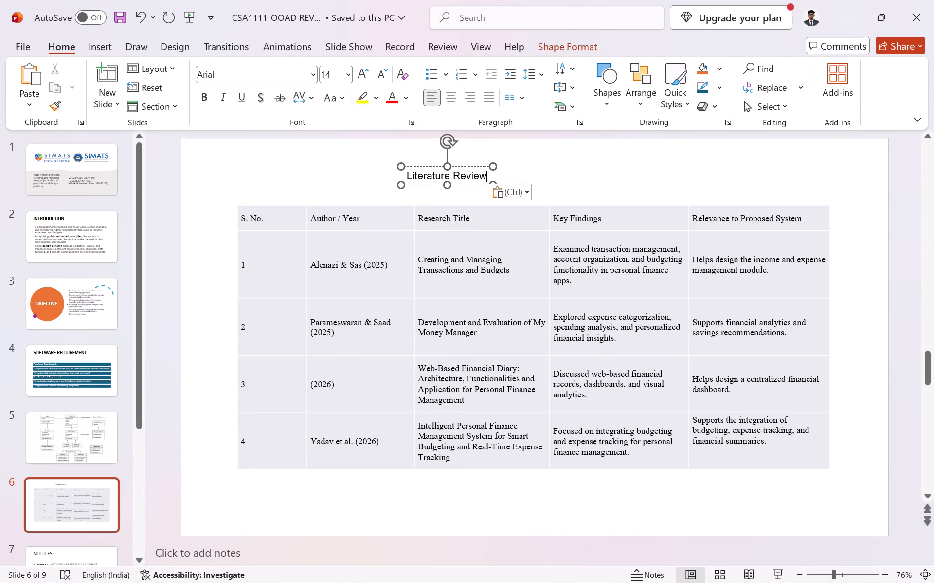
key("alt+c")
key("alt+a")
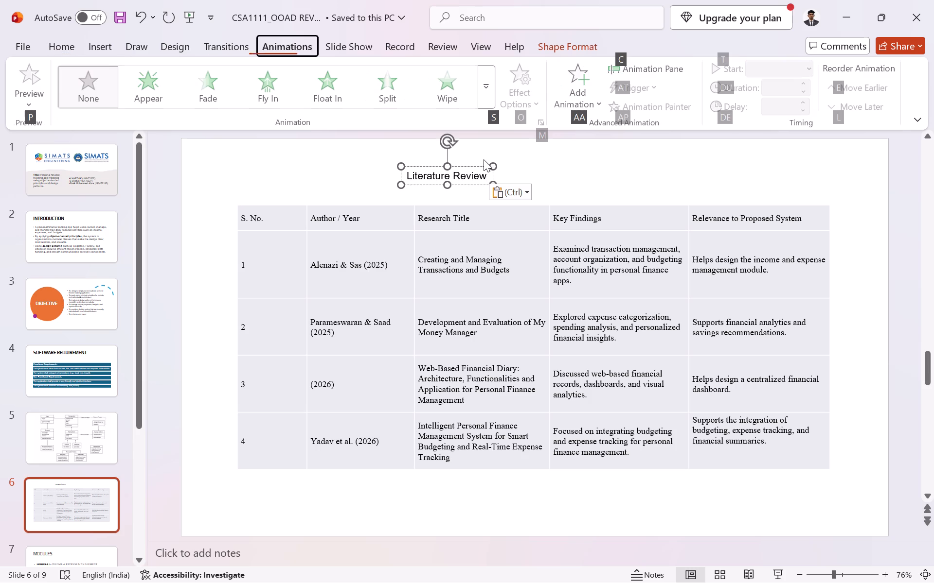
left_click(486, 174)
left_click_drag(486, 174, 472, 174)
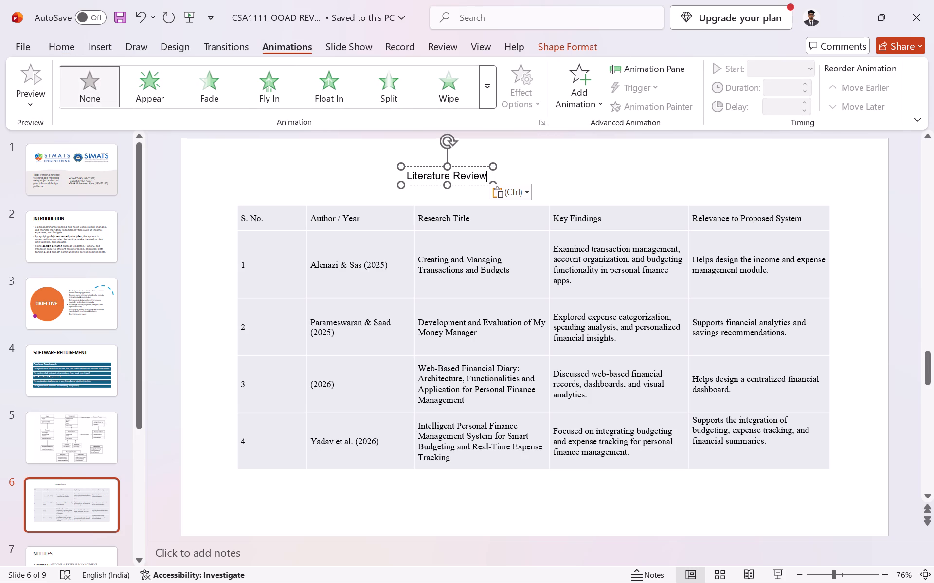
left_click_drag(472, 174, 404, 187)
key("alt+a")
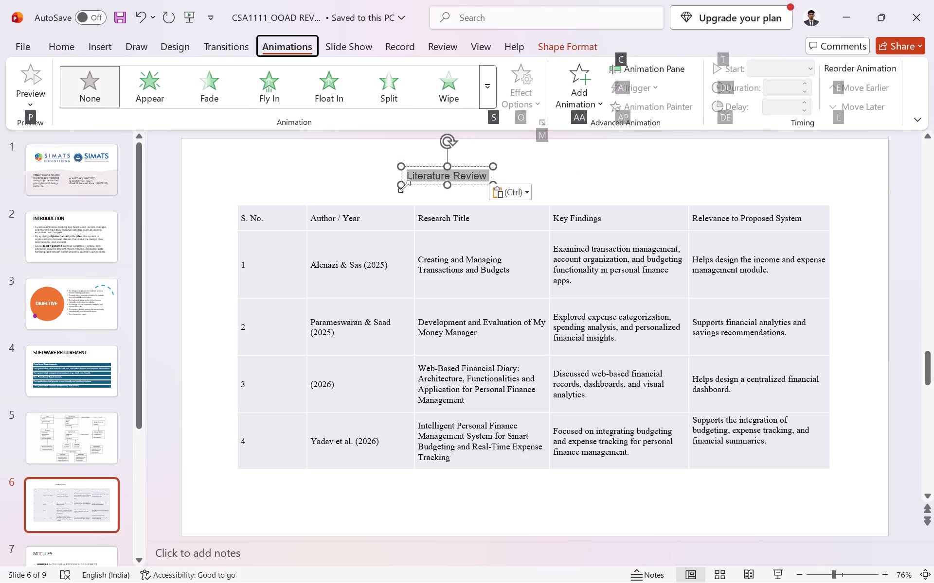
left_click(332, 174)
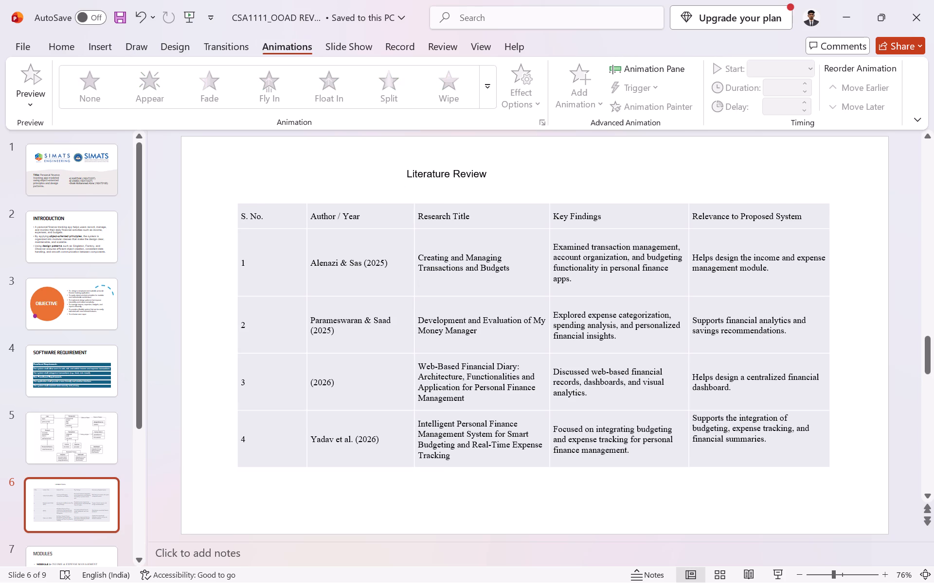
Format the whole "Literature Review" heading above the table as bold Times New Roman at size 28.
left_click(474, 164)
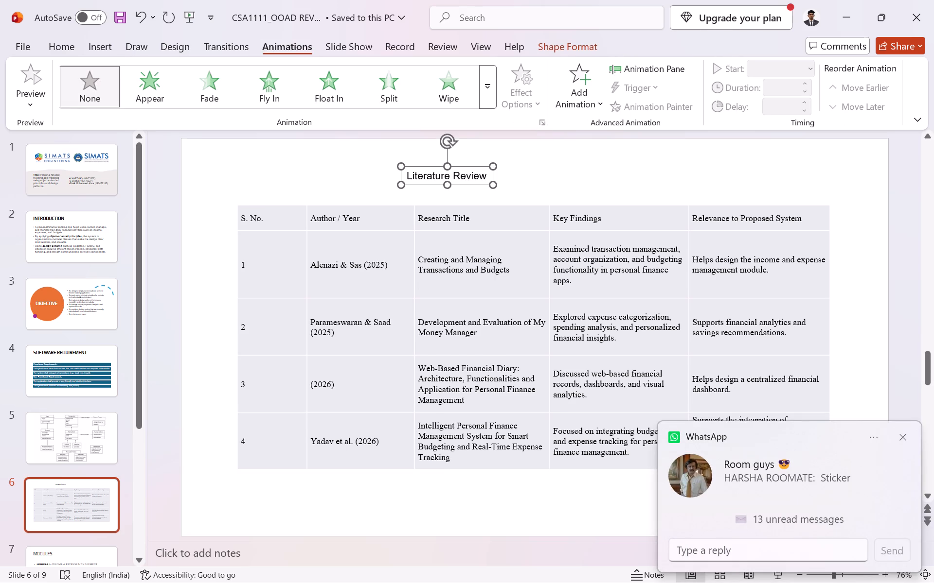
left_click(484, 176)
left_click_drag(486, 174, 404, 169)
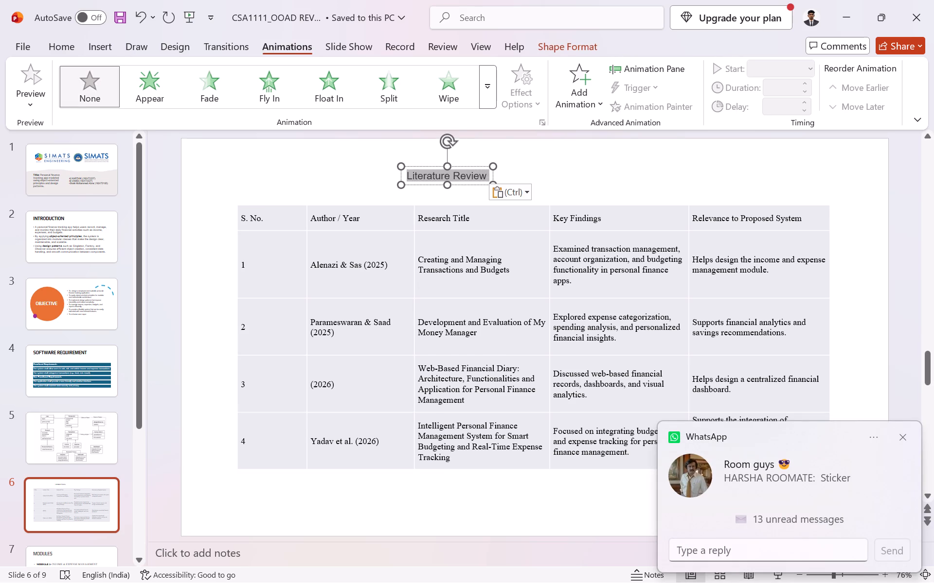
left_click_drag(404, 169, 405, 169)
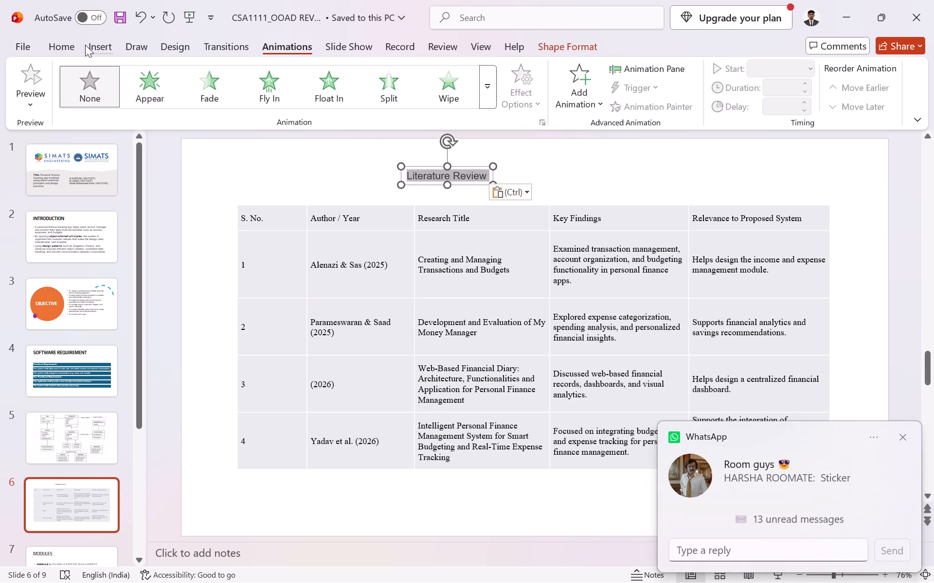
left_click(96, 42)
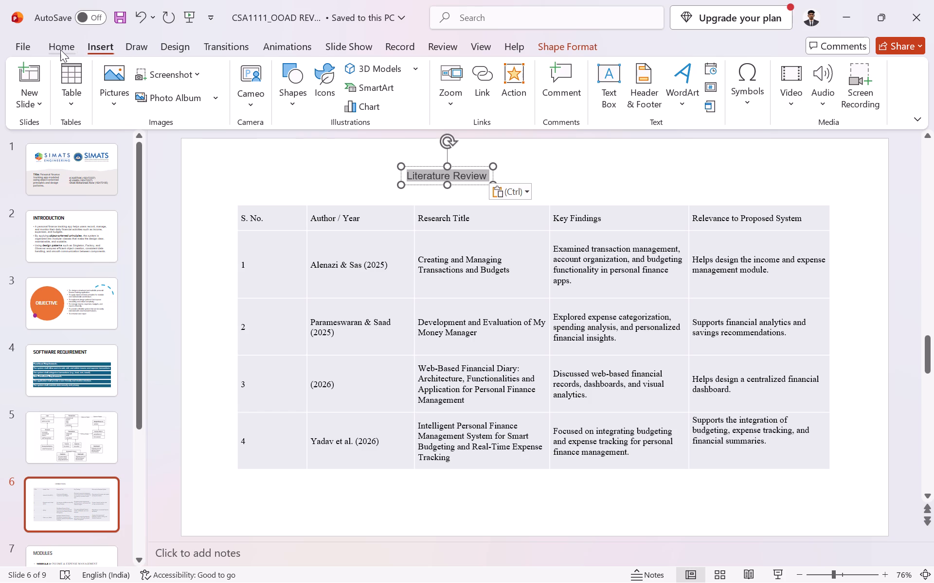
left_click(59, 50)
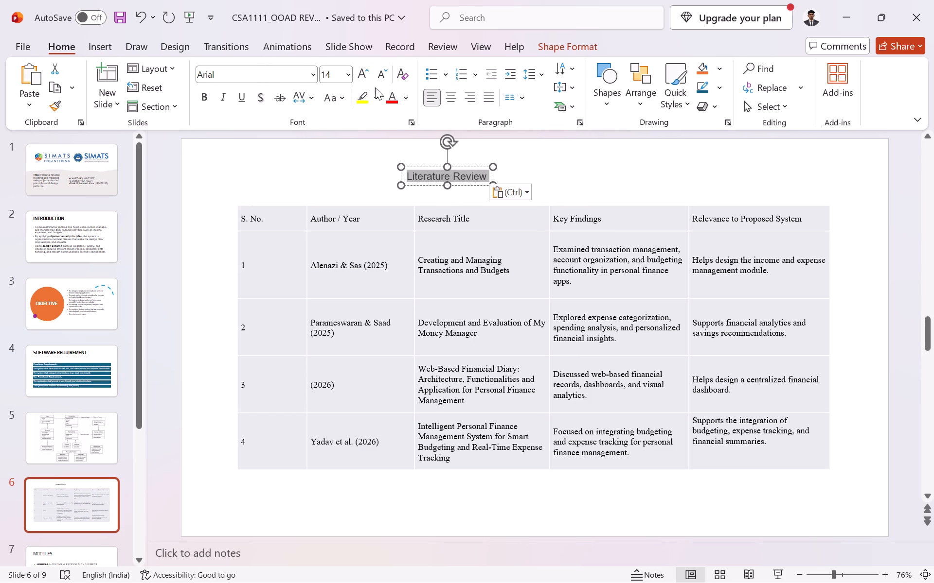
triple_click(364, 76)
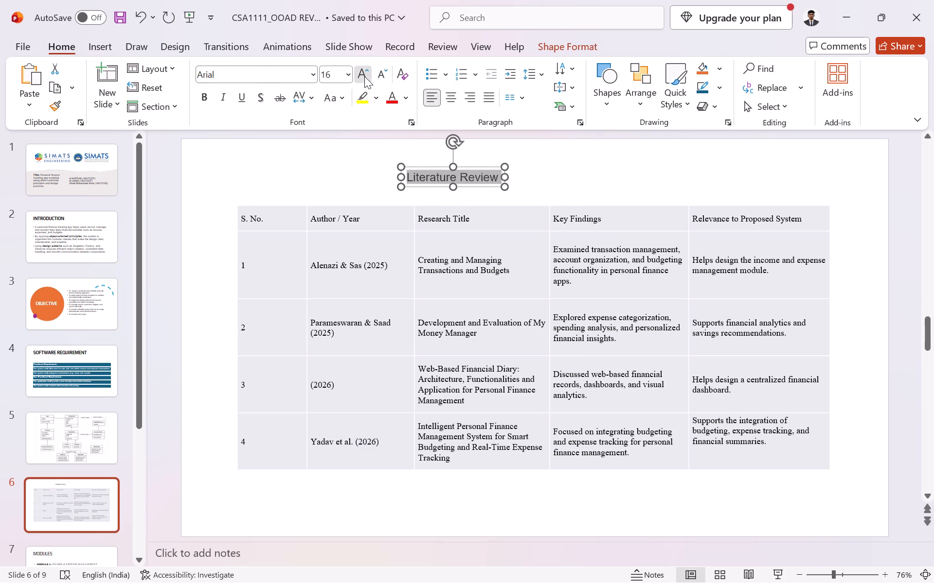
left_click(208, 101)
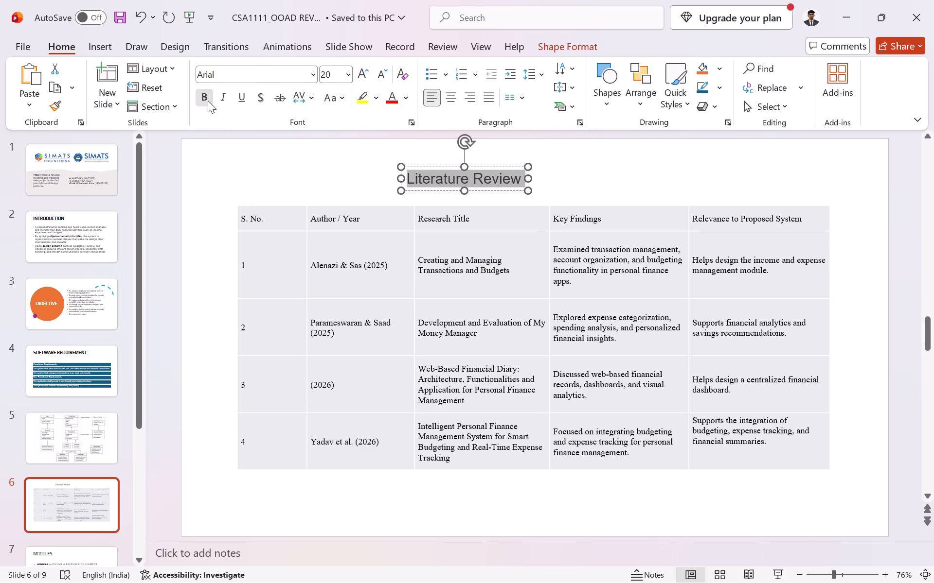
left_click(320, 74)
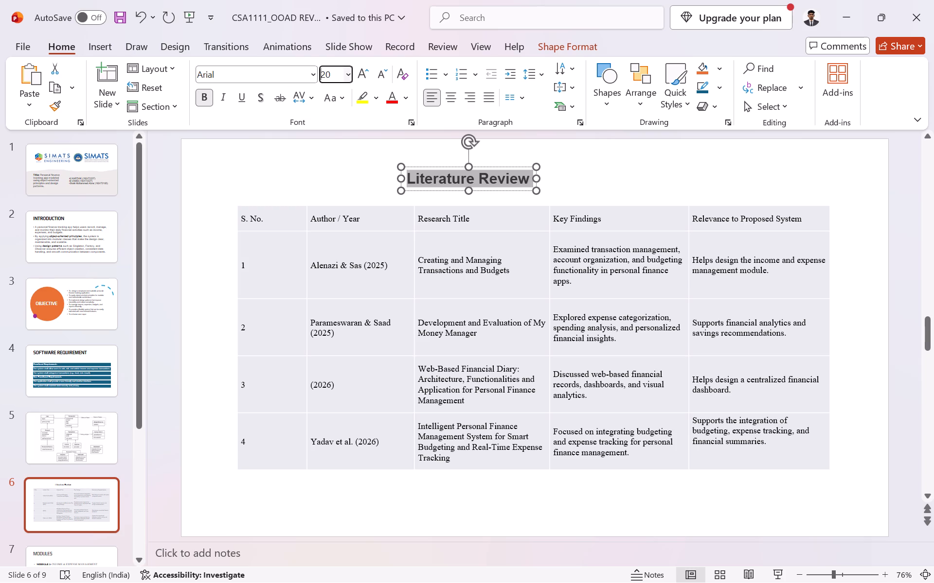
left_click(315, 74)
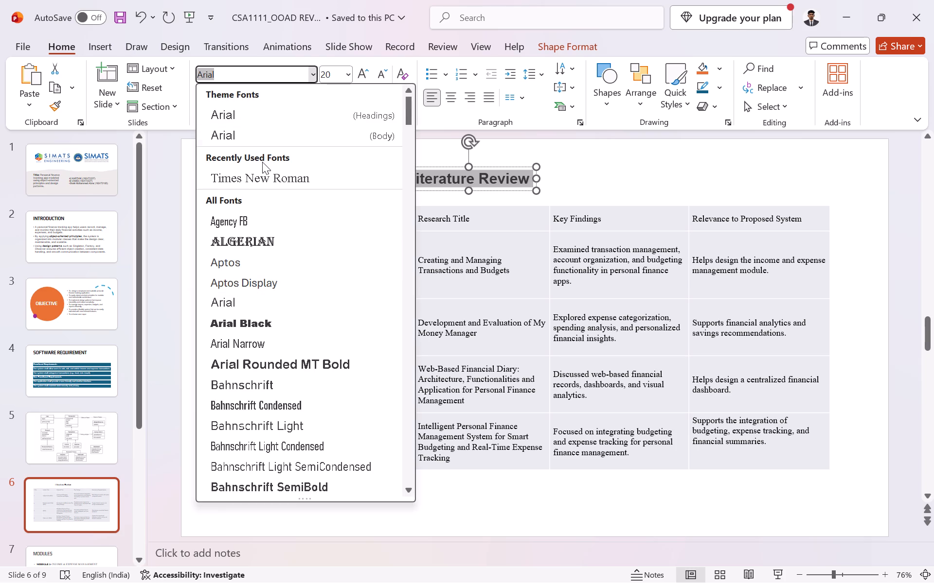
left_click(272, 172)
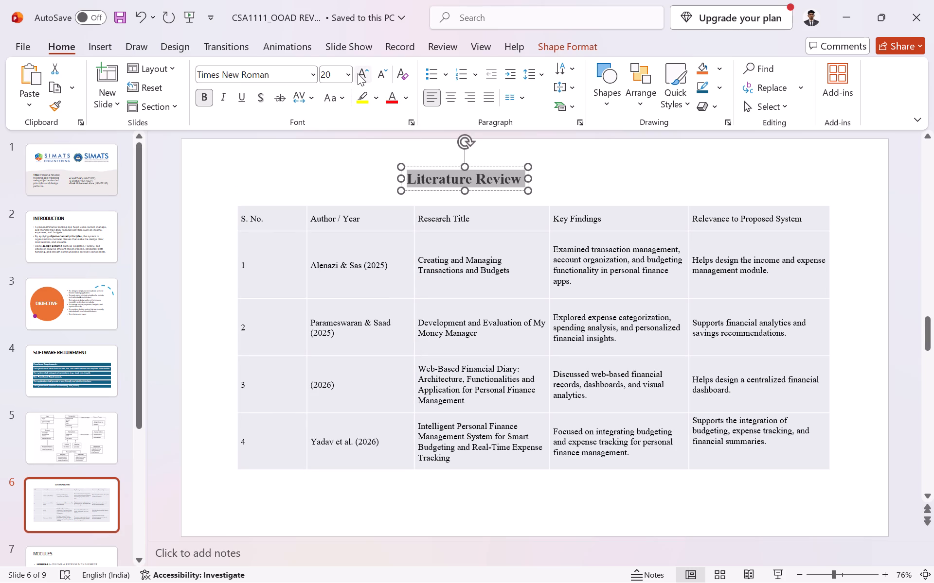
left_click(358, 73)
left_click(358, 73)
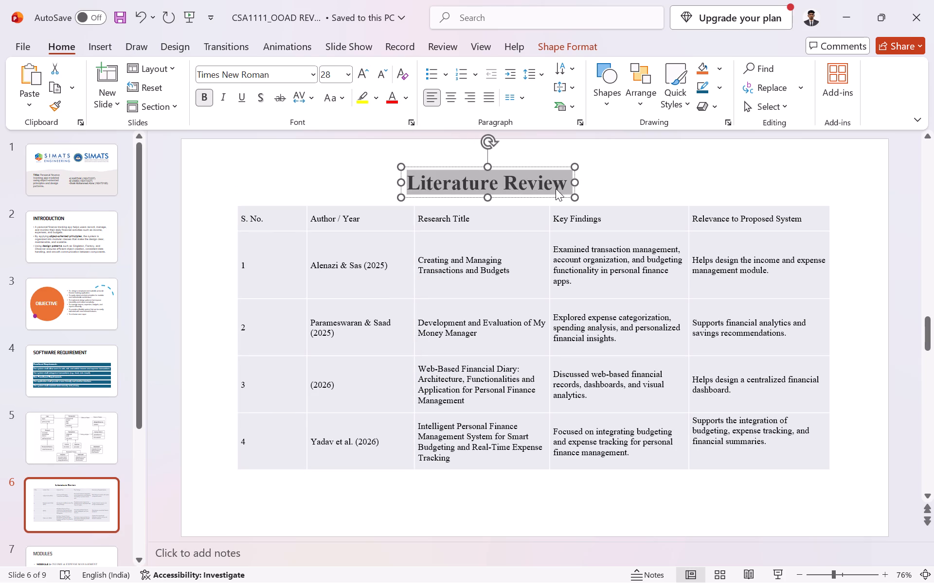
Move the literature review table lower on slide 6, leaving a gap beneath the Literature Review title.
left_click(510, 363)
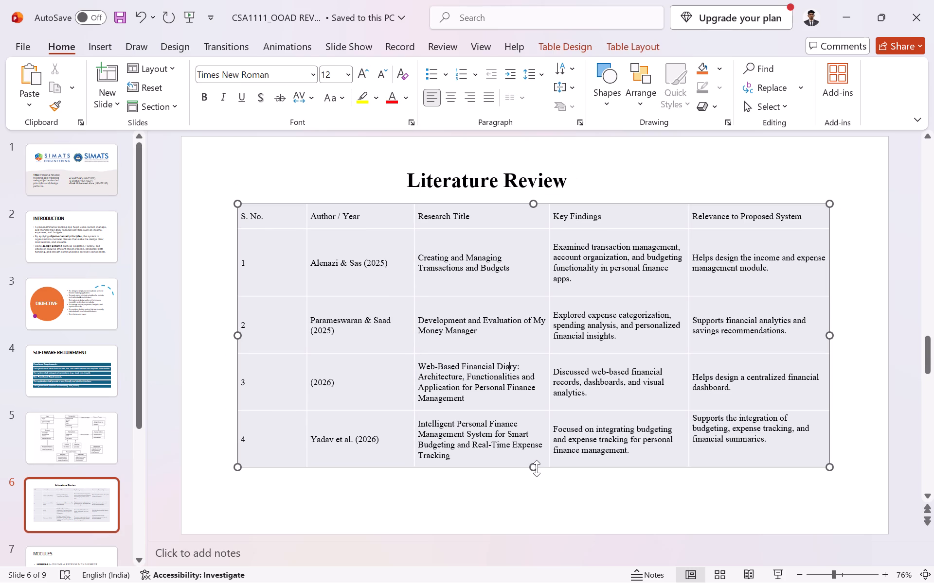
left_click(796, 480)
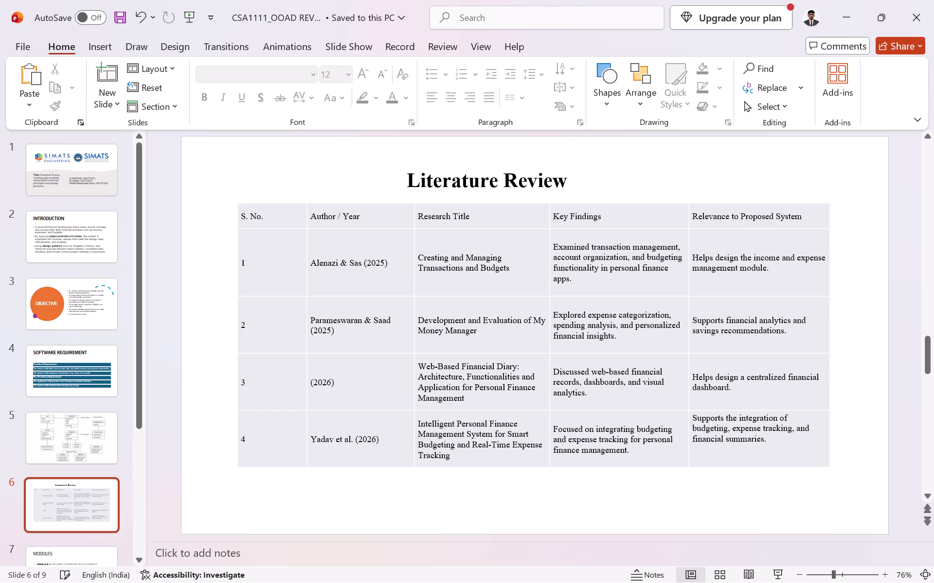
left_click(815, 469)
left_click(747, 482)
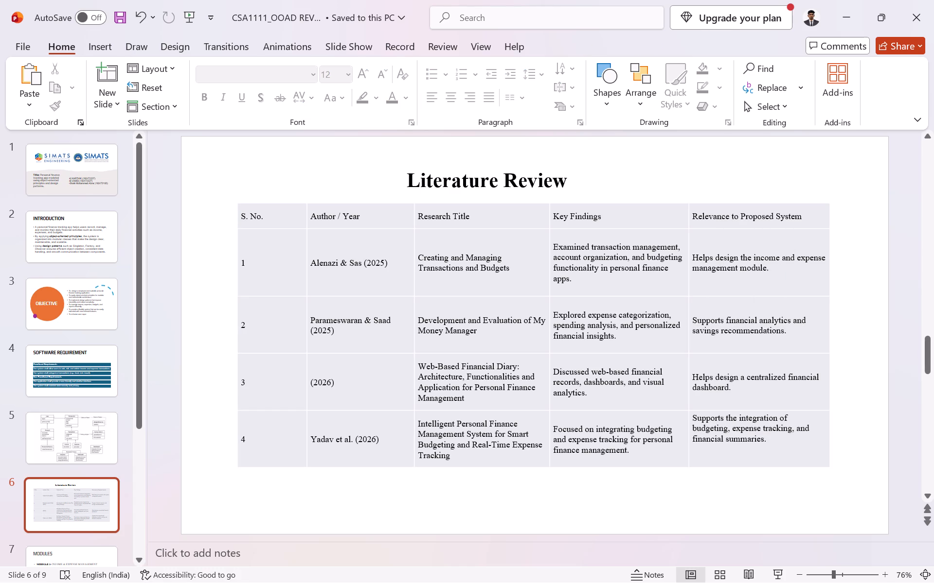
left_click(828, 450)
left_click_drag(829, 451, 832, 482)
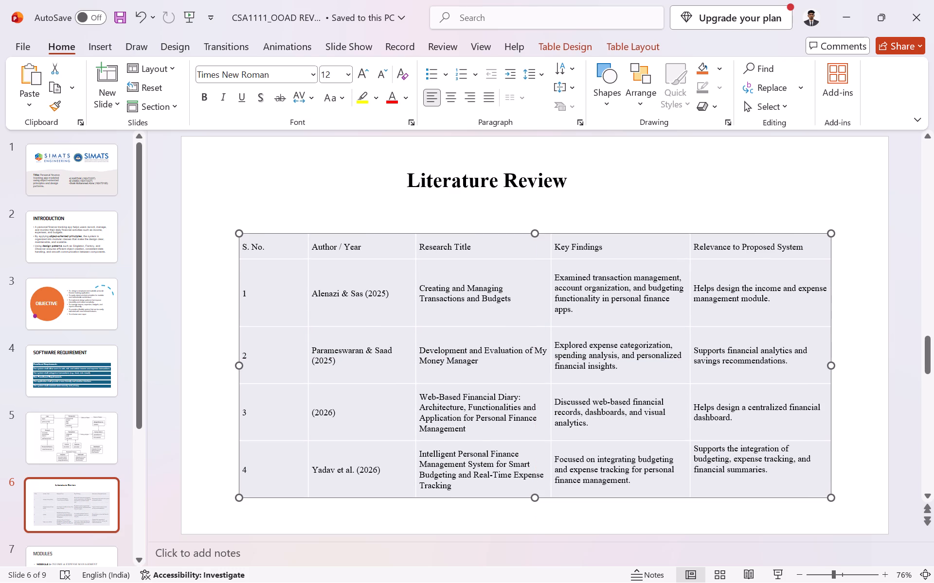
Widen the Literature Review title box slightly, move it a little down and to the right above the table, and deselect it.
left_click(545, 197)
left_click_drag(487, 199, 489, 205)
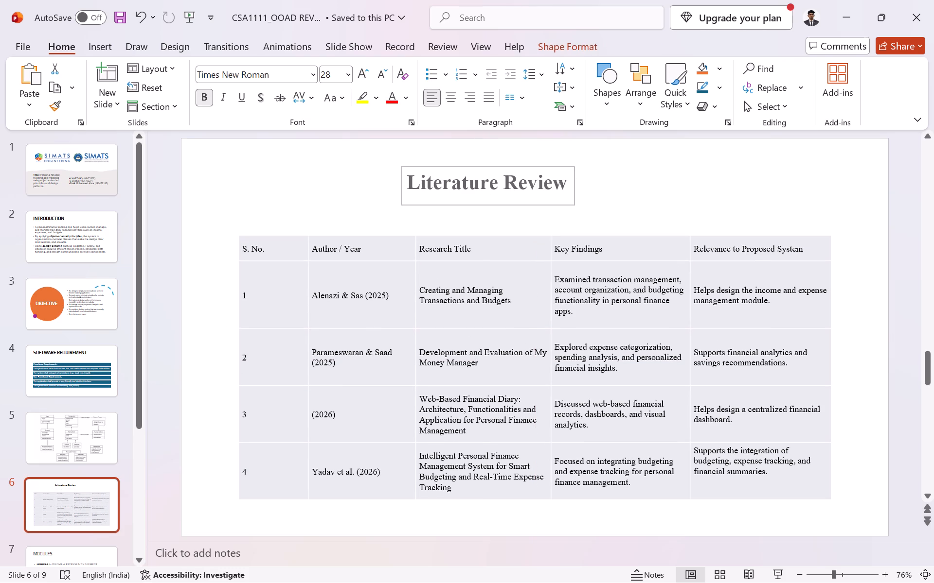
left_click_drag(489, 205, 489, 206)
left_click_drag(575, 197, 591, 209)
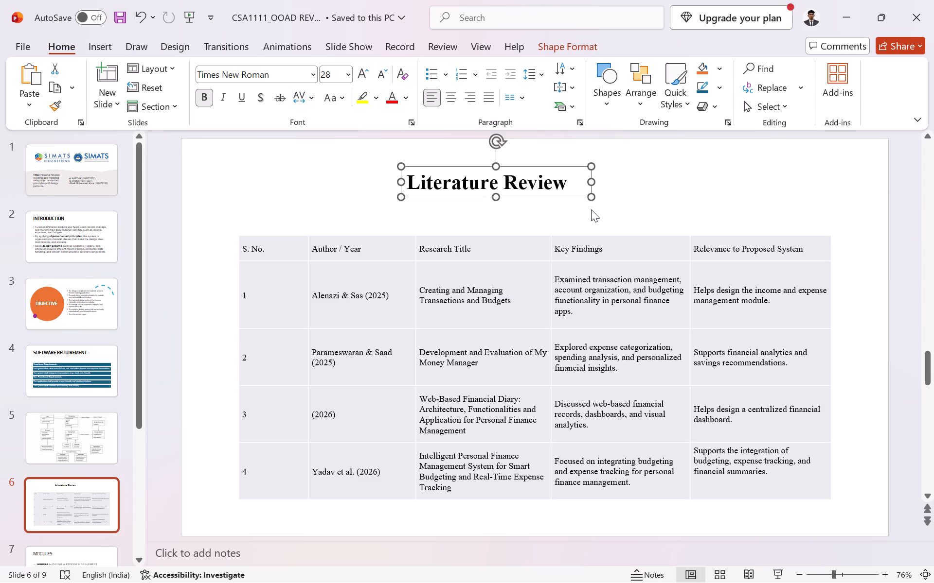
left_click_drag(558, 185, 569, 192)
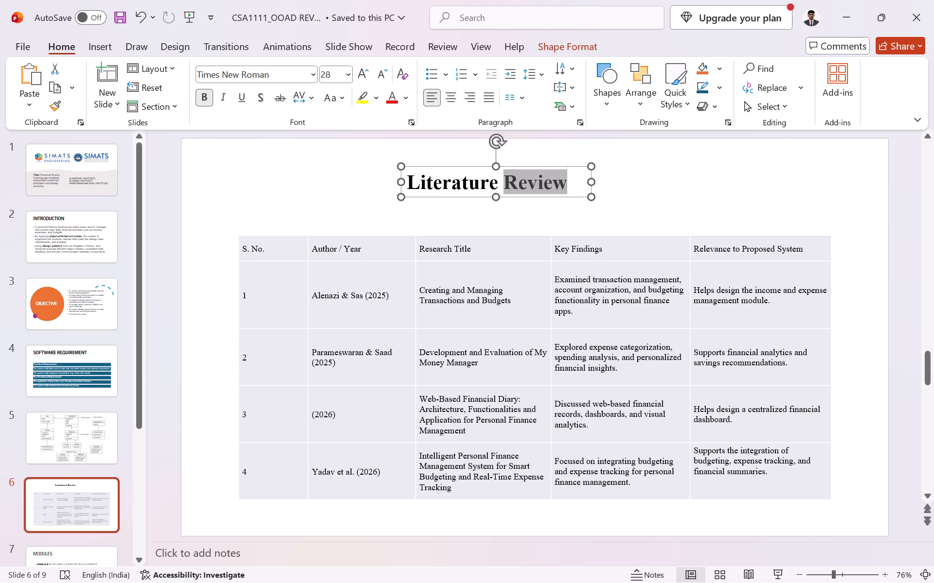
left_click(571, 184)
left_click_drag(582, 188, 597, 195)
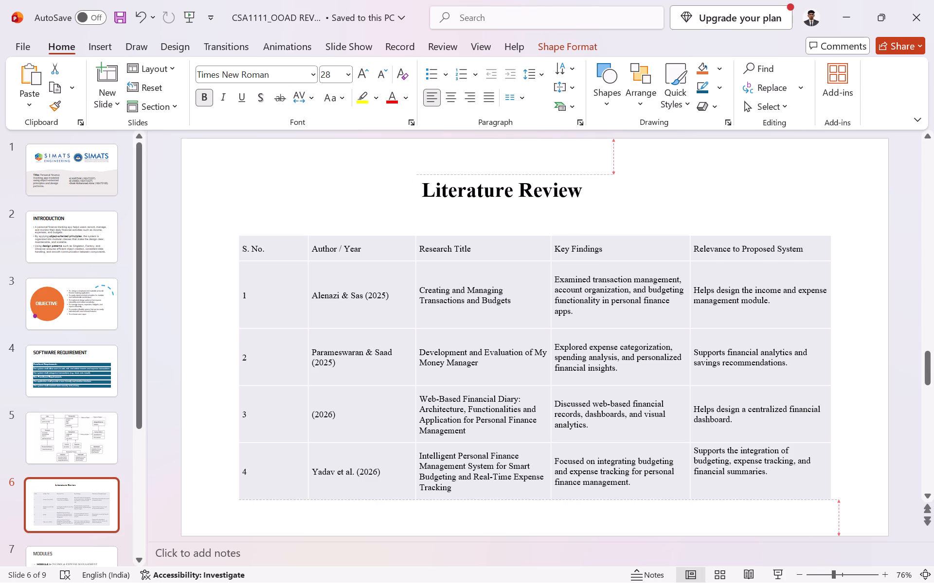
left_click_drag(597, 195, 596, 196)
left_click(264, 168)
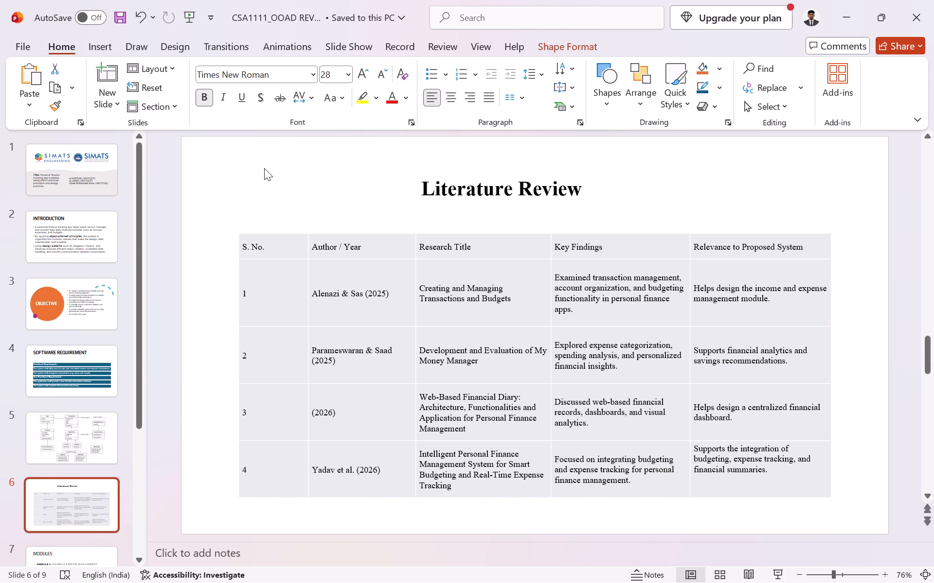
Review the class diagram on slide 5 and the Software Requirement content on slide 4.
left_click(342, 304)
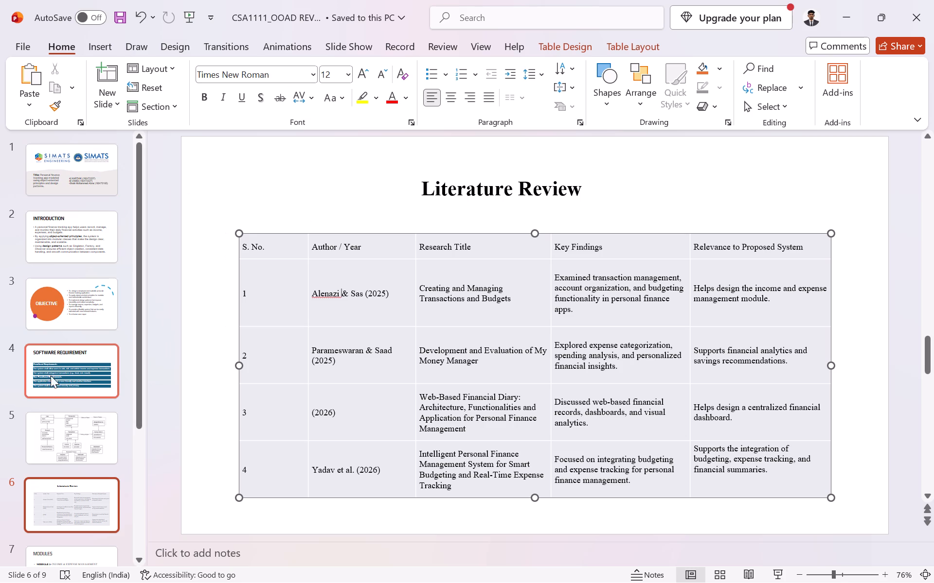
scroll(49, 393, "down", 2)
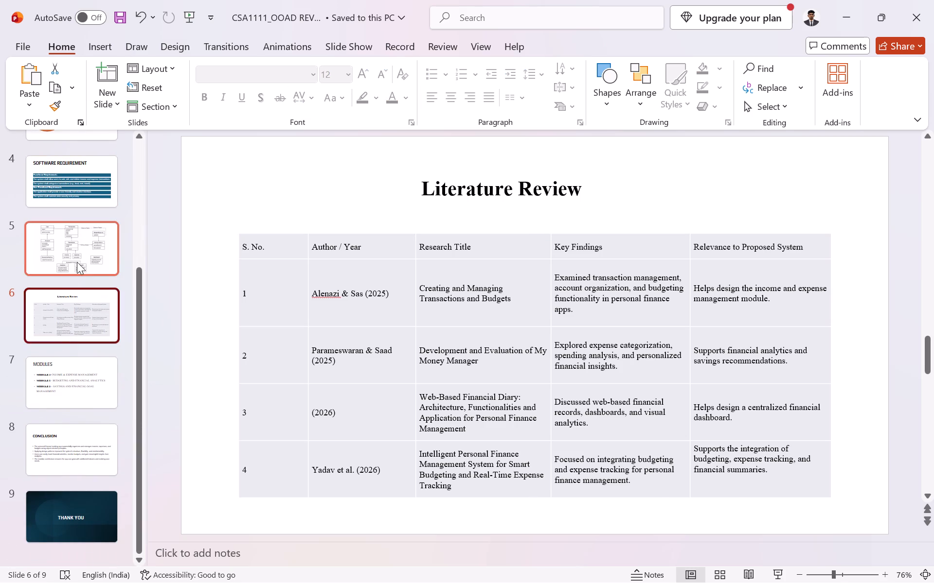
left_click(77, 262)
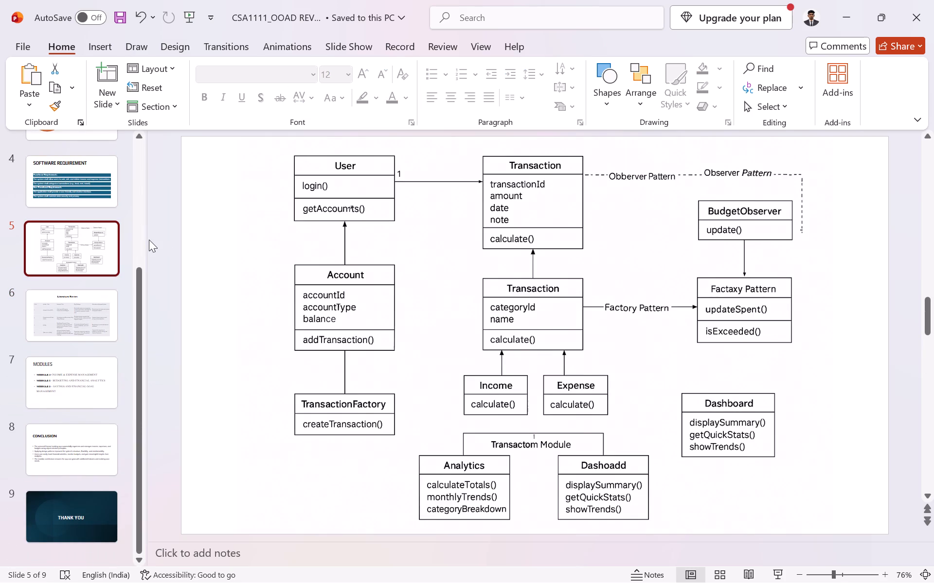
left_click_drag(15, 172, 43, 177)
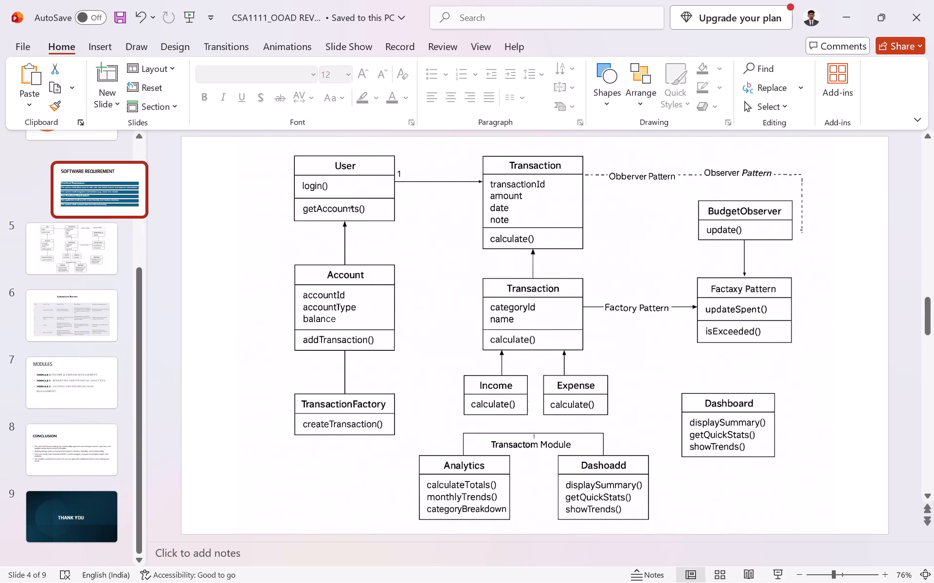
left_click_drag(43, 177, 46, 178)
scroll(69, 228, "up", 3)
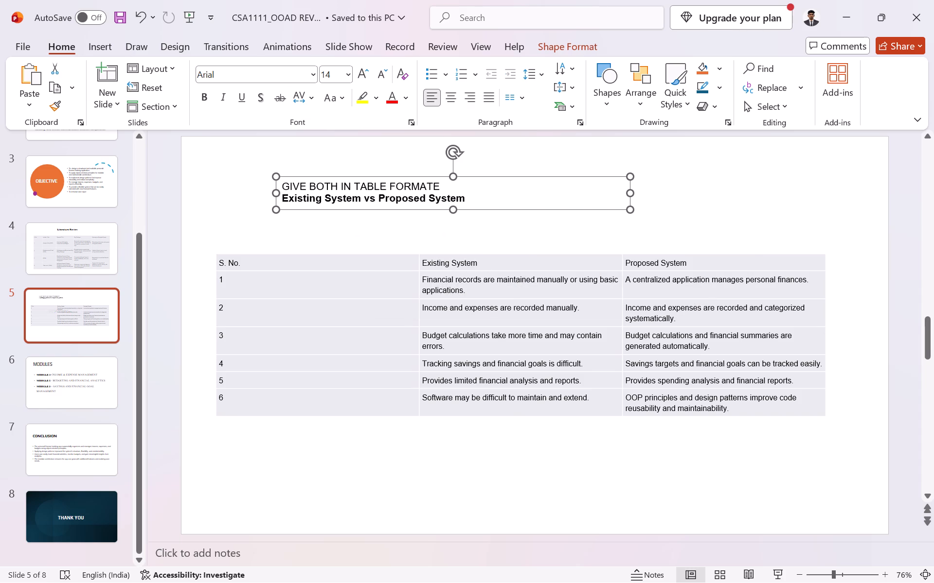
Delete the line "GIVE BOTH IN TABLE FORMATE" from the heading text box, keeping "Existing System vs Proposed System".
left_click(440, 184)
left_click_drag(440, 184, 305, 192)
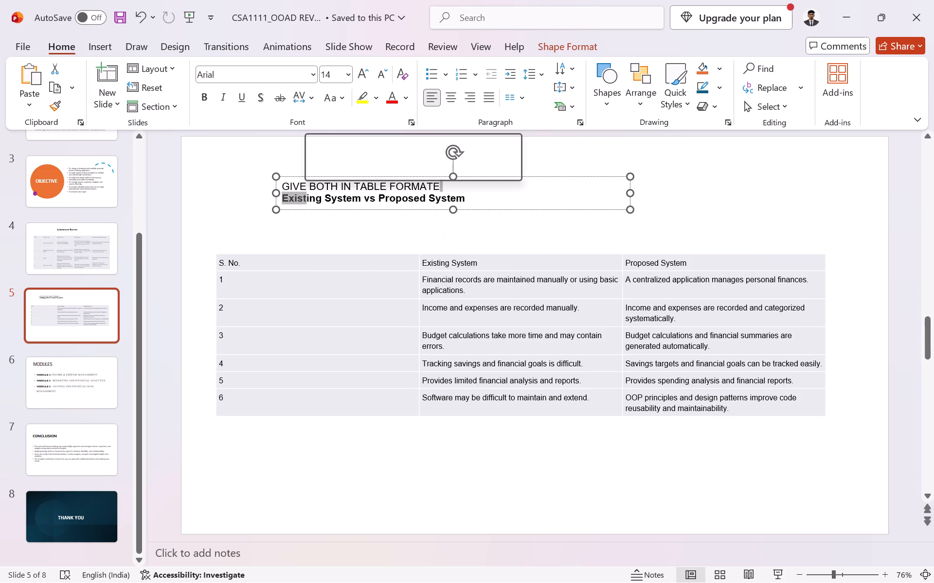
left_click(460, 194)
left_click_drag(444, 186, 267, 191)
key("BackSpace")
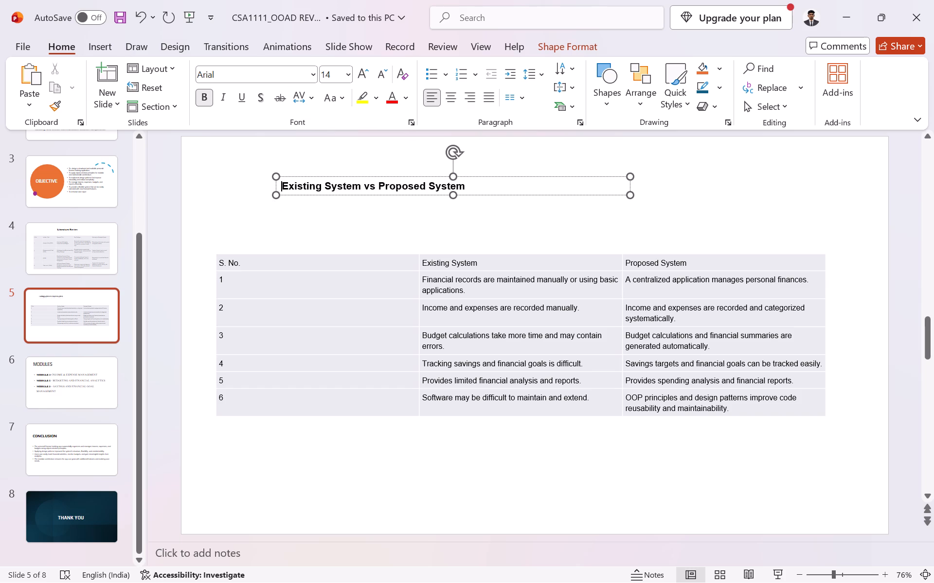
Nudge the heading text box slightly left and down on the slide and narrow it around its text.
left_click_drag(632, 187, 620, 187)
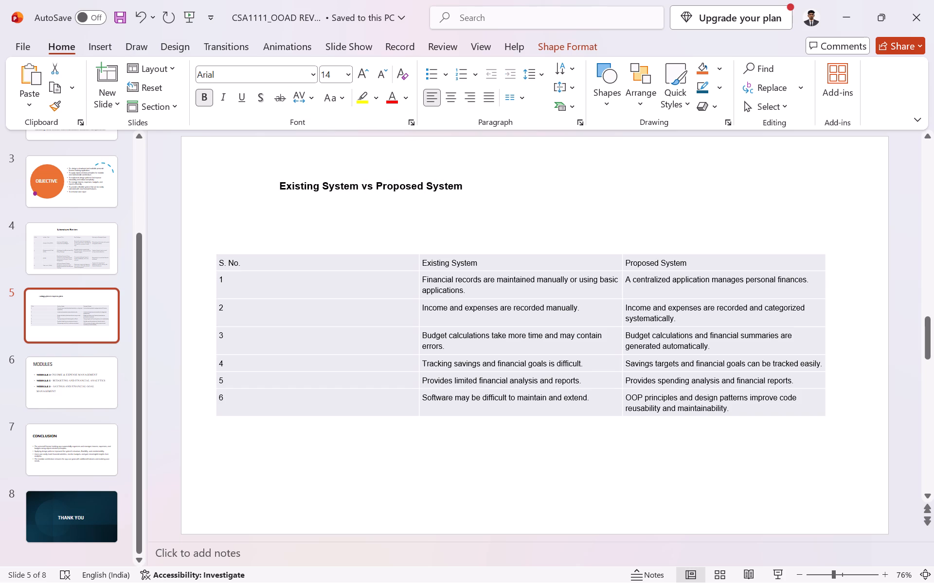
left_click_drag(620, 187, 620, 190)
left_click(548, 193)
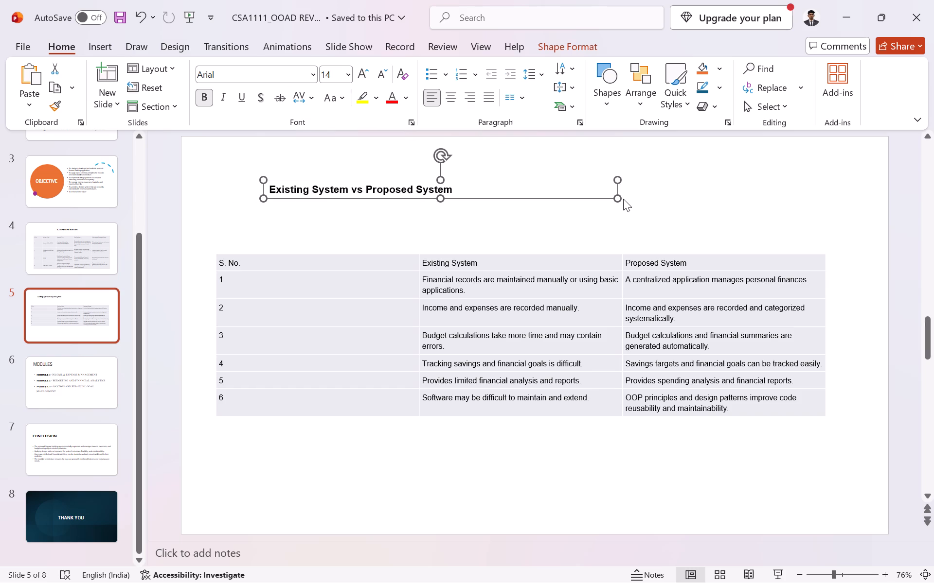
left_click_drag(619, 198, 489, 206)
Move the table up beneath the heading, narrow the S. No. column and shift the Proposed System column boundary so each entry fits one line.
left_click(477, 303)
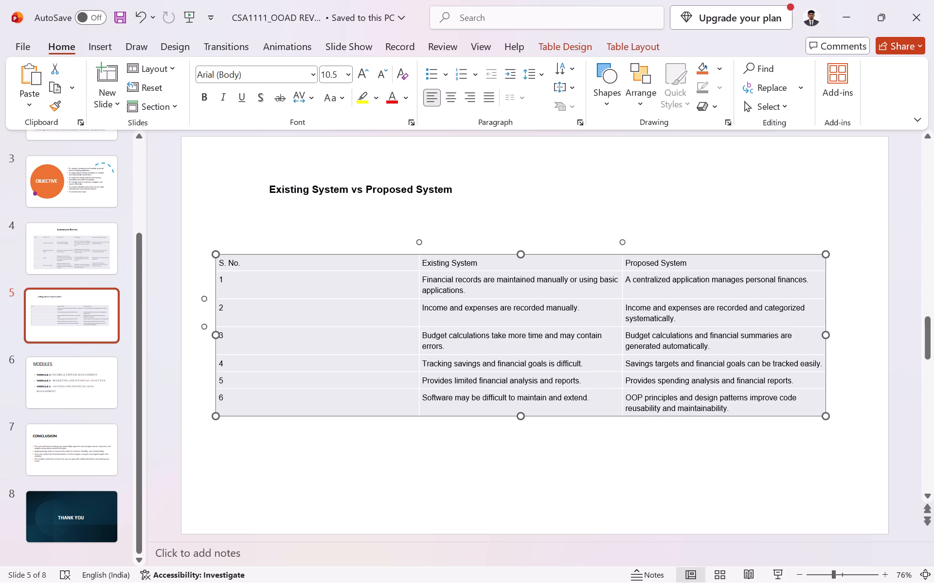
left_click_drag(497, 253, 502, 235)
left_click_drag(422, 303, 344, 301)
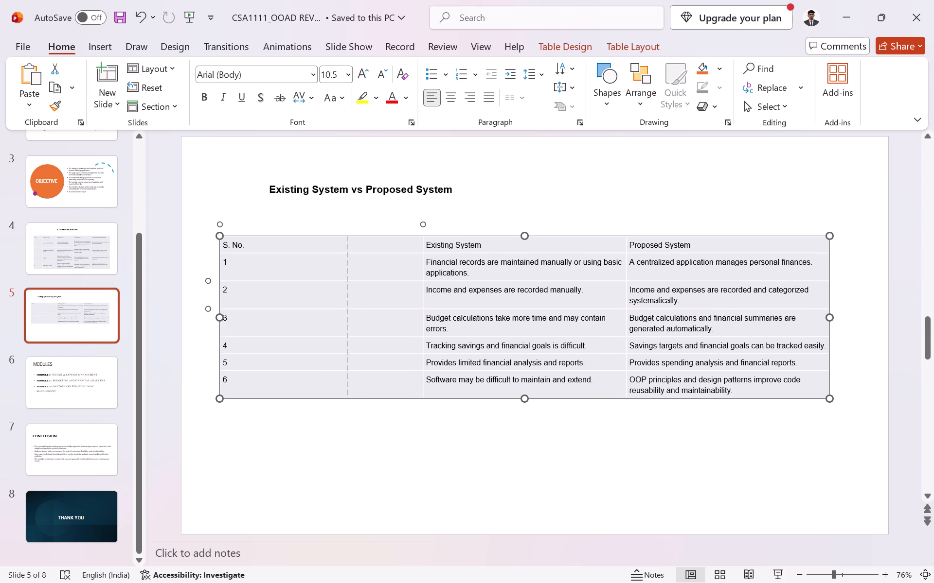
left_click_drag(344, 301, 276, 304)
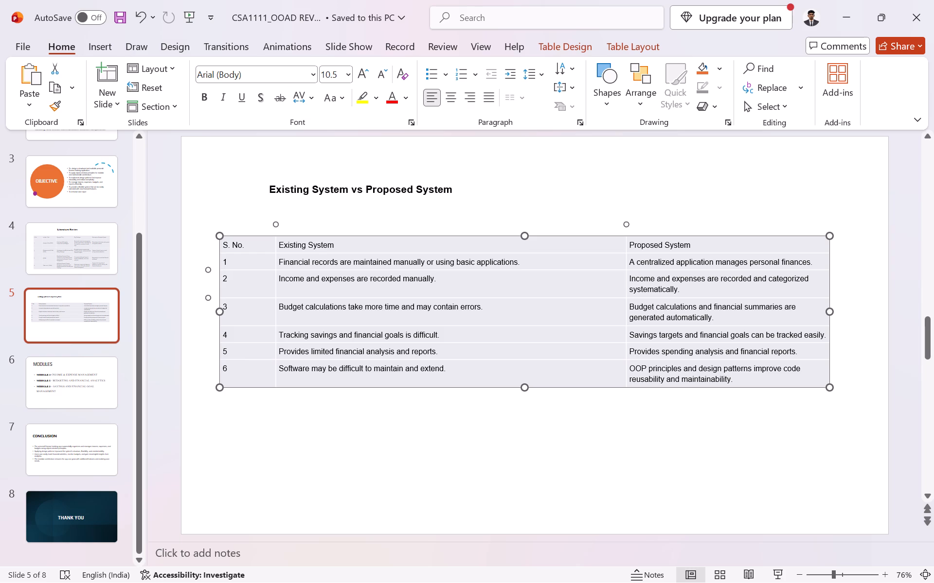
left_click_drag(626, 296, 544, 321)
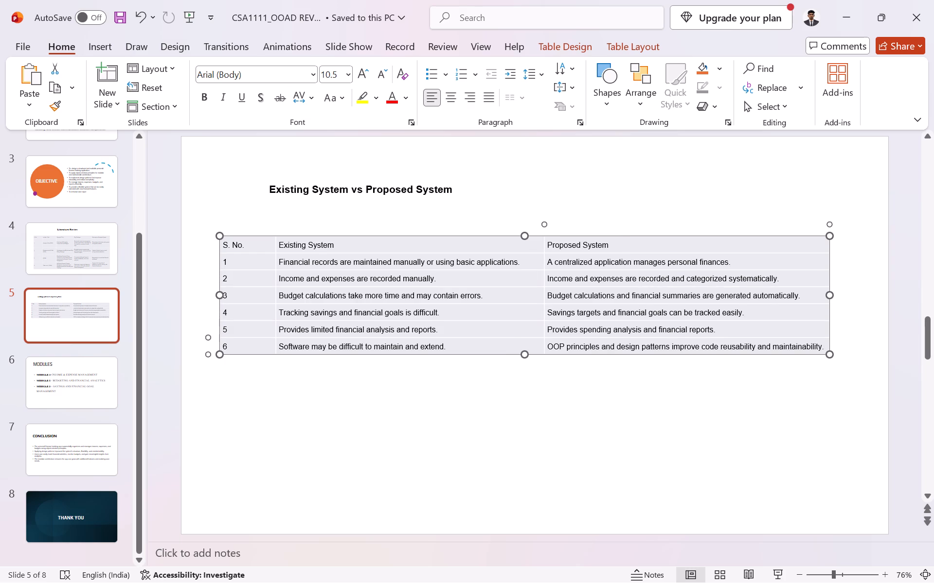
Format all the text in the Existing System and Proposed System table as Times New Roman, 18 pt.
left_click_drag(823, 344, 212, 261)
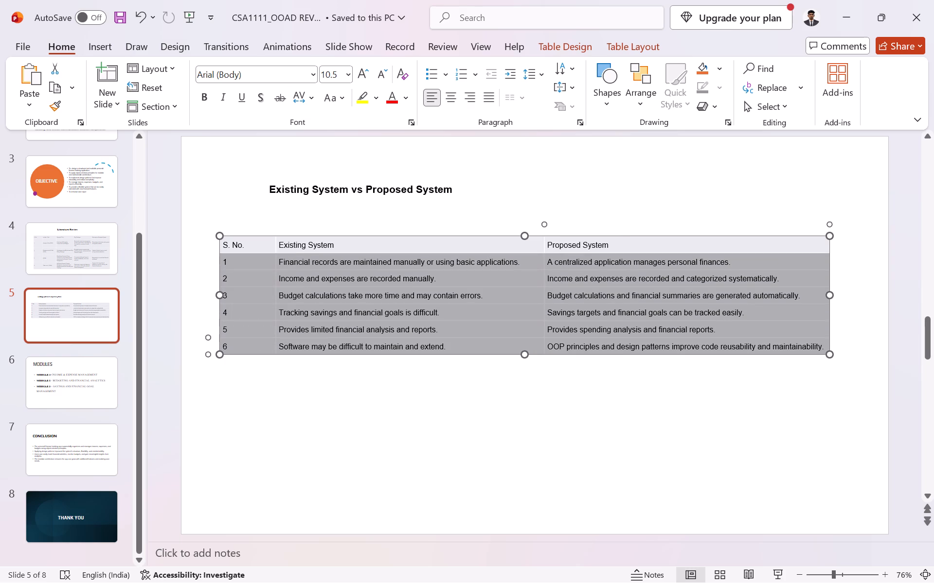
left_click_drag(212, 261, 210, 234)
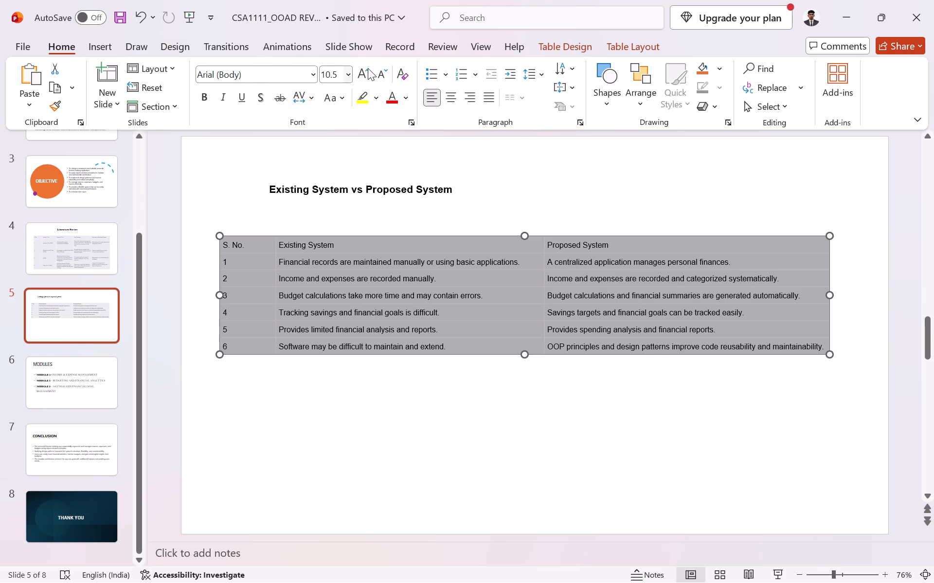
left_click(365, 69)
triple_click(365, 69)
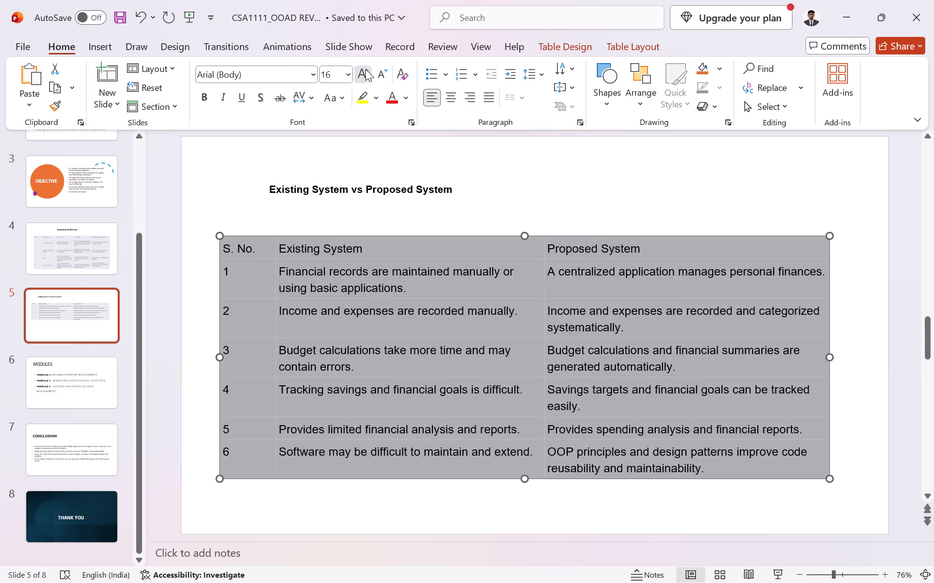
left_click(365, 69)
left_click(389, 74)
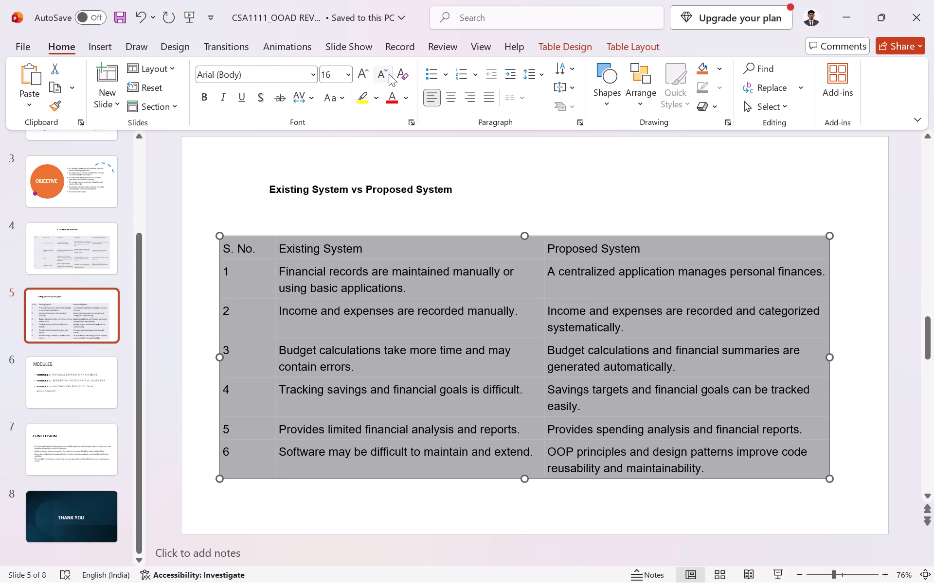
left_click(310, 75)
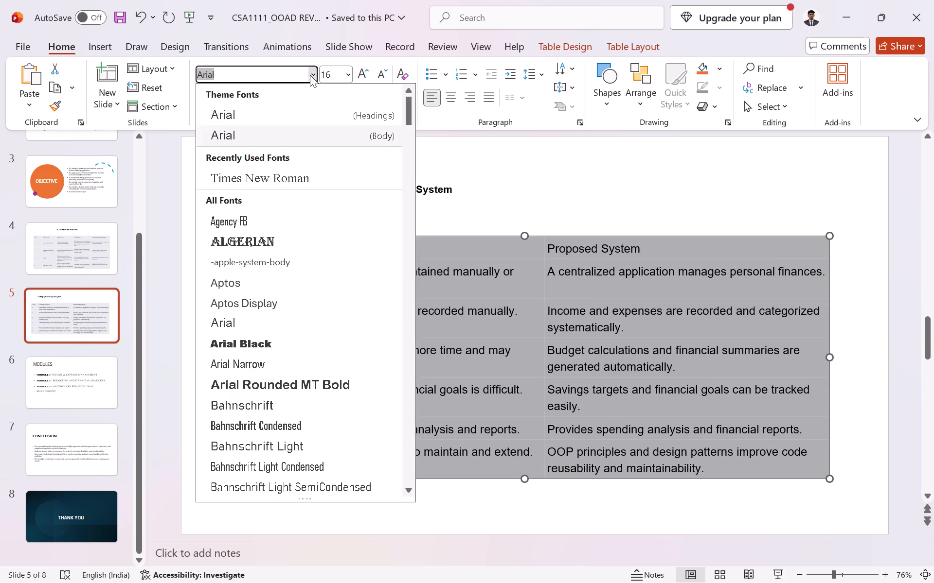
left_click(268, 172)
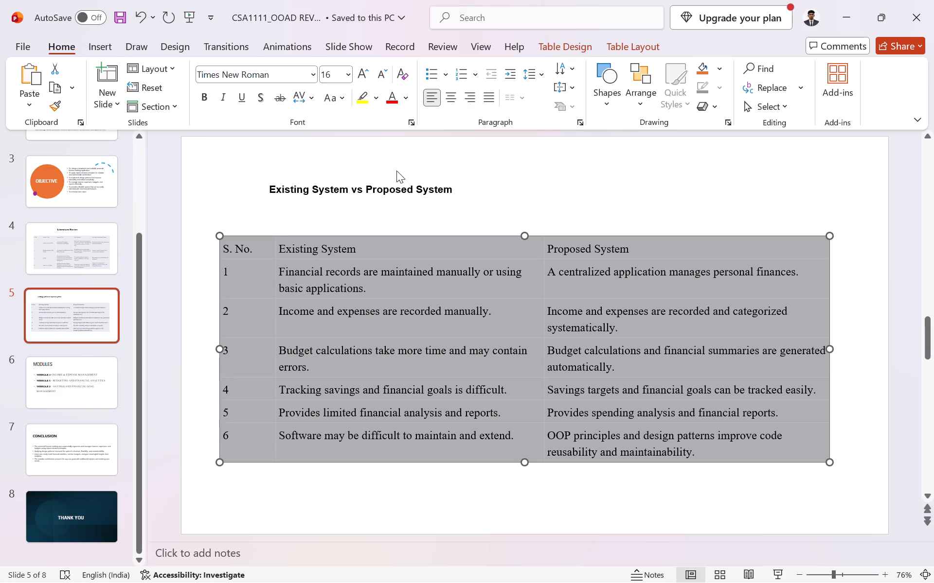
left_click(361, 73)
Format the "Existing System vs Proposed System" heading as Times New Roman, 18 pt, and widen its text box to fit one line.
left_click(463, 191)
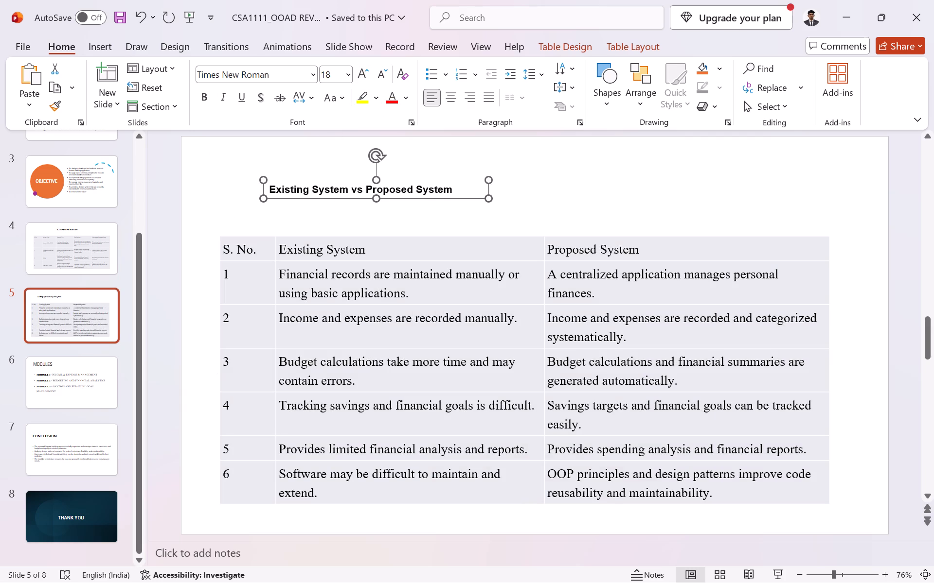
left_click(471, 185)
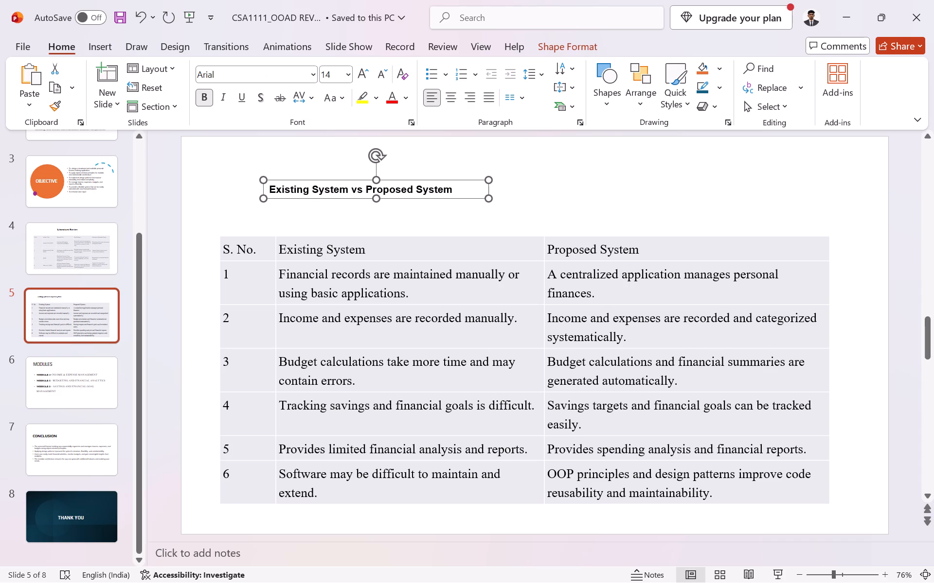
left_click(450, 188)
left_click_drag(453, 190, 364, 193)
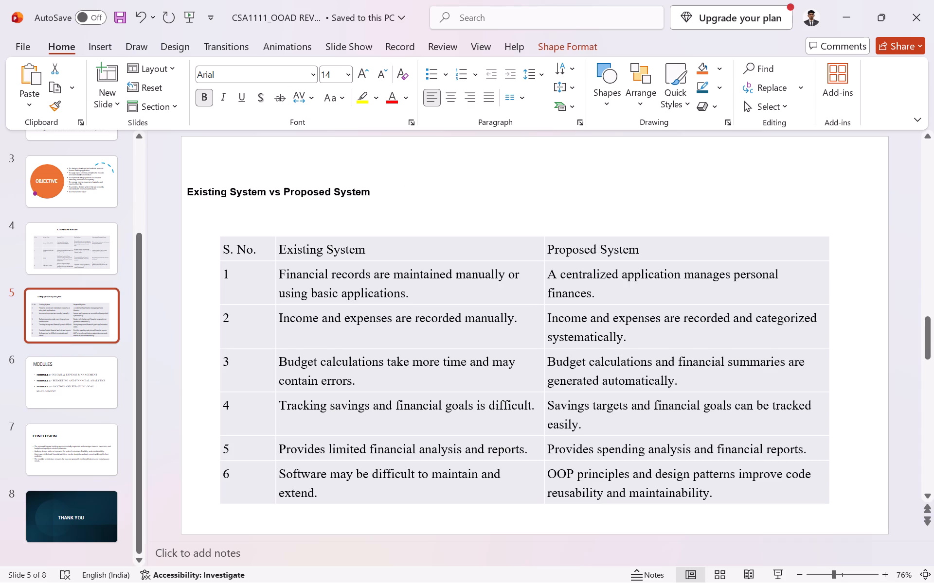
left_click_drag(364, 193, 458, 187)
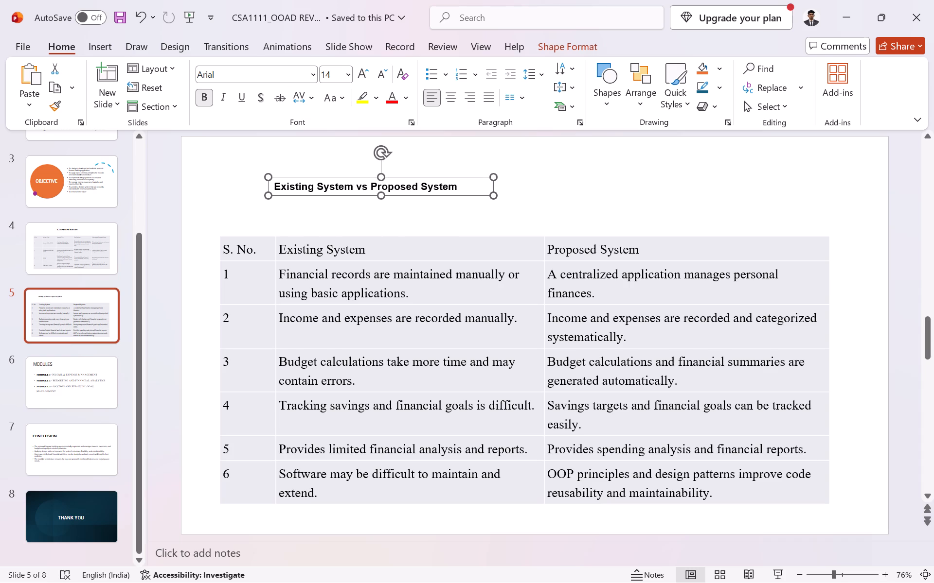
left_click(455, 186)
left_click_drag(457, 186, 281, 192)
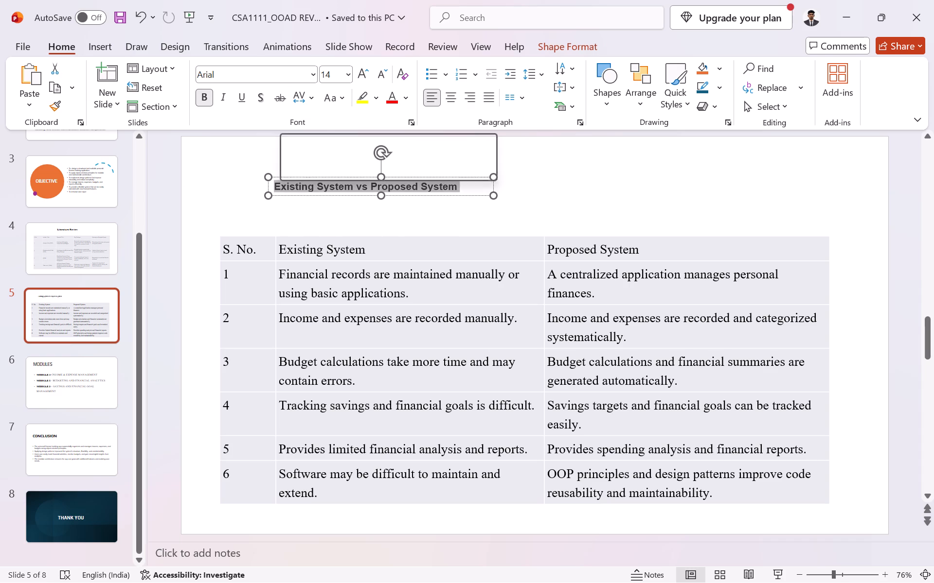
left_click(366, 72)
left_click(366, 72)
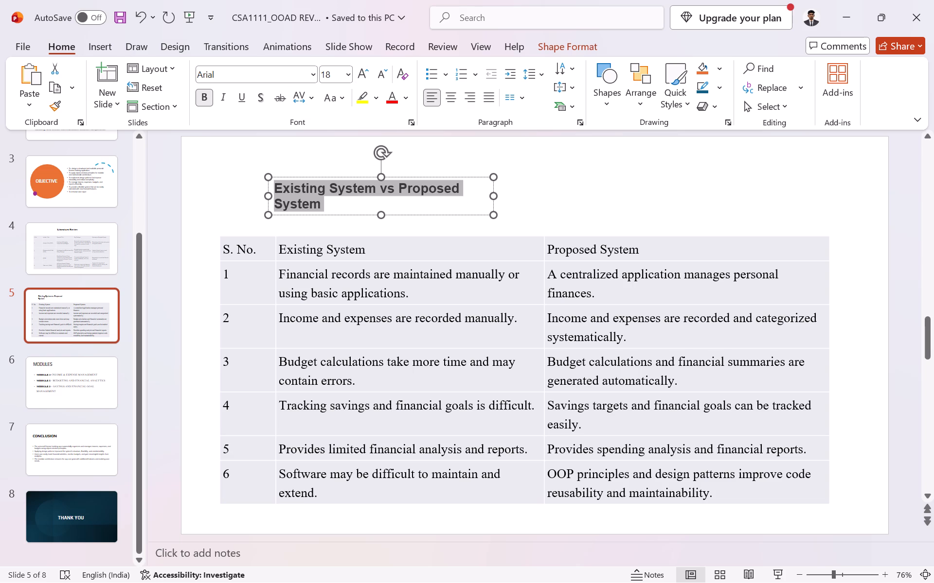
left_click_drag(493, 197, 540, 205)
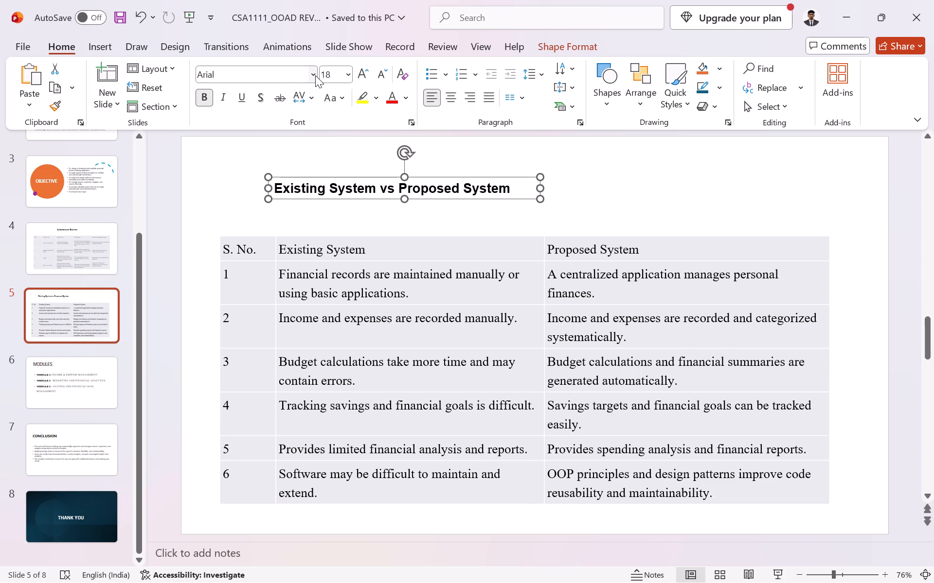
left_click(315, 75)
left_click(290, 172)
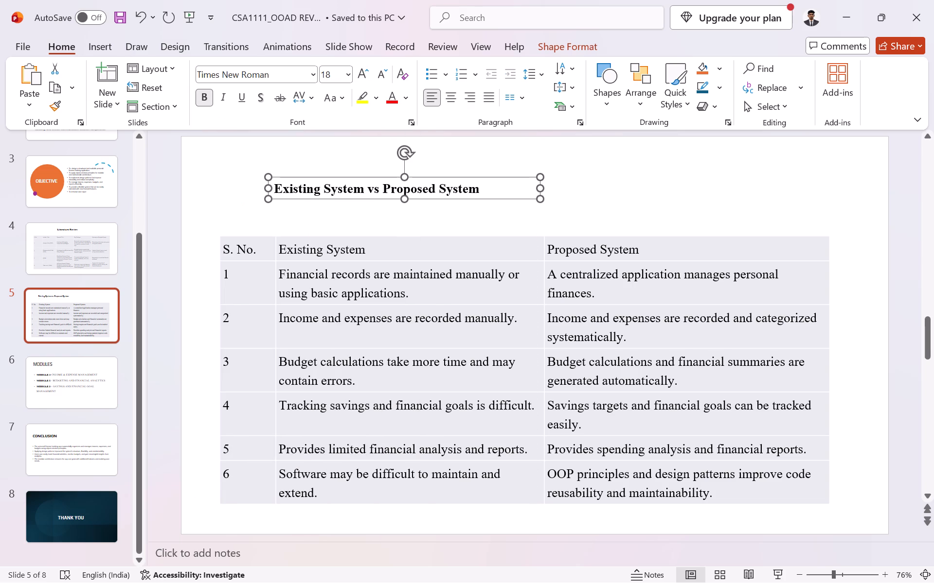
Enlarge the heading to 24 pt and center its text box above the table.
left_click(340, 149)
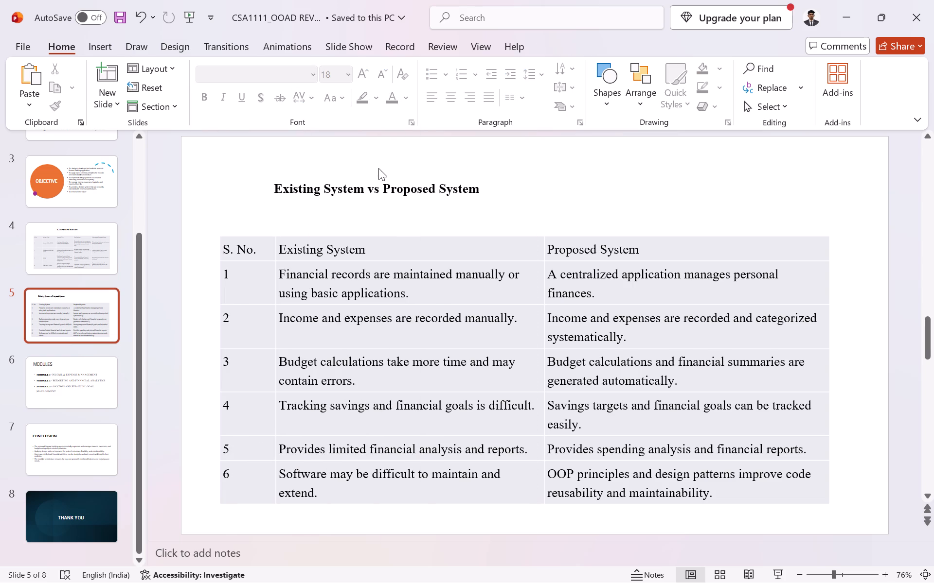
left_click(379, 169)
left_click(354, 184)
double_click(336, 179)
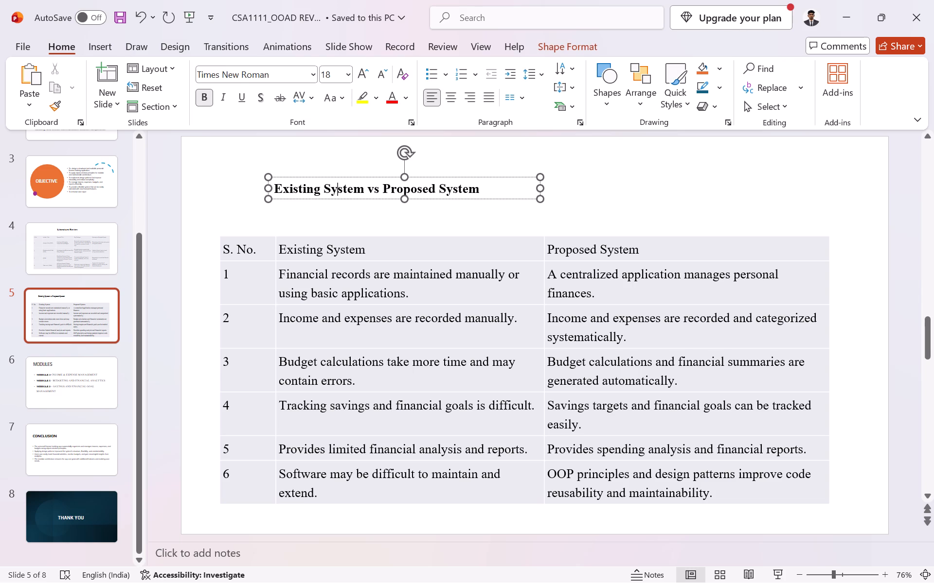
left_click(354, 177)
left_click(354, 177)
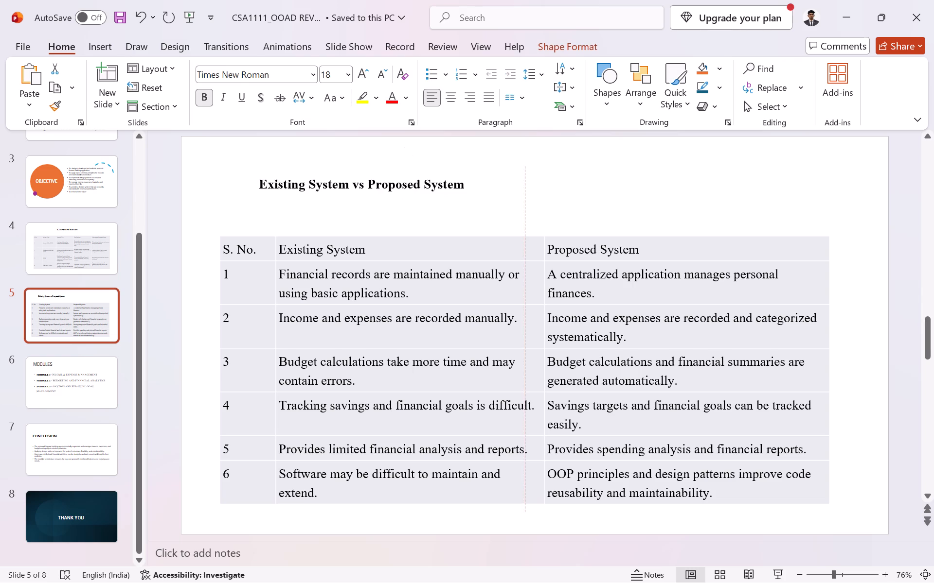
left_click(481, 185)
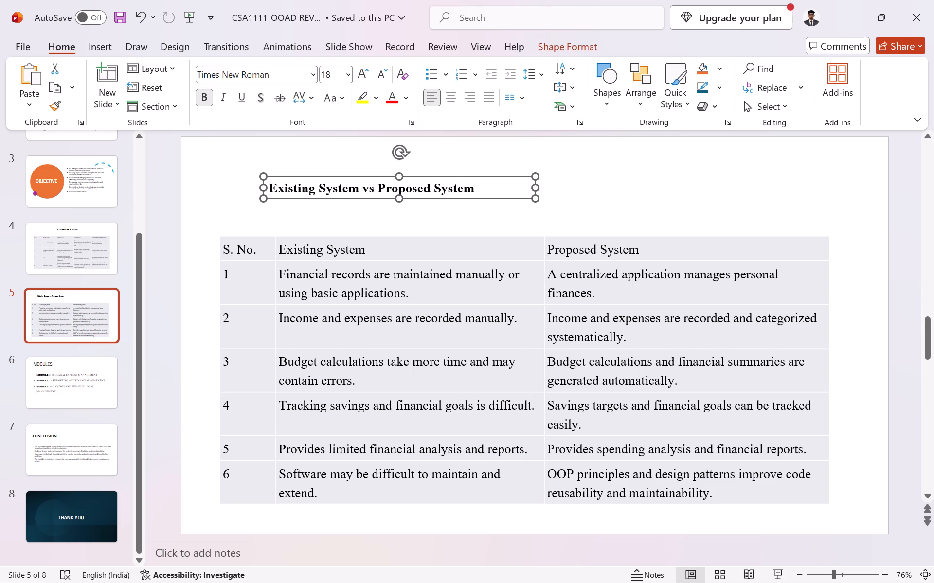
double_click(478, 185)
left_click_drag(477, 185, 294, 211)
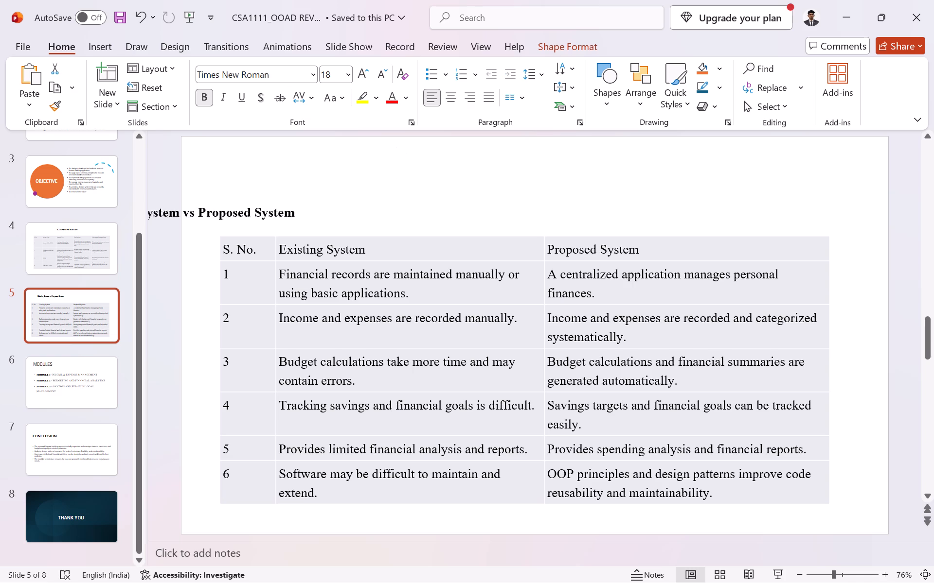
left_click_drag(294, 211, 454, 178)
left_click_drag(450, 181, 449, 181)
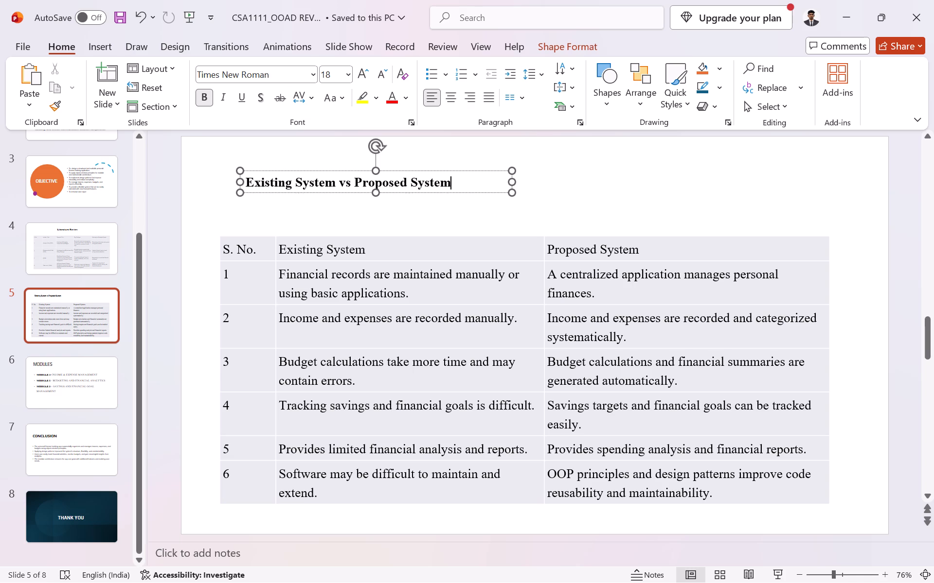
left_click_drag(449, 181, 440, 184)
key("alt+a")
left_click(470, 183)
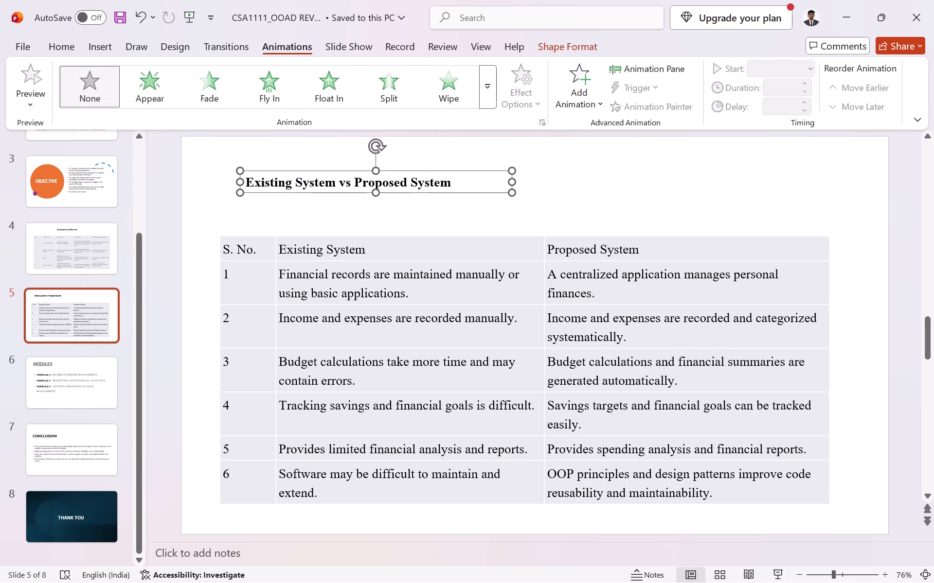
Enlarge the "Existing System vs Proposed System" heading to 24 pt and widen its text box to fit one line.
double_click(460, 178)
left_click_drag(451, 182, 446, 182)
left_click_drag(442, 182, 428, 183)
key("ctrl+a")
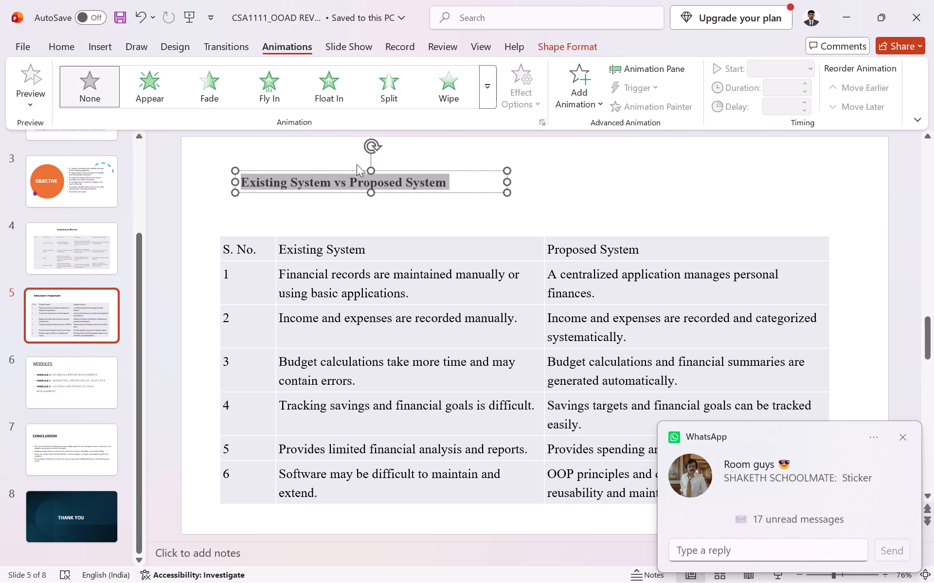
left_click(55, 43)
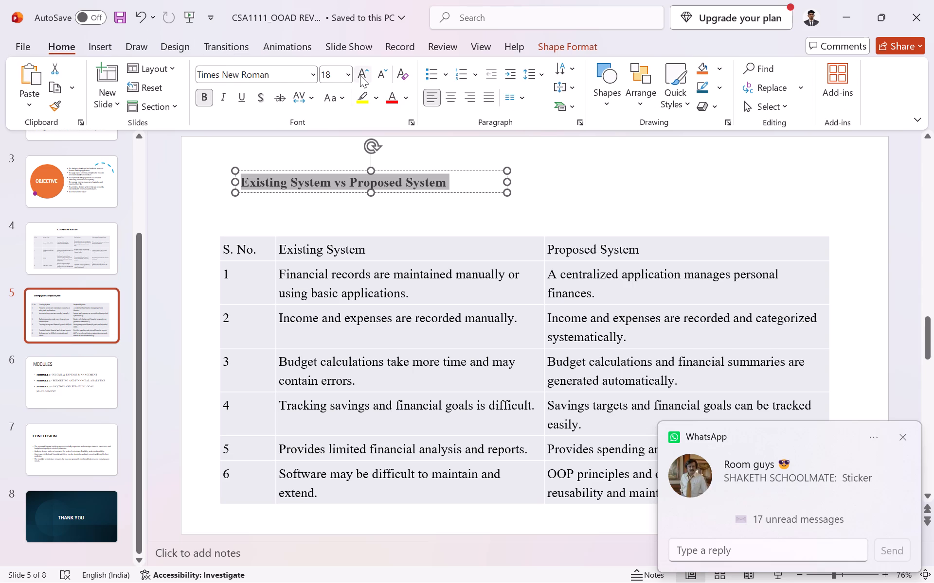
left_click(360, 75)
left_click(360, 75)
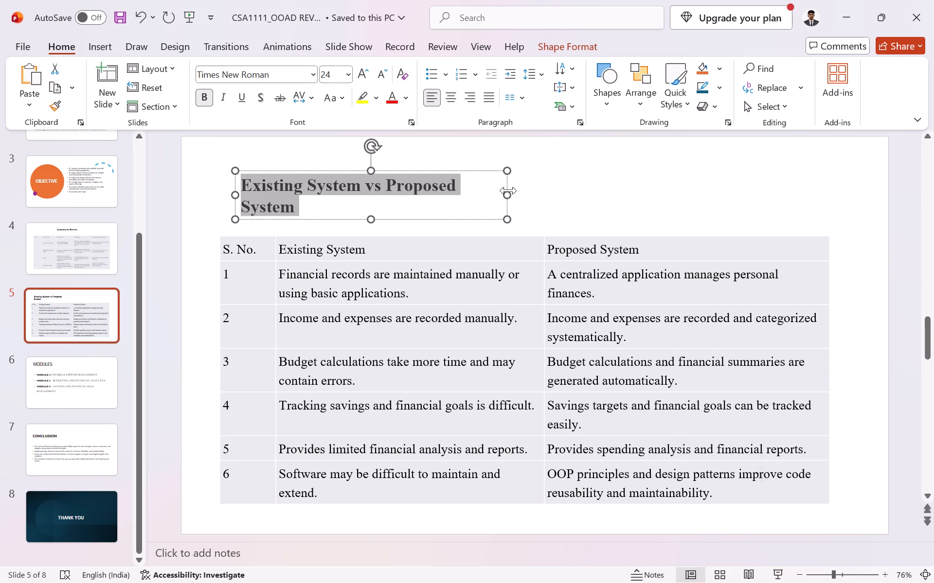
left_click_drag(507, 196, 559, 185)
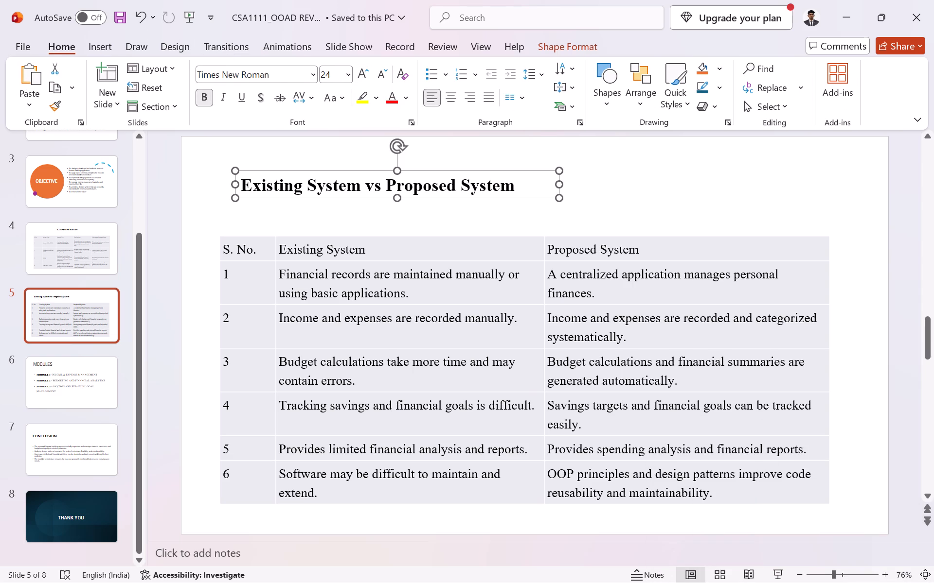
Move the "Existing System vs Proposed System" heading so it sits roughly centered above the table, and deselect it.
left_click_drag(517, 180, 631, 177)
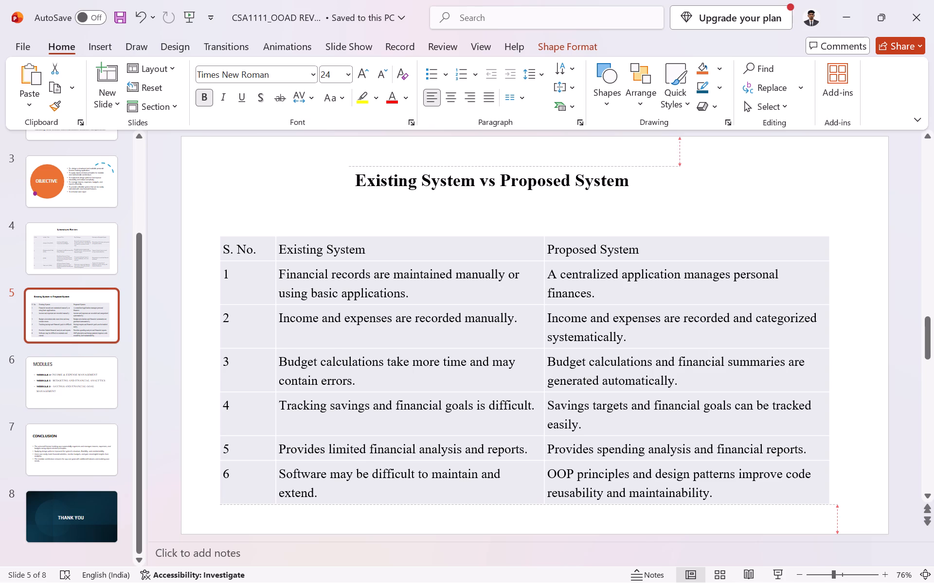
left_click_drag(631, 177, 643, 174)
left_click(269, 213)
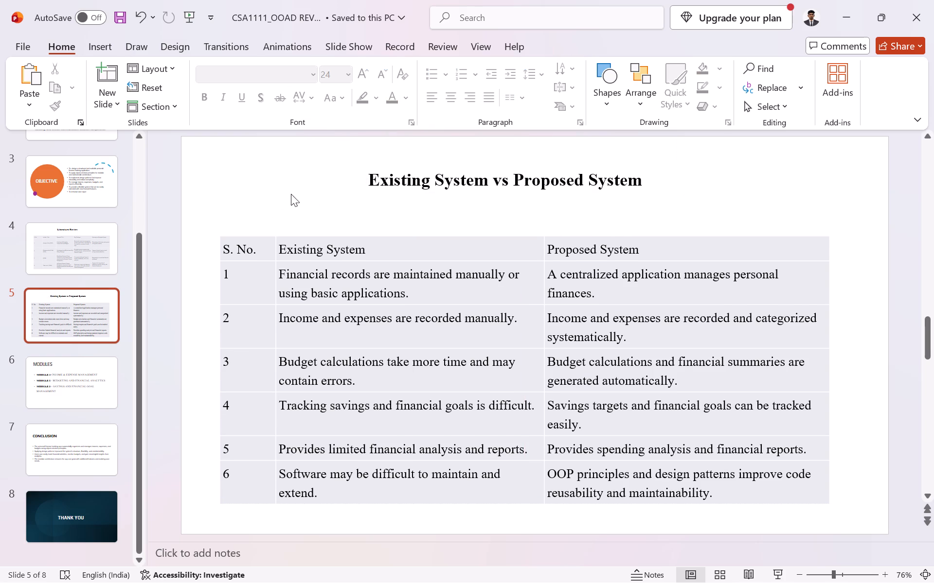
Review the title, introduction, objective, literature review, comparison table, modules and conclusion slides.
left_click(62, 383)
left_click(69, 438)
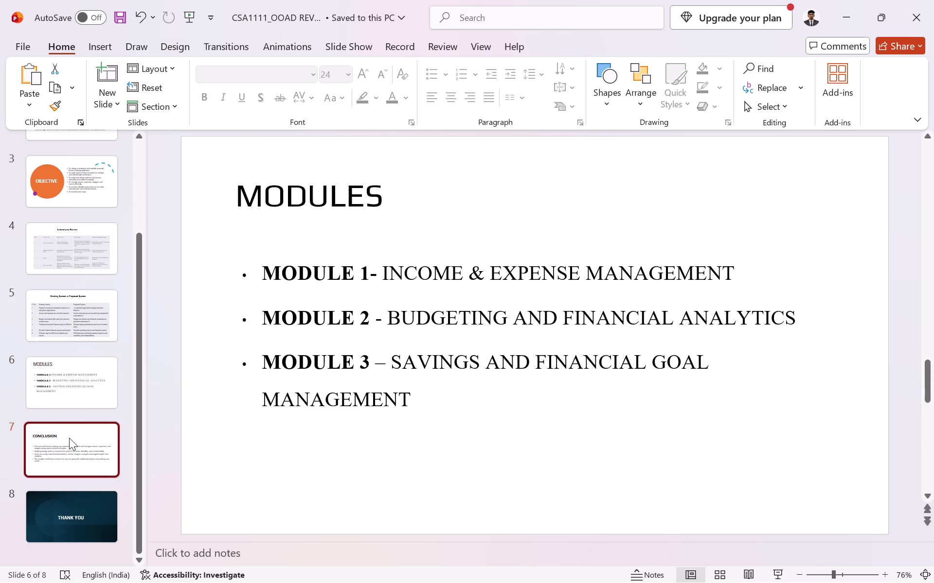
scroll(80, 322, "up", 2)
left_click(84, 170)
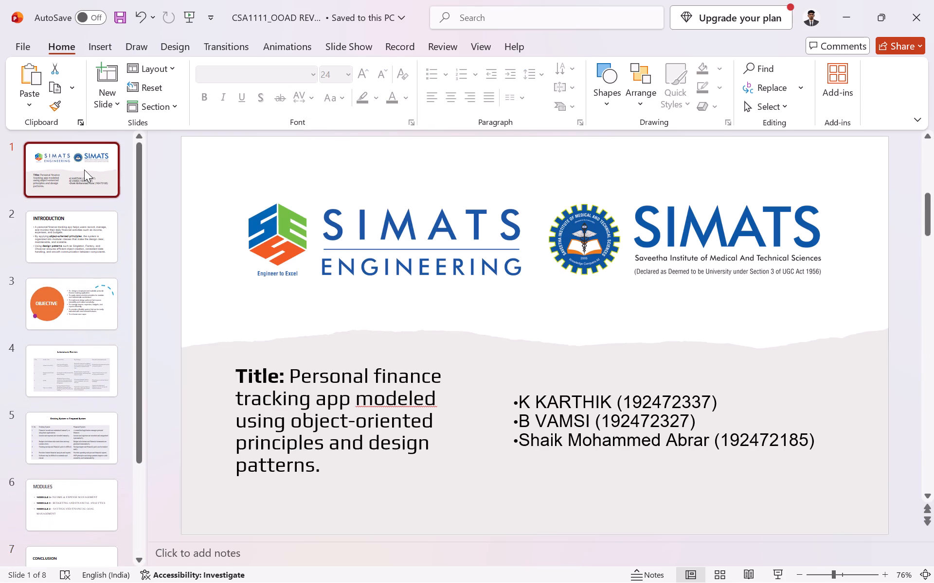
left_click(84, 255)
left_click(89, 304)
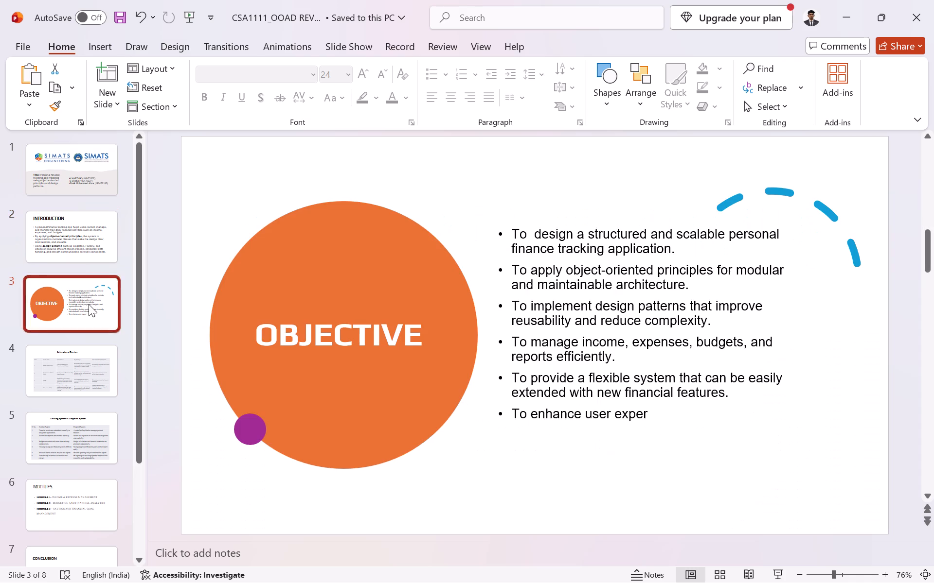
scroll(89, 304, "down", 1)
left_click(91, 326)
left_click(92, 272)
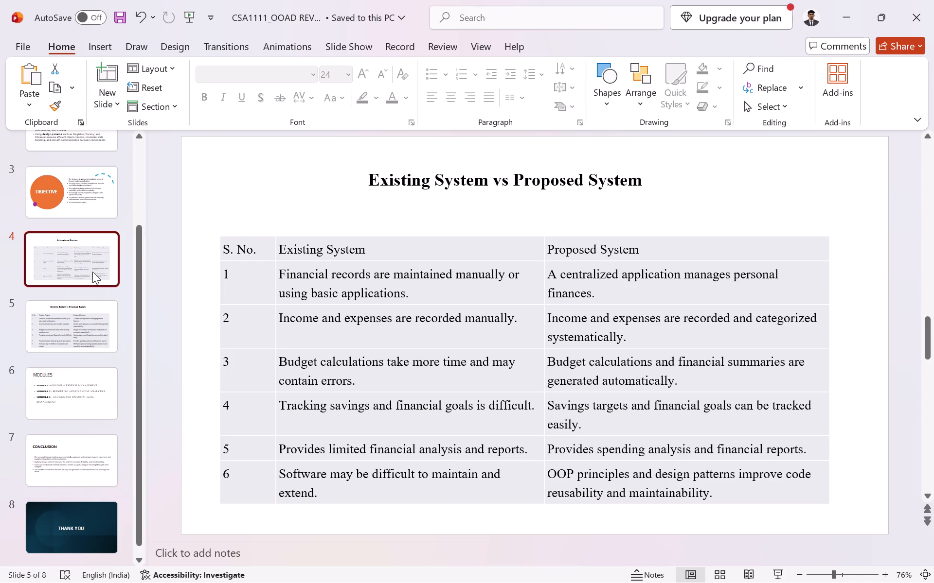
left_click(79, 210)
scroll(77, 225, "up", 1)
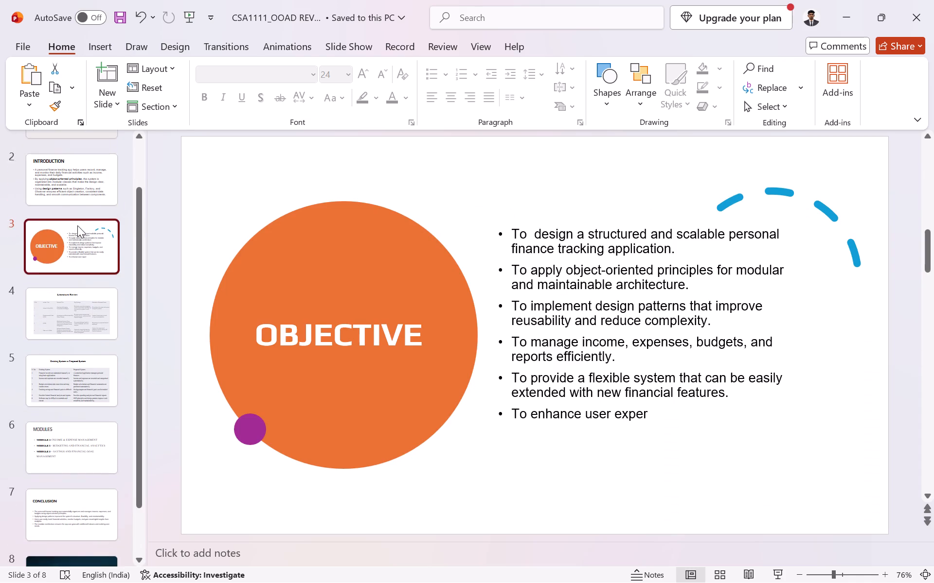
left_click(57, 227)
Copy the final letter N of the INTRODUCTION title on slide 2.
left_click(73, 202)
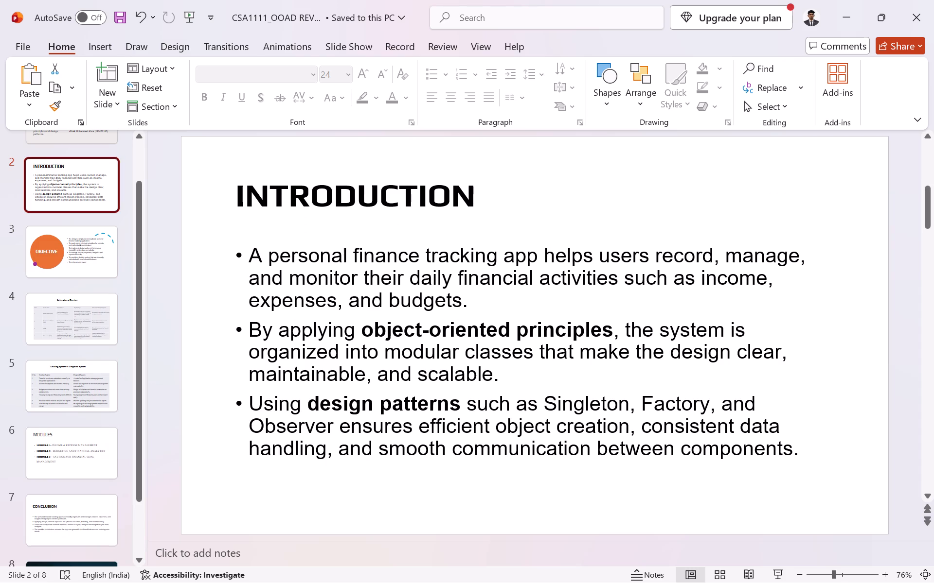
left_click(355, 205)
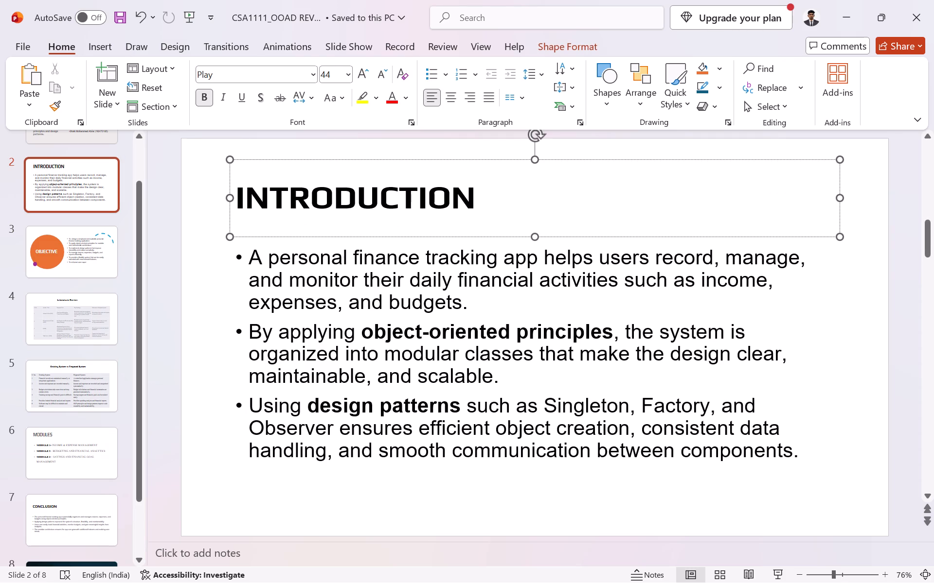
left_click(475, 193)
left_click_drag(475, 193, 450, 193)
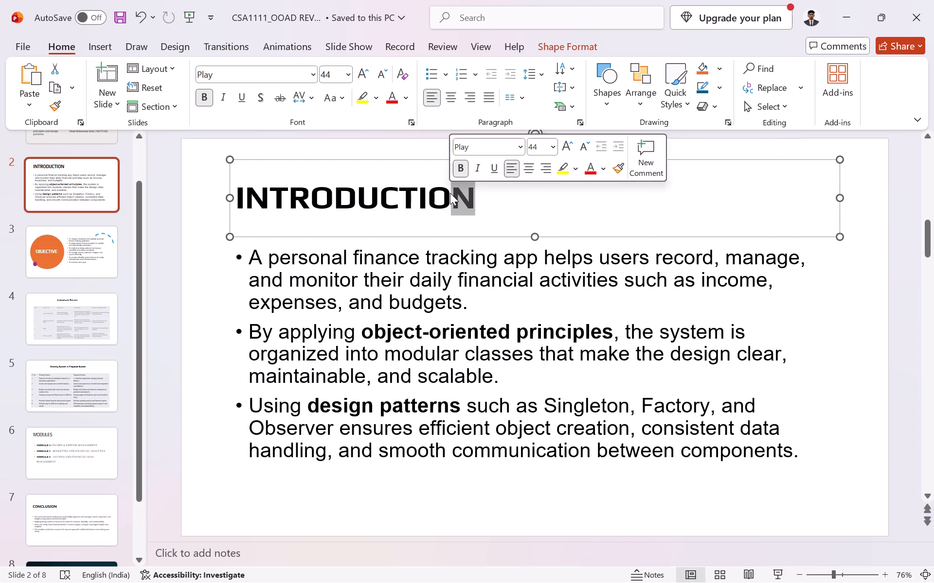
right_click(450, 193)
left_click(489, 230)
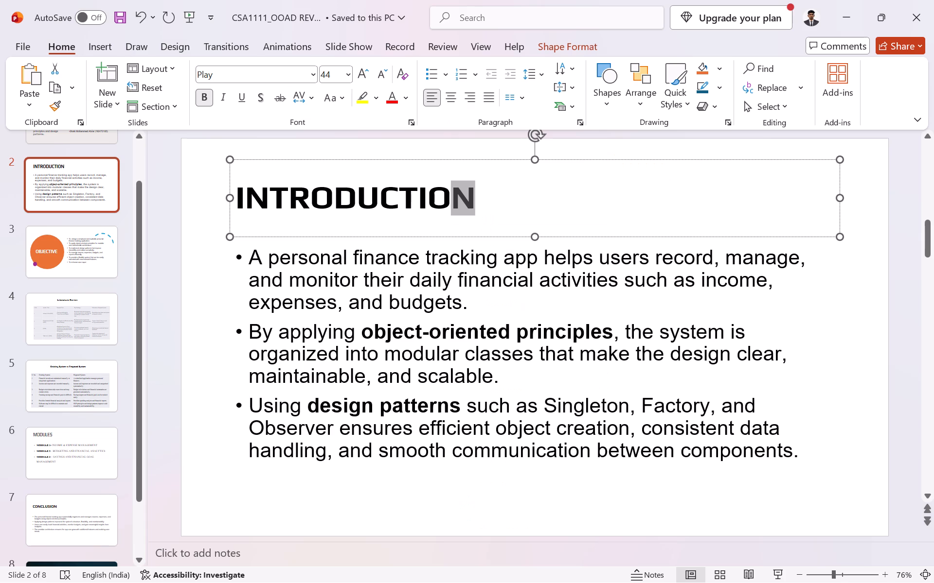
Delete the "Existing System vs Proposed System" heading text on slide 5 and paste the copied N in its place.
left_click(67, 409)
left_click(540, 180)
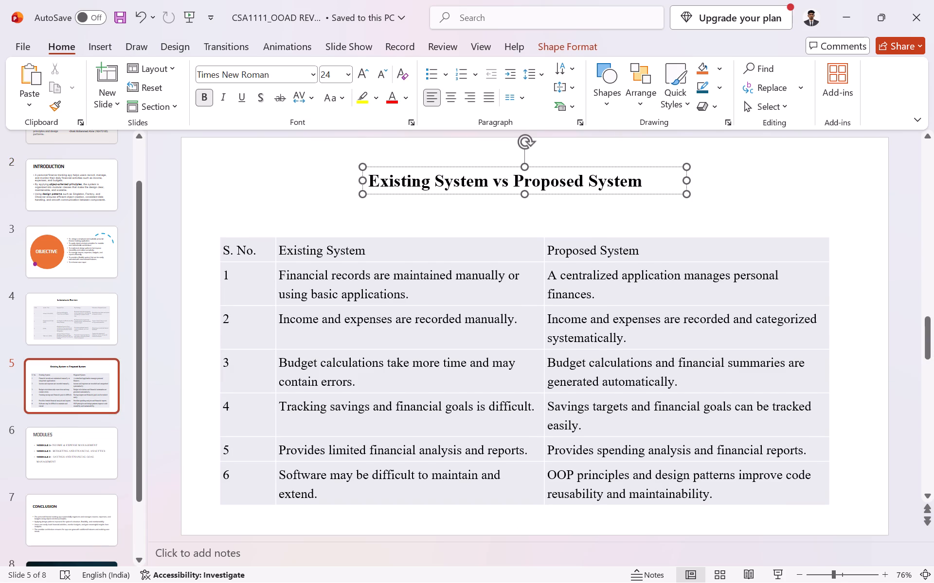
left_click(641, 179)
key("BackSpace")
key("BackSpace")
key("BackSpace")
key("BackSpace")
key("BackSpace")
key("BackSpace")
key("BackSpace")
key("BackSpace")
key("BackSpace")
key("BackSpace")
key("BackSpace")
key("BackSpace")
key("BackSpace")
key("BackSpace")
key("BackSpace")
key("BackSpace")
key("BackSpace")
key("BackSpace")
key("BackSpace")
key("BackSpace")
key("BackSpace")
key("BackSpace")
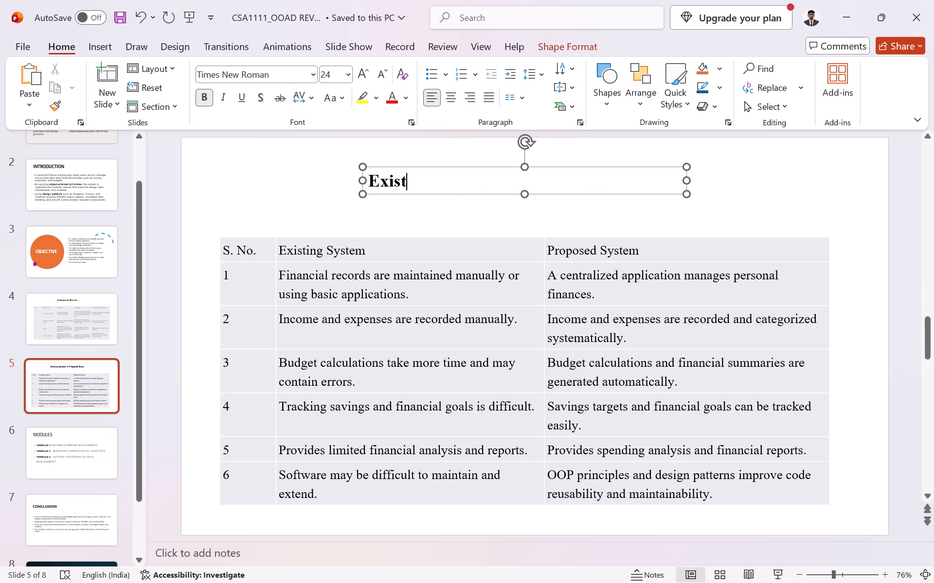
key("BackSpace")
key("BackSpace")
key("BackSpace")
key("BackSpace")
key("BackSpace")
key("ctrl+v")
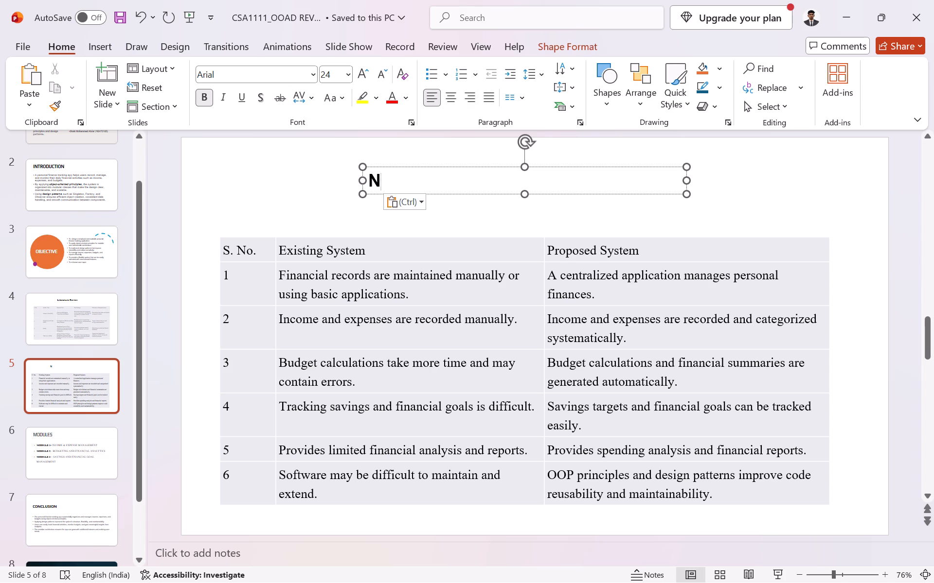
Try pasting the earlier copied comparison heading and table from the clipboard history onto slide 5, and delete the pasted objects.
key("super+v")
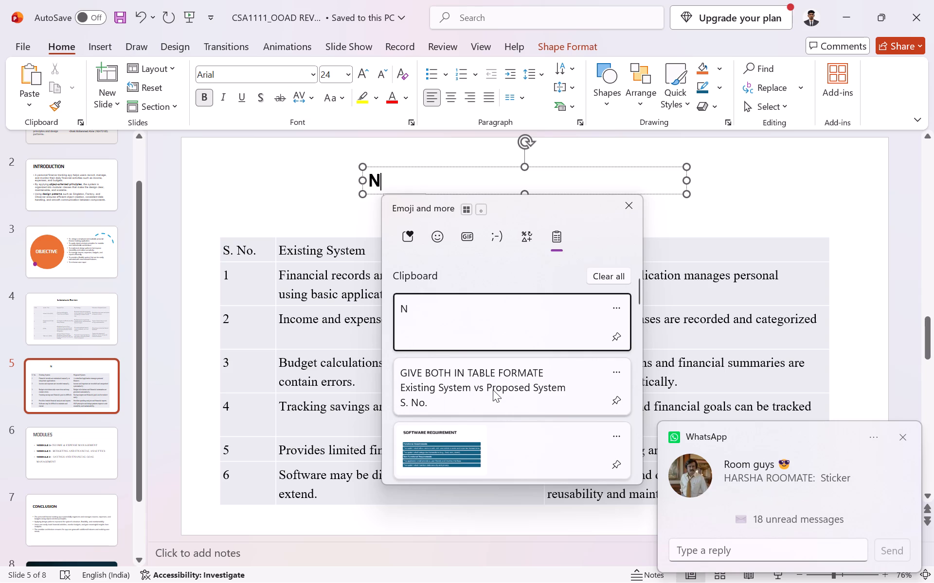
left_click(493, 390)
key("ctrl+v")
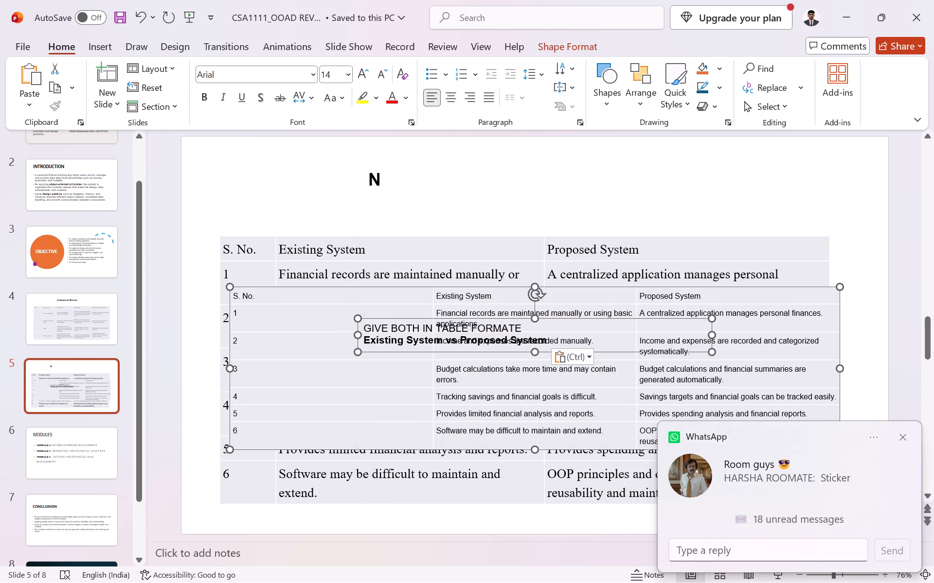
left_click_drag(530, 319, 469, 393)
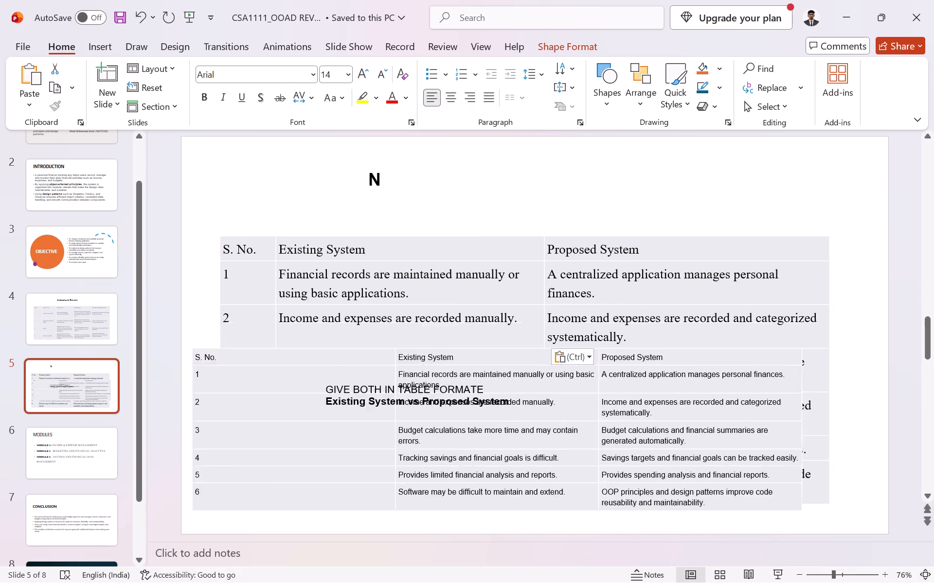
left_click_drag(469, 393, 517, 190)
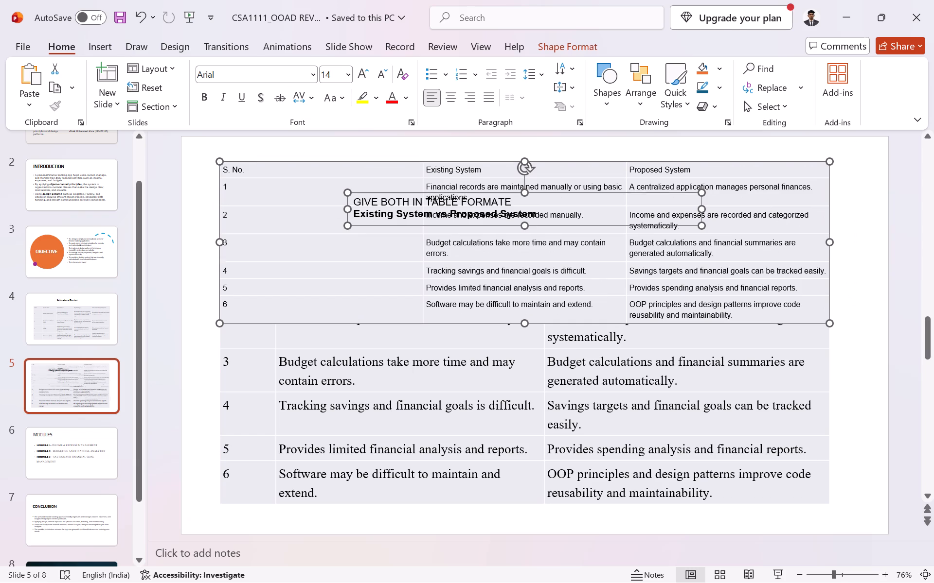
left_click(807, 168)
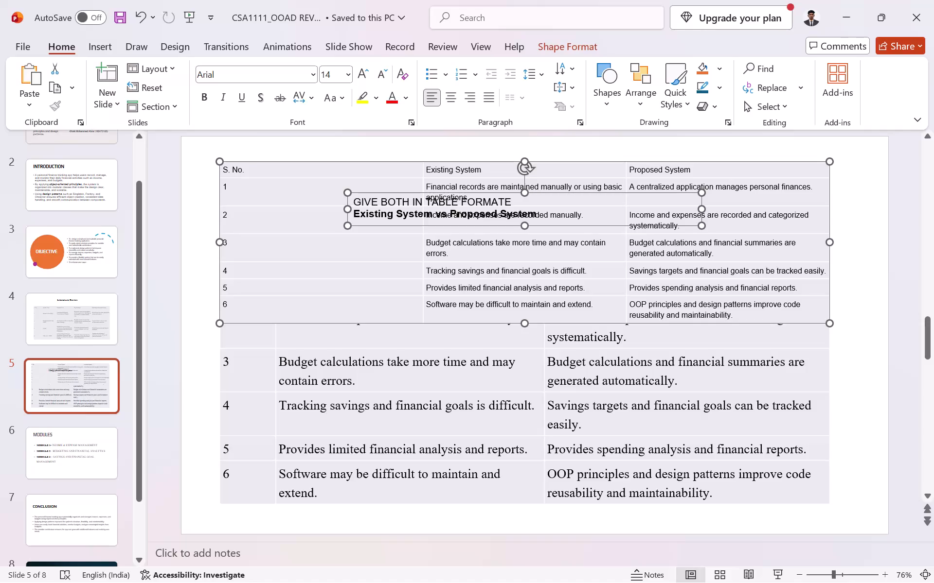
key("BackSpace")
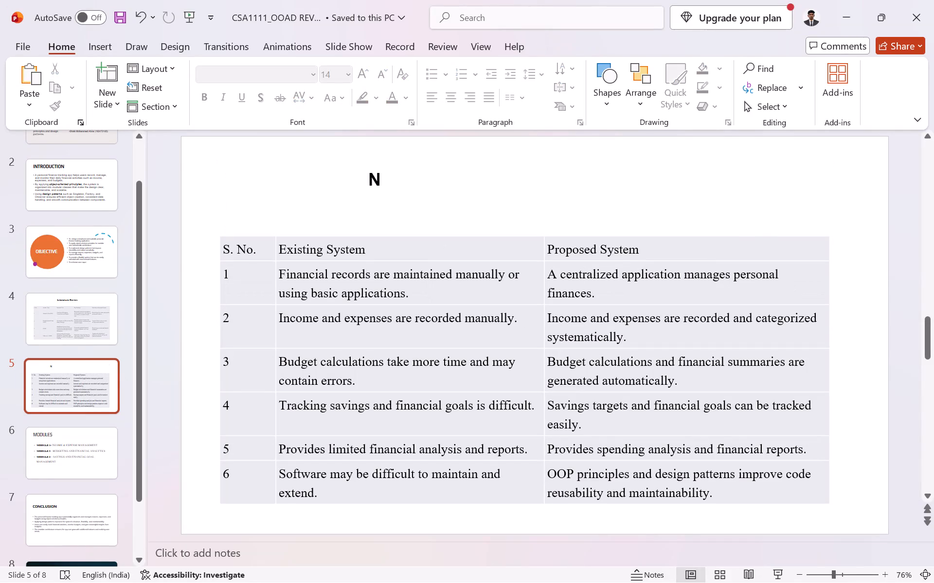
left_click(377, 172)
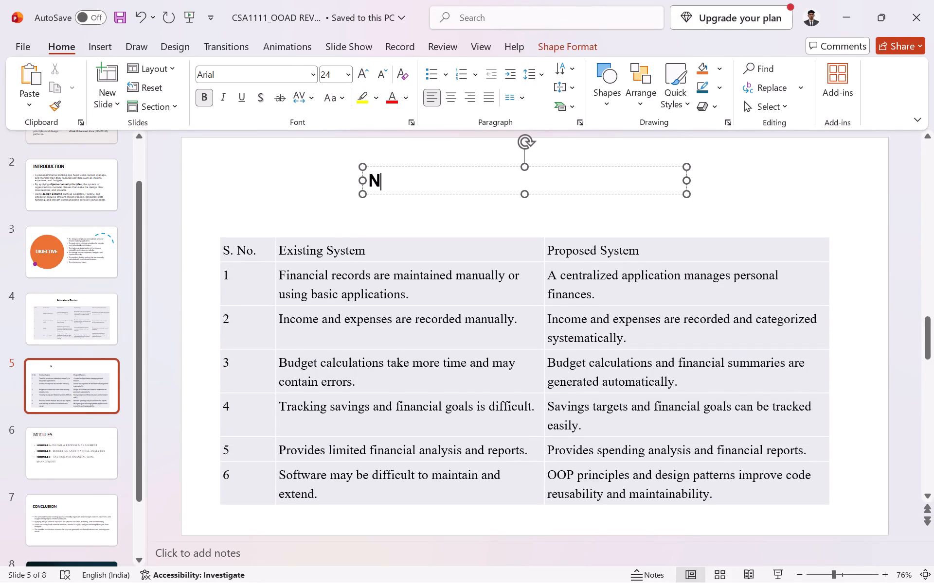
key("space")
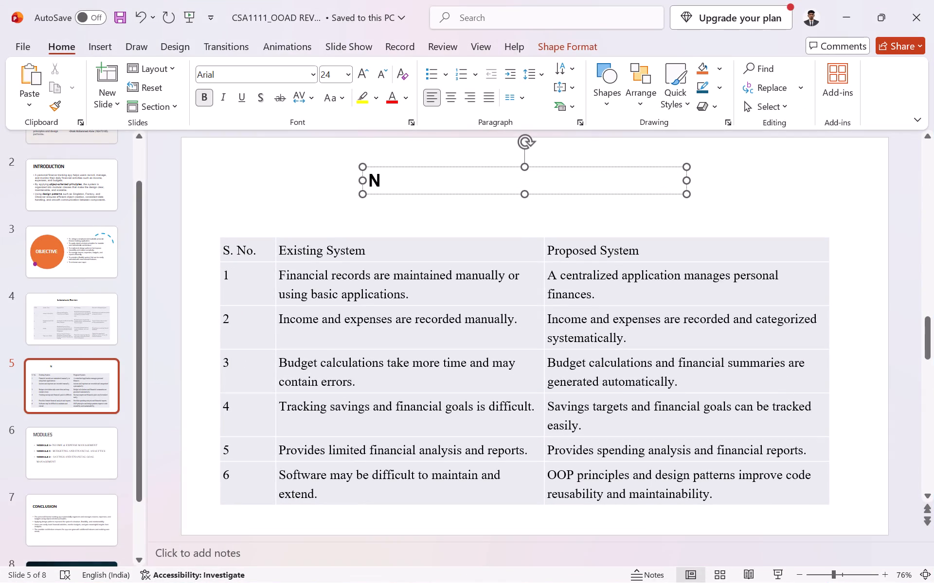
key("BackSpace")
key("ctrl+v")
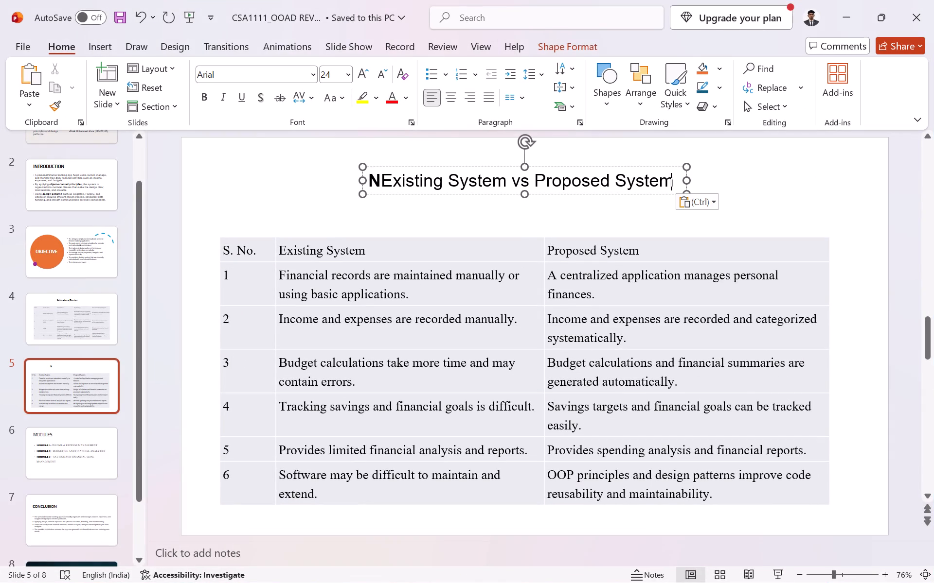
Delete the stray N in front of the "Existing System vs Proposed System" heading.
key("Left")
key("Left")
key("Left")
key("Left")
key("Left")
key("Left")
key("Left")
key("Left")
key("Left")
key("Left")
key("Left")
key("Left")
key("Left")
key("Left")
key("Left")
key("Left")
key("Left")
key("Left")
key("Left")
key("Left")
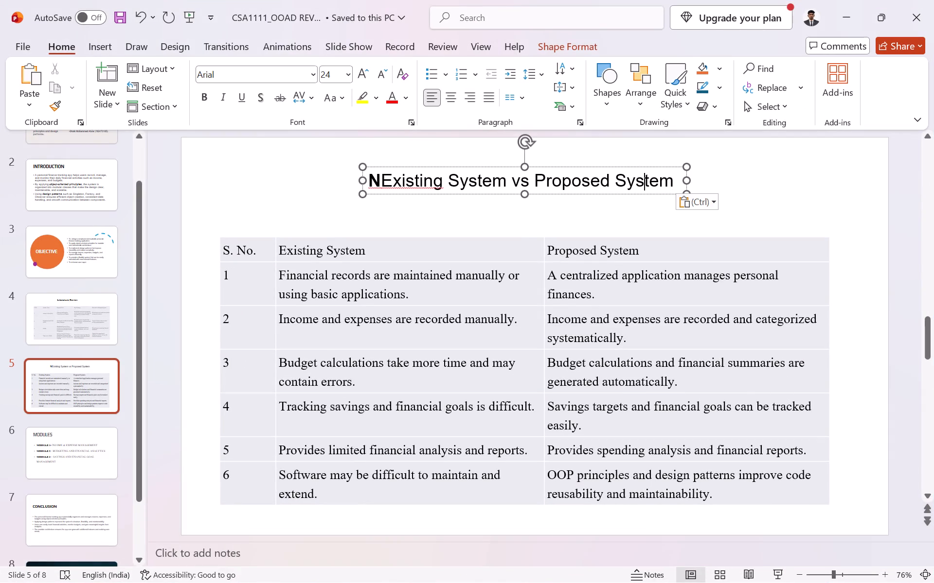
key("Left")
key("Left")
key("BackSpace")
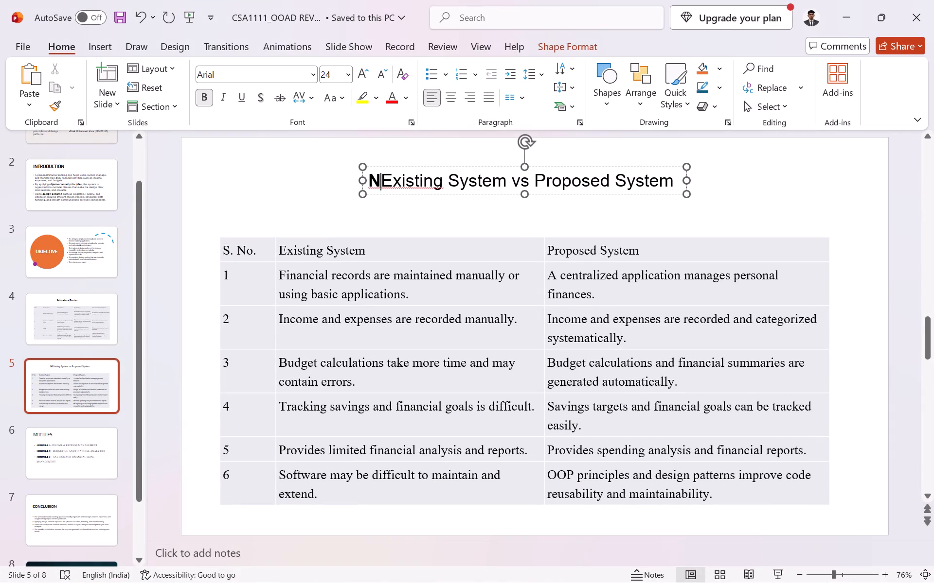
Make the slide 5 heading bold and widen its text box so the heading fits on one line.
left_click(660, 182)
left_click_drag(660, 182, 294, 235)
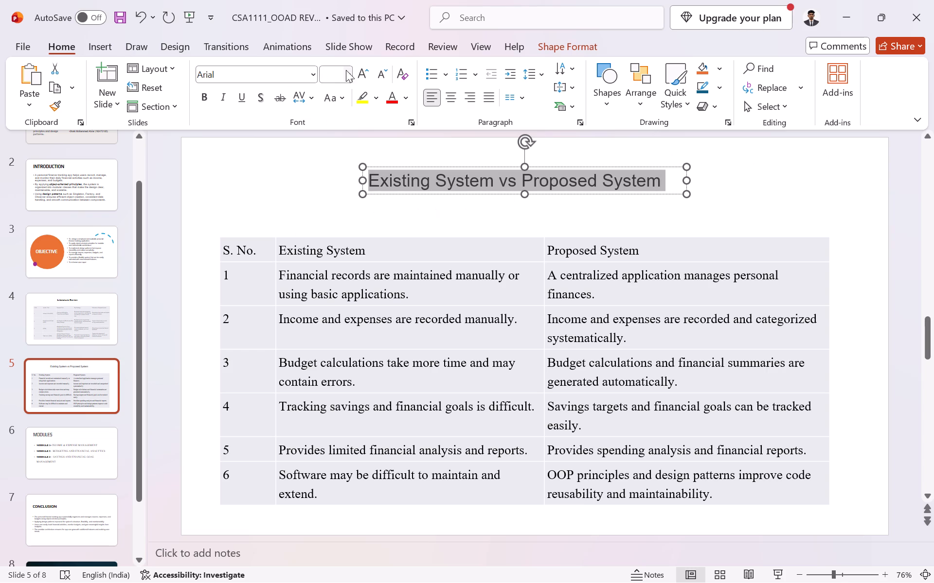
left_click(204, 99)
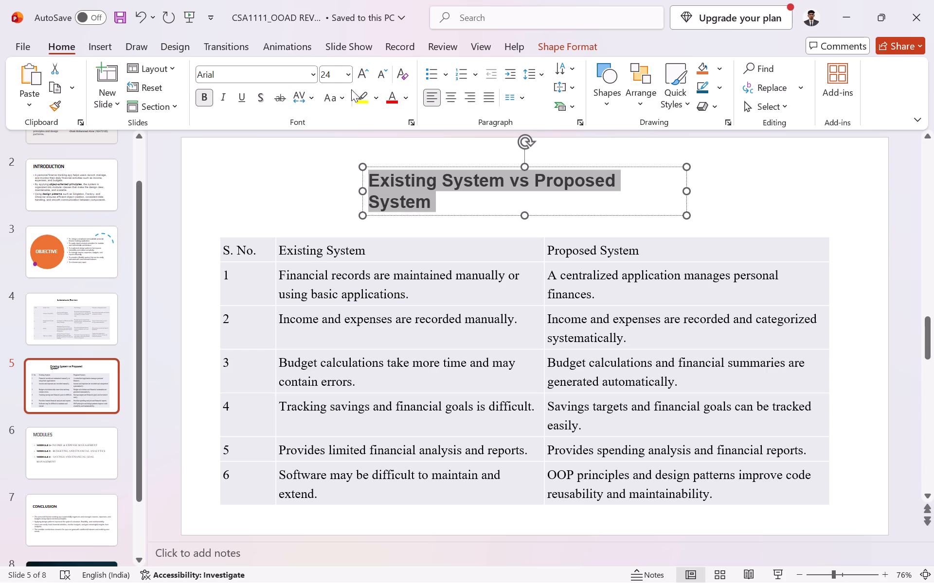
left_click_drag(688, 192, 709, 188)
Set the slide 5 heading's font to Play and widen its text box slightly.
left_click(261, 78)
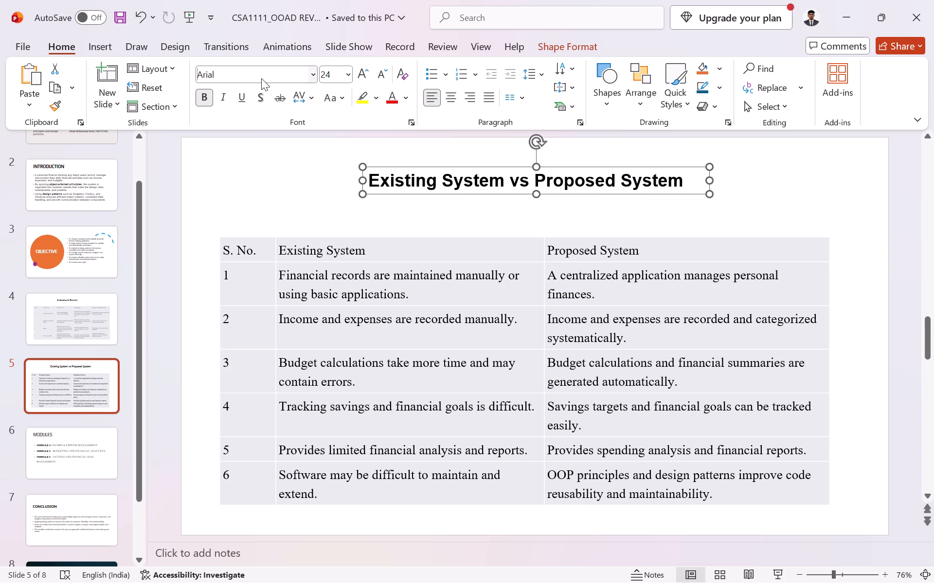
type("PL")
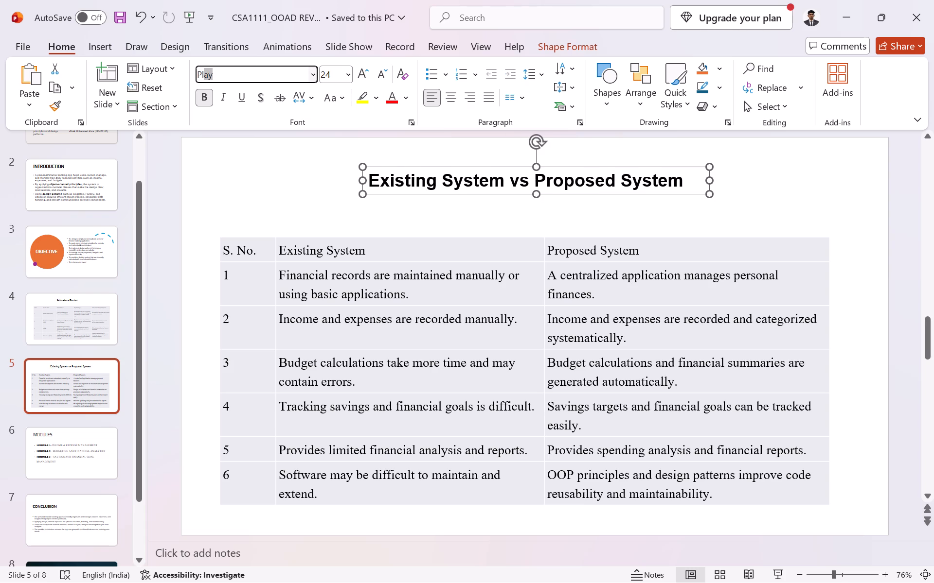
key("Return")
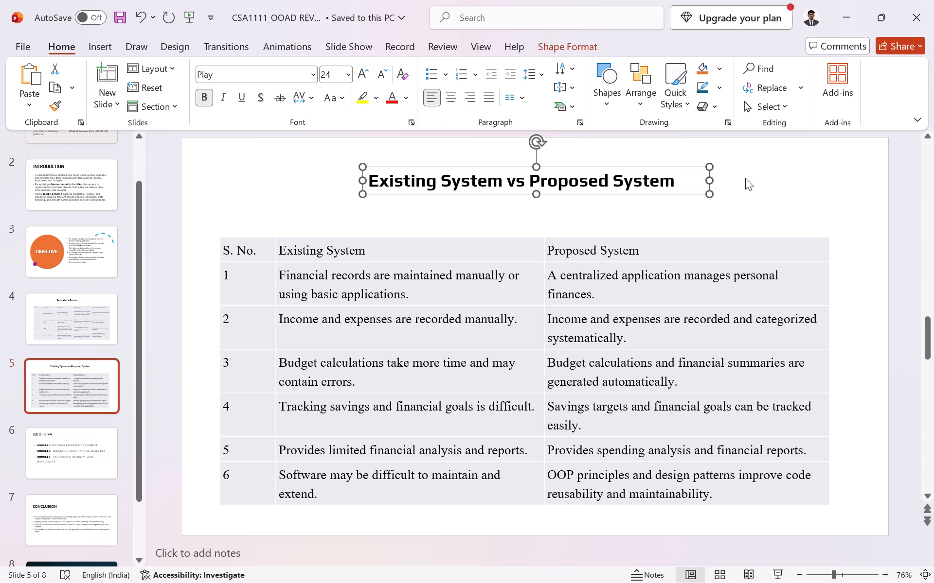
left_click_drag(711, 196, 716, 198)
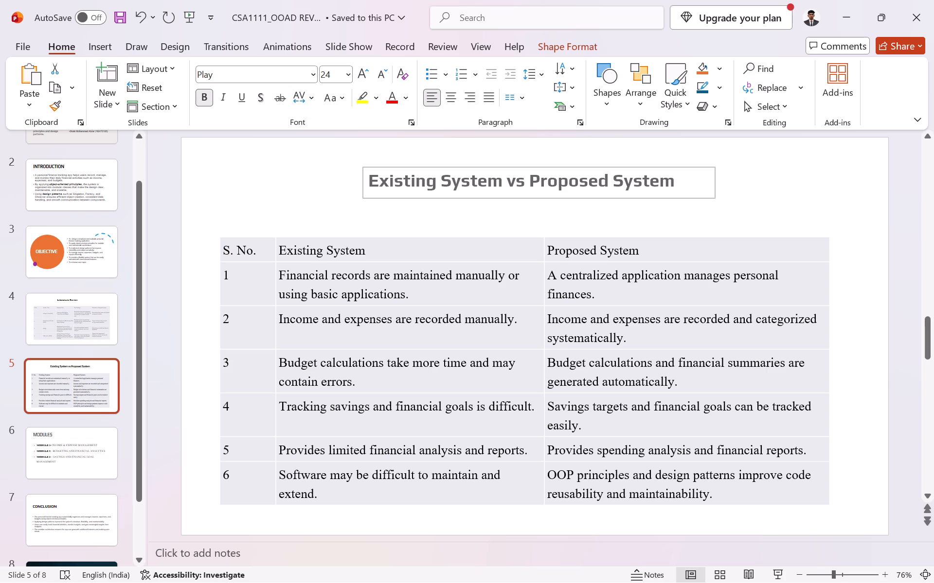
left_click_drag(716, 198, 717, 199)
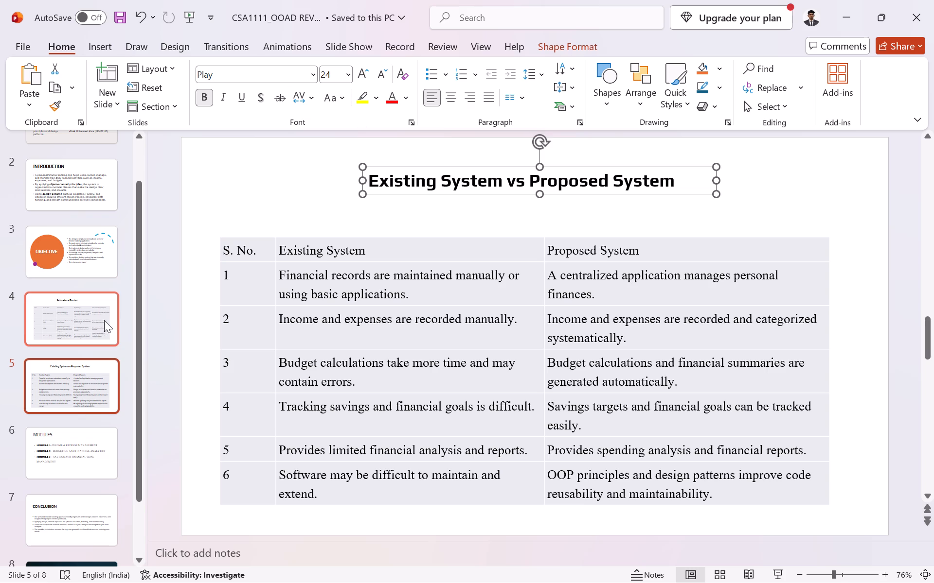
Change the font of the "Literature Review" heading on slide 4 to Play.
left_click(96, 322)
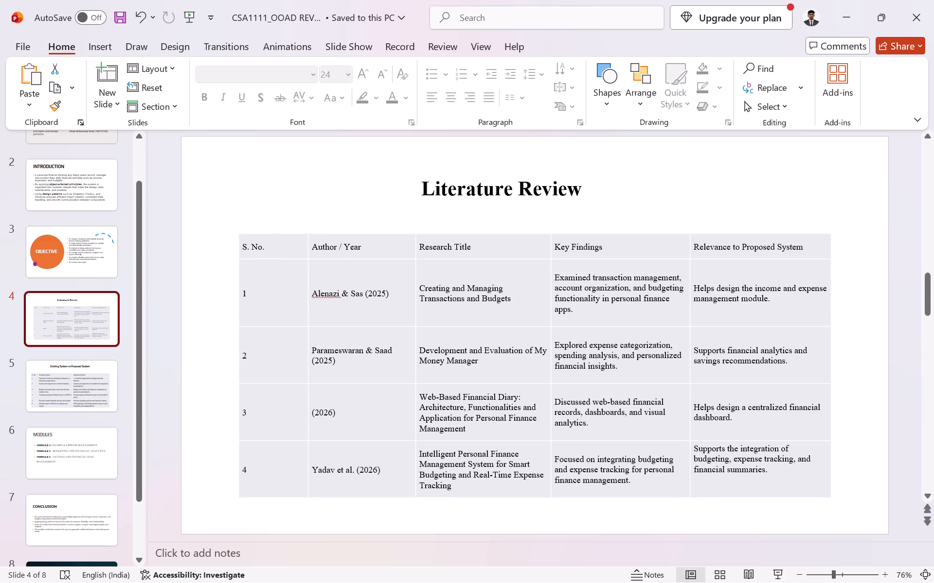
left_click(577, 187)
left_click_drag(579, 188, 377, 227)
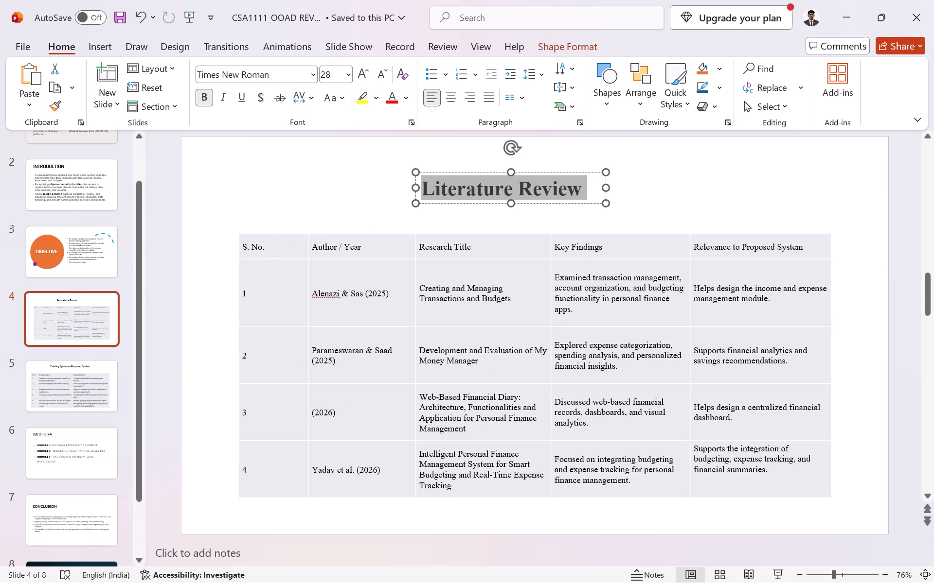
left_click(278, 74)
type("PL")
key("Return")
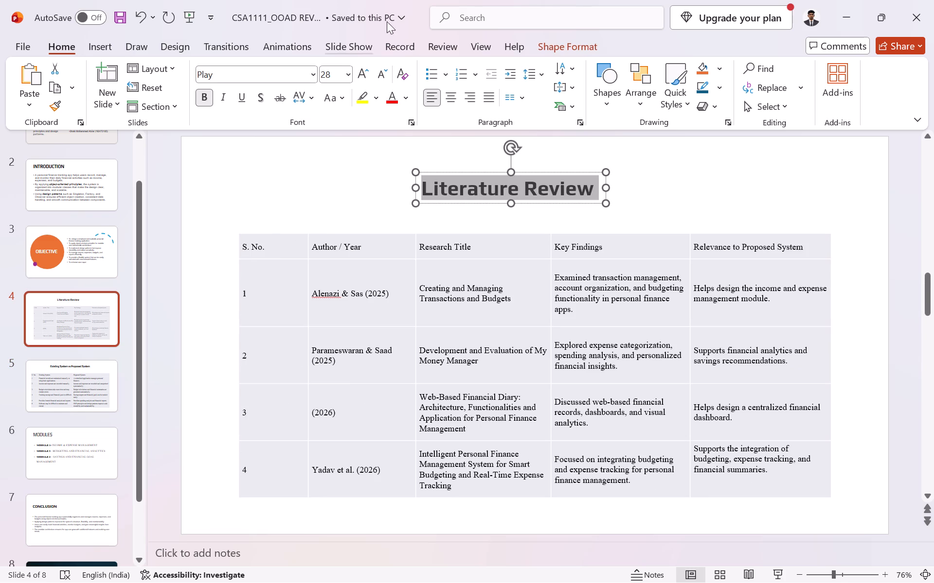
left_click(325, 203)
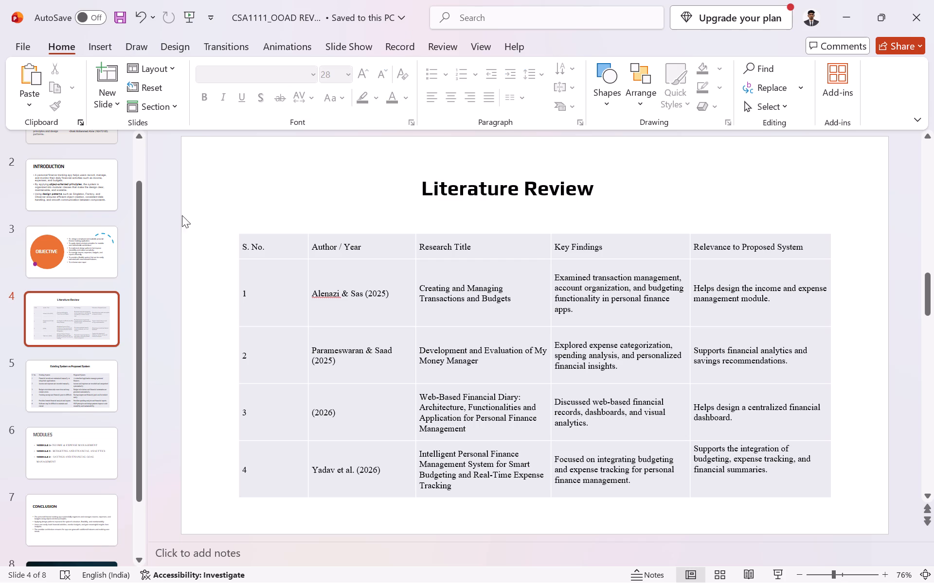
Enlarge the "Literature Review" heading on slide 4 to 40 pt to match the CONCLUSION title on slide 7.
scroll(76, 379, "down", 1)
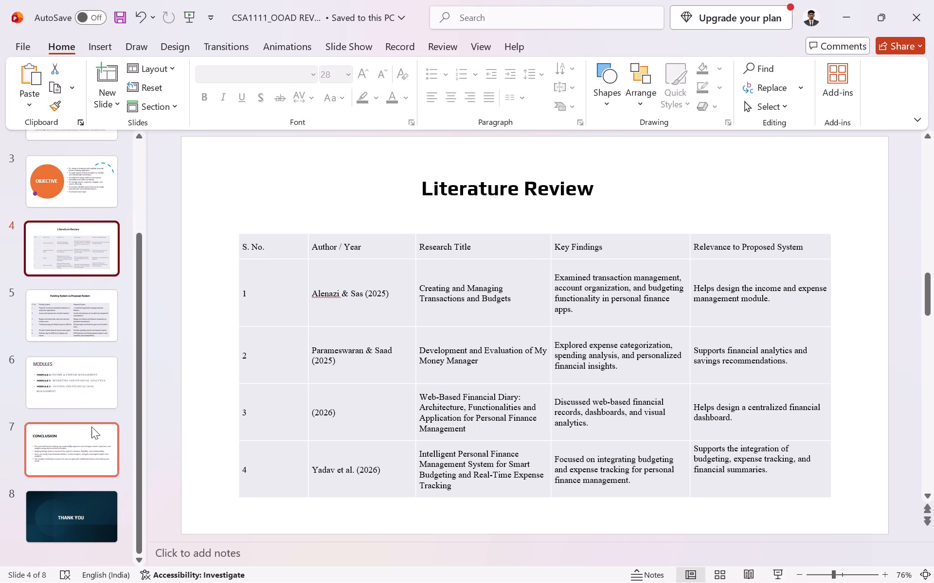
left_click(91, 427)
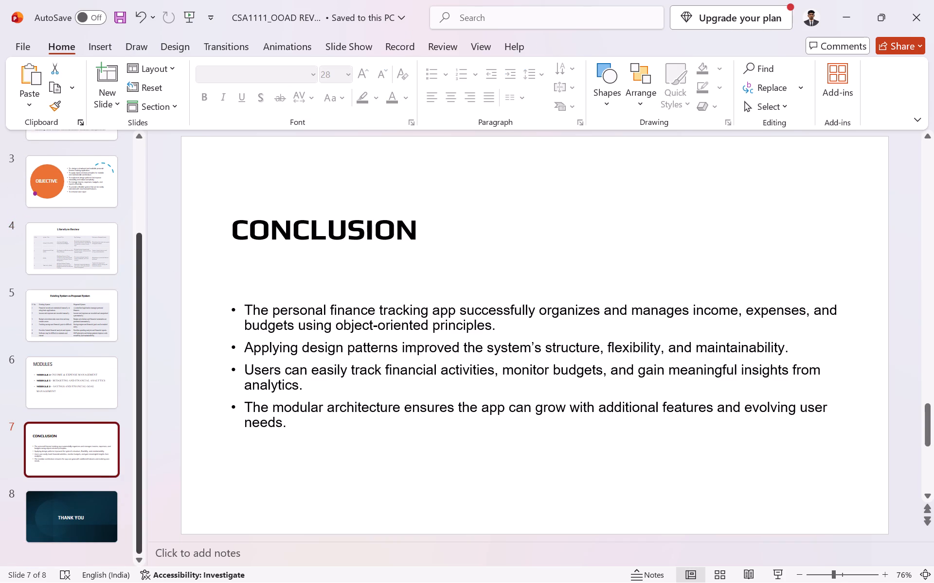
left_click(304, 223)
left_click(63, 255)
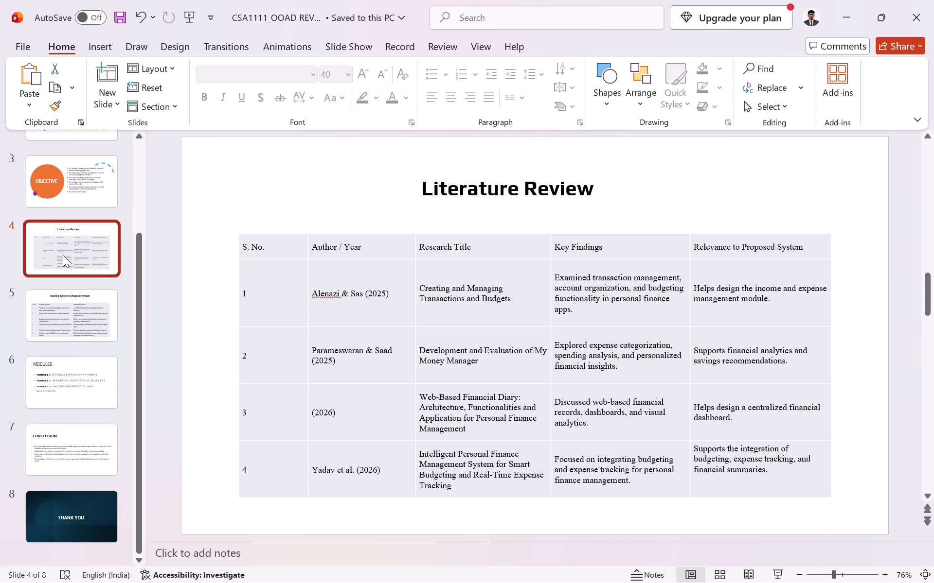
scroll(63, 255, "up", 1)
left_click(596, 193)
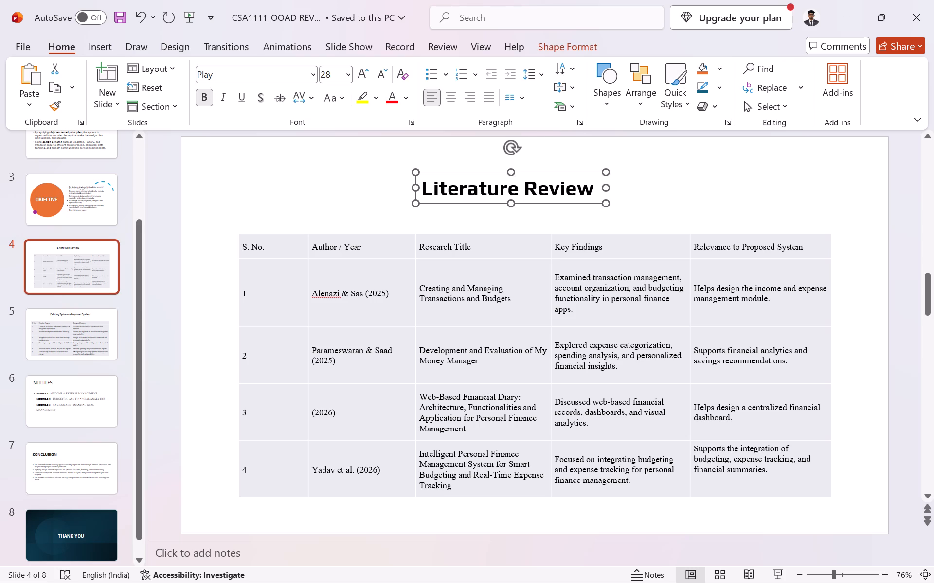
left_click(592, 187)
left_click_drag(592, 187, 423, 212)
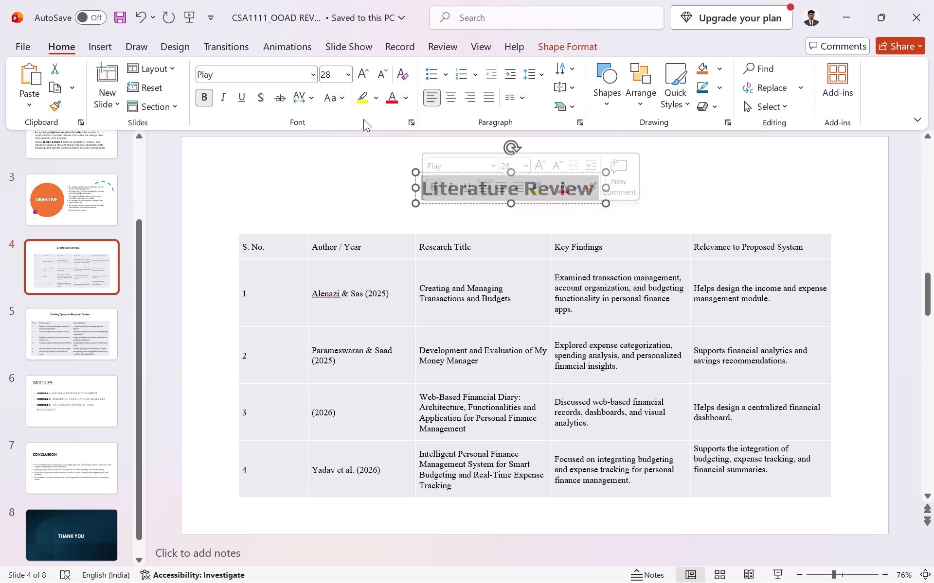
triple_click(358, 74)
left_click(358, 74)
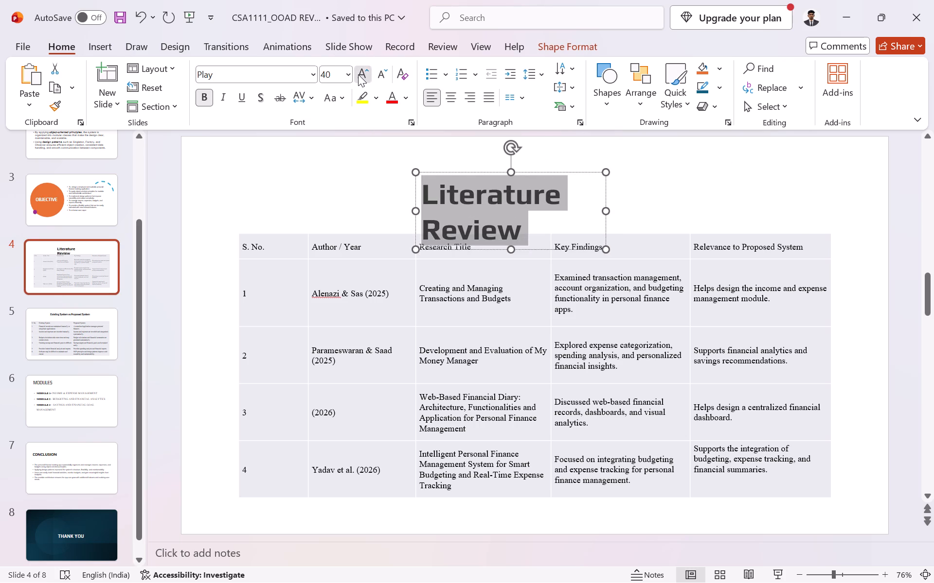
left_click(386, 71)
Widen the "Literature Review" heading's text box on slide 4 to fit one line and centre it above the table.
left_click_drag(606, 210, 692, 188)
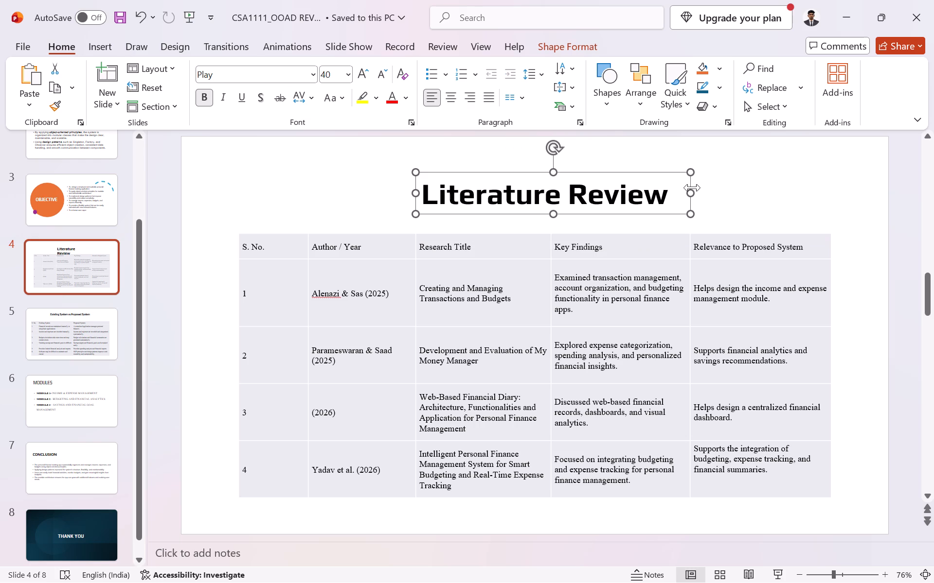
left_click_drag(578, 171, 555, 166)
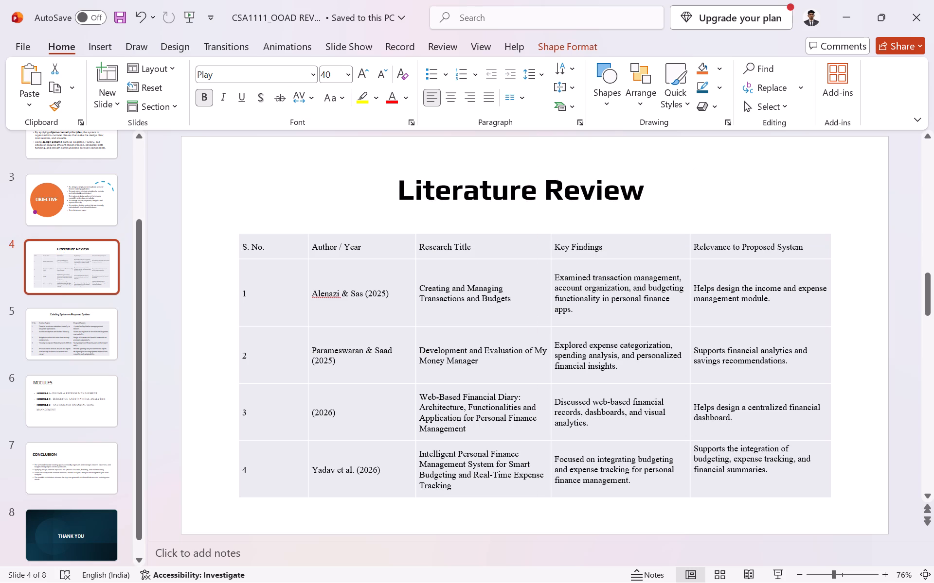
left_click_drag(555, 166, 554, 166)
Enlarge the "Existing System vs Proposed System" heading on slide 5 to 40 pt.
left_click(85, 341)
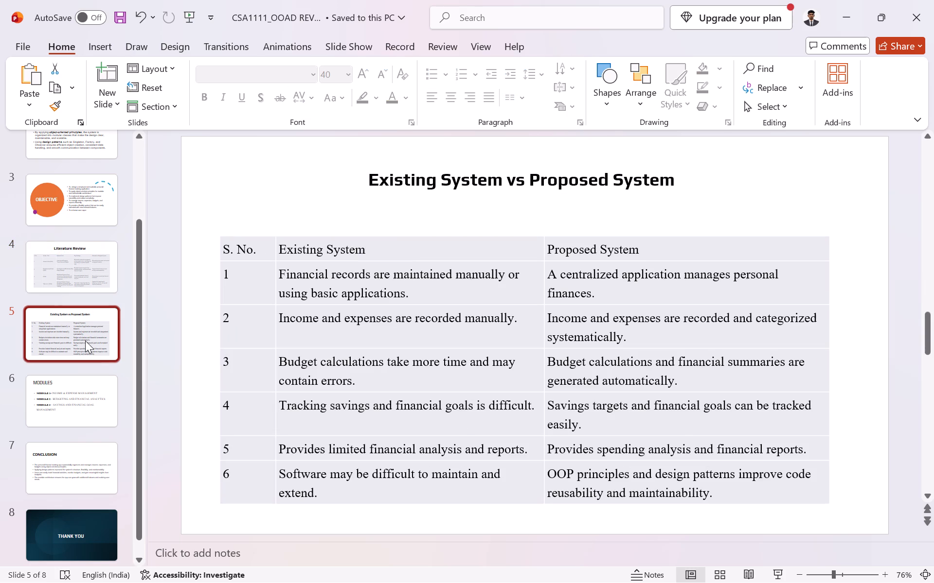
left_click(670, 177)
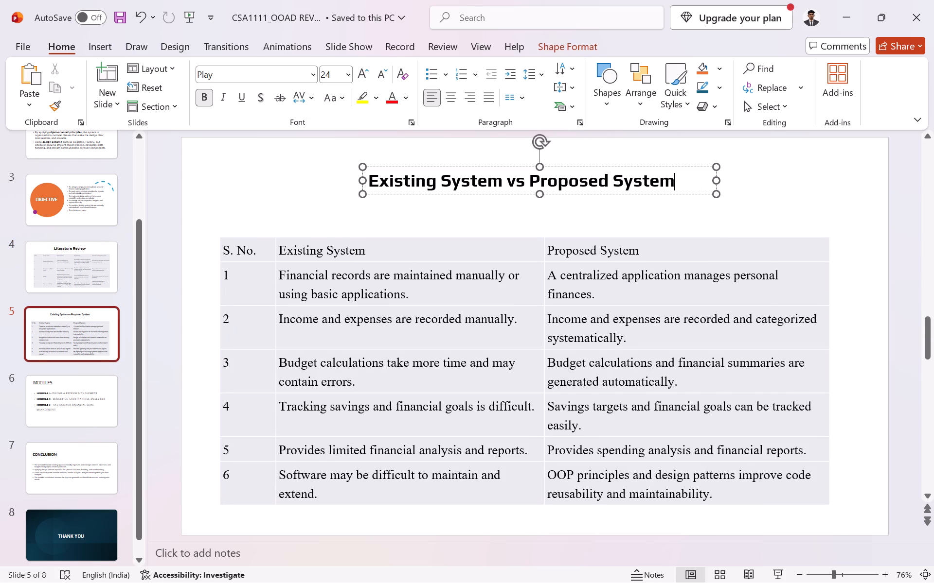
left_click_drag(670, 180, 342, 215)
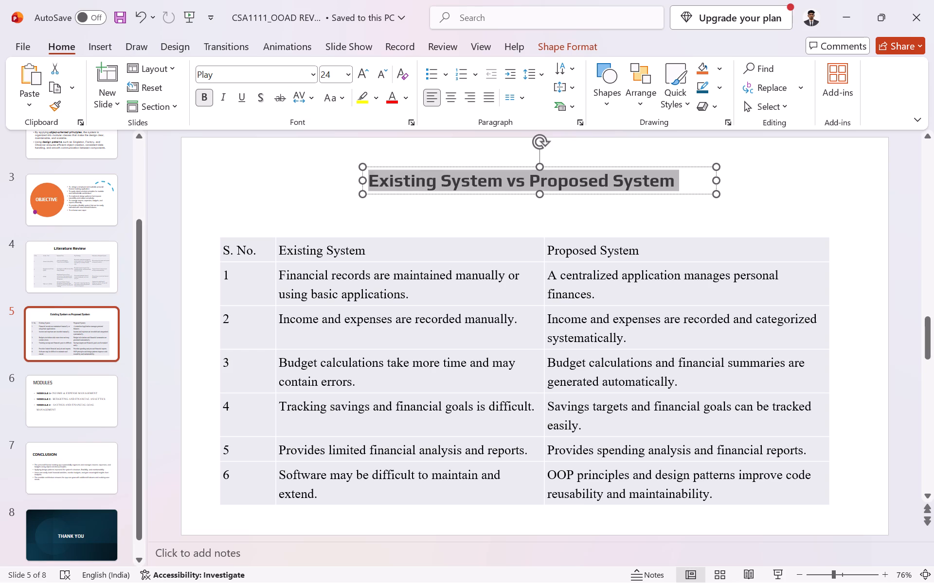
left_click_drag(342, 215, 329, 214)
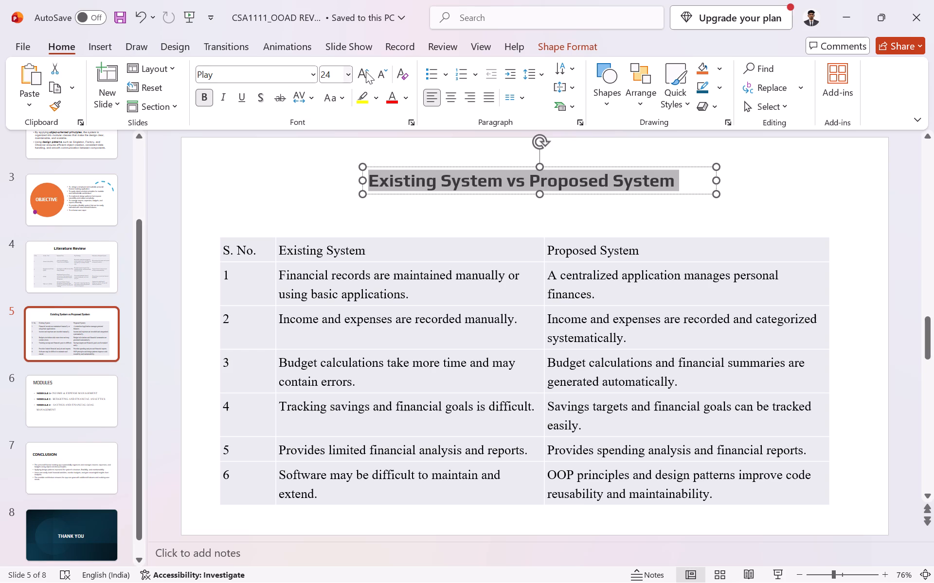
triple_click(365, 71)
left_click(365, 71)
left_click(365, 71)
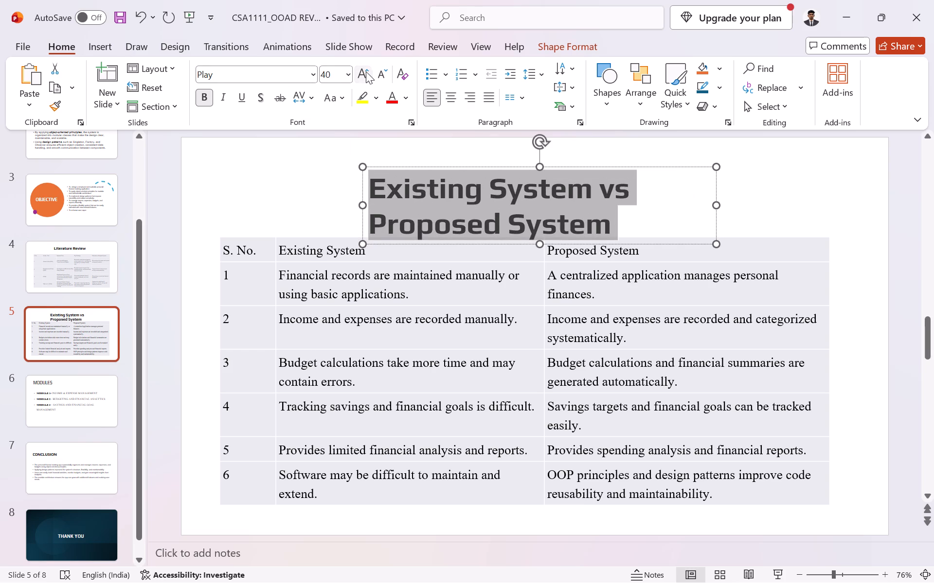
left_click(380, 72)
Widen the slide 5 heading's text box on both sides to fit one line and centre it above the table.
left_click_drag(718, 204, 818, 206)
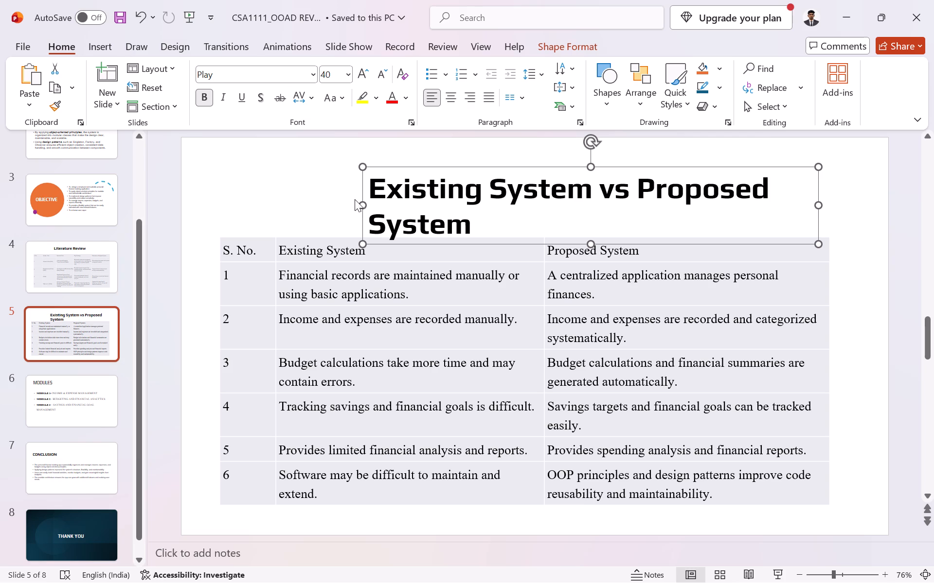
left_click_drag(362, 203, 296, 206)
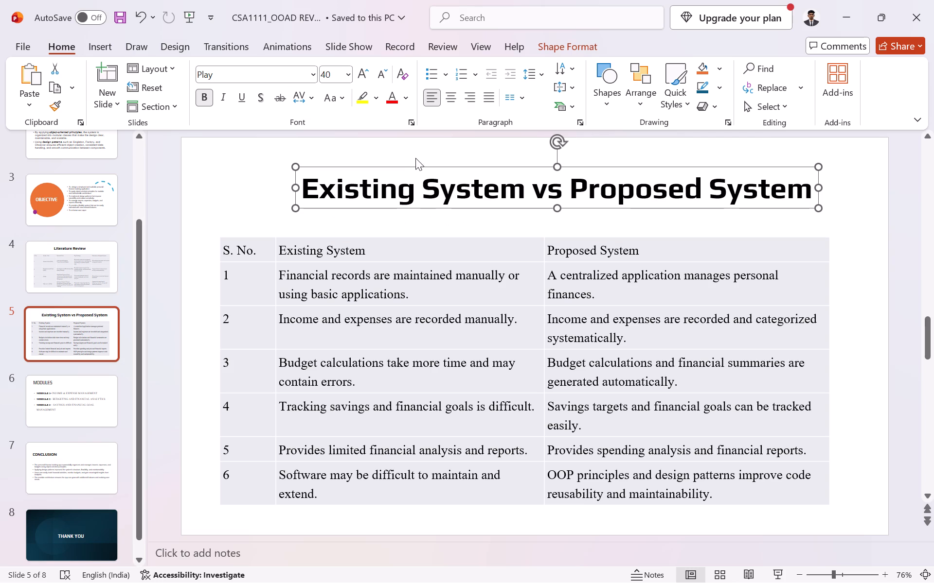
left_click_drag(422, 172, 387, 172)
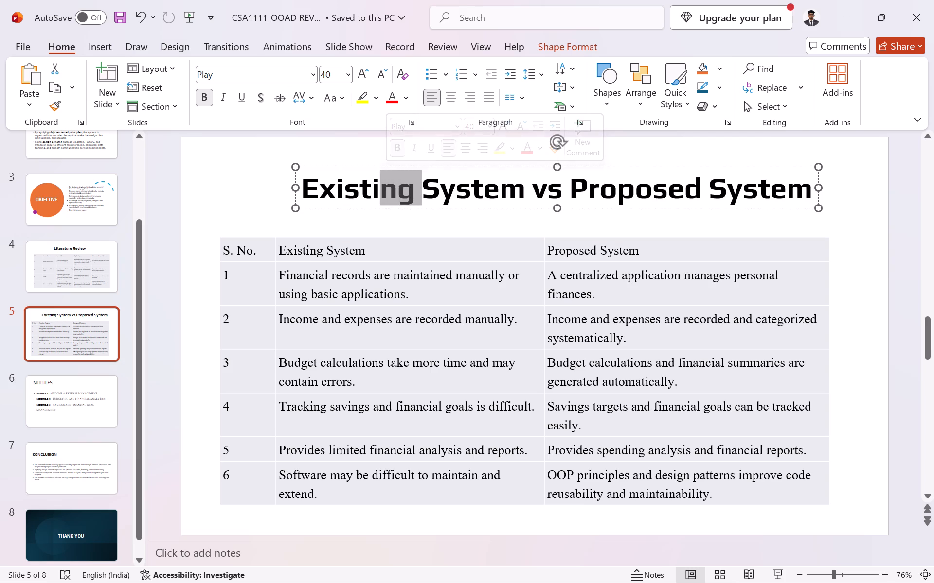
left_click(334, 167)
left_click_drag(334, 167, 305, 161)
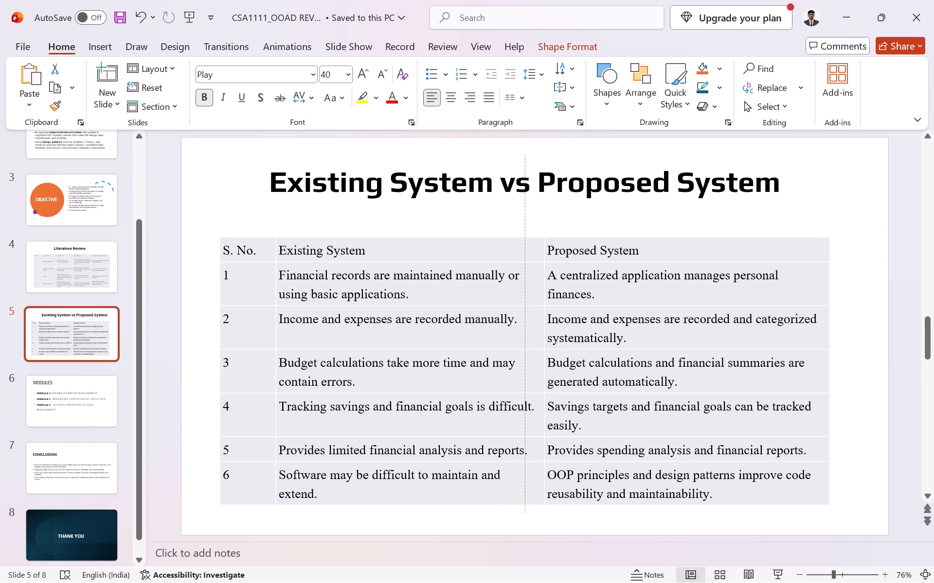
left_click_drag(305, 161, 308, 162)
left_click(230, 208)
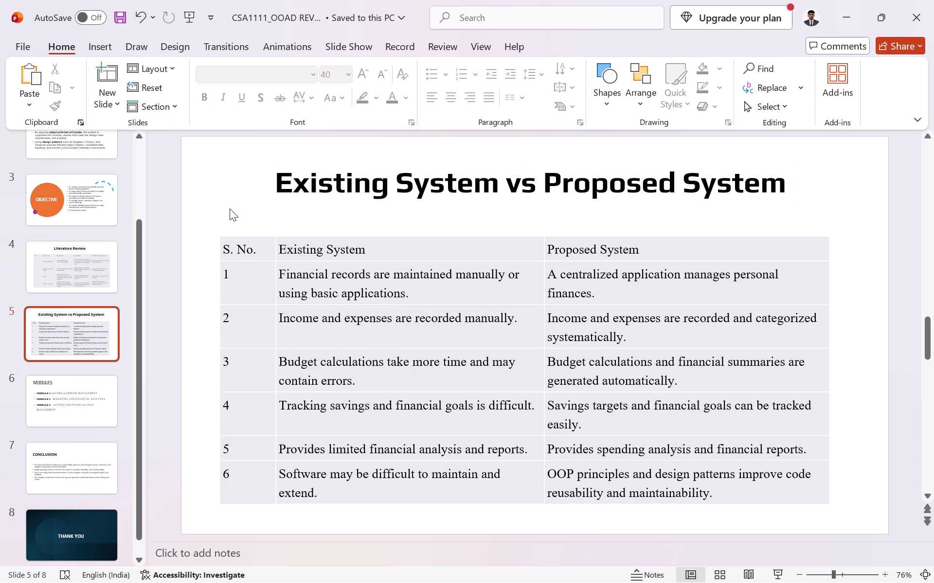
Look through the slides from the title slide to CONCLUSION to check that the headings are consistent.
key("Down")
key("Down")
key("Up")
key("Up")
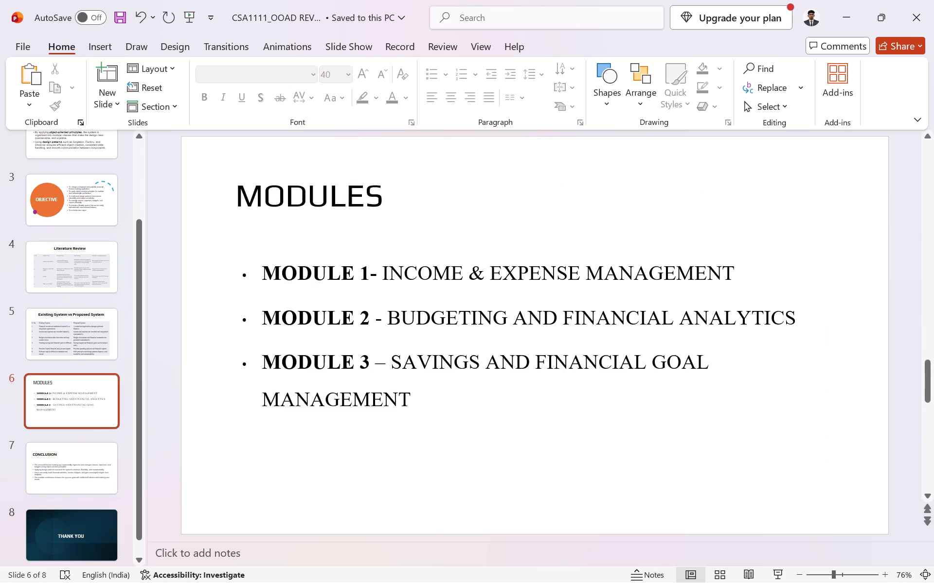
key("Up")
key("Up")
key("Up")
key("Up")
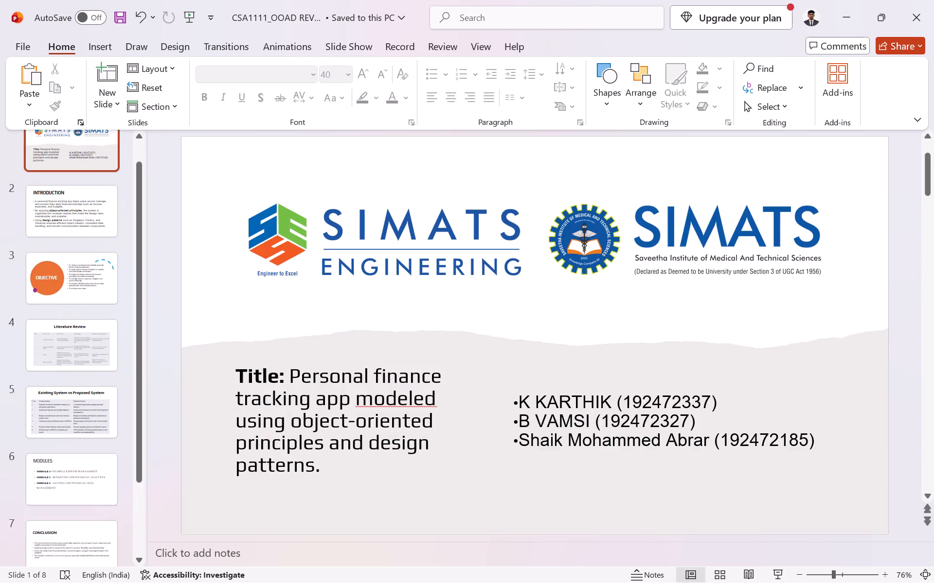
key("Down")
key("Down")
key("Down")
key("Down")
key("Down")
key("Down")
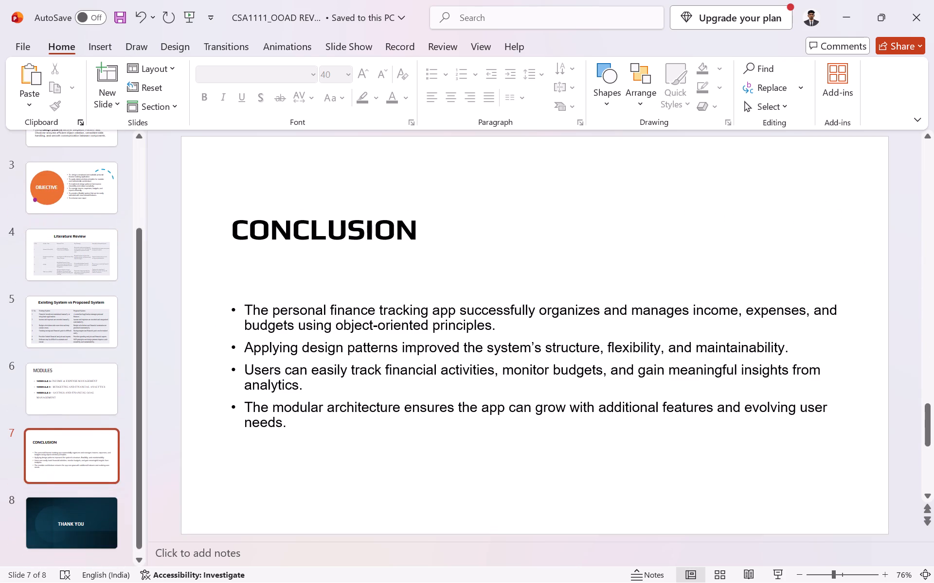
key("Up")
key("Up")
key("Up")
key("Up")
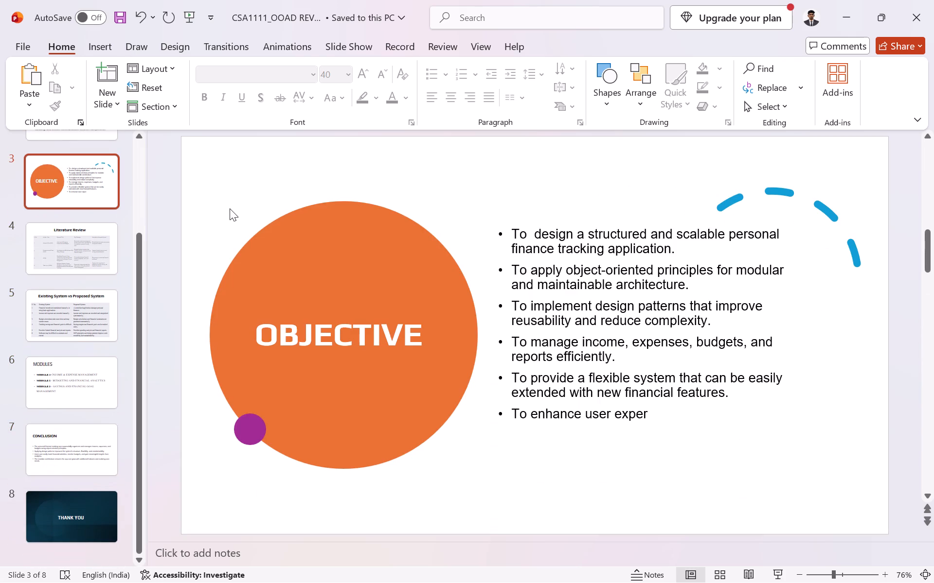
scroll(384, 227, "up", 2)
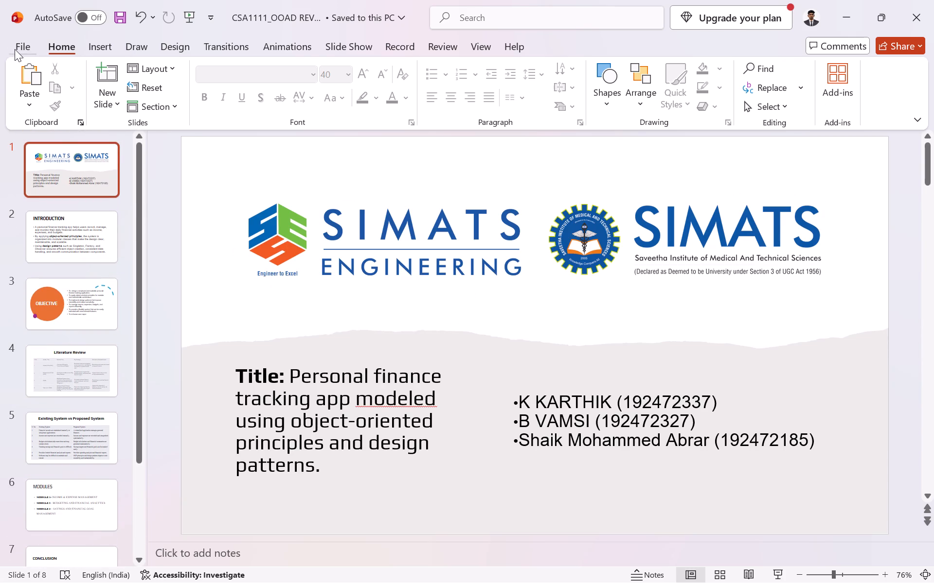
Save the presentation as CSA1111_OOAD REVIEW 1 in the Downloads folder, replacing the existing file.
left_click(15, 49)
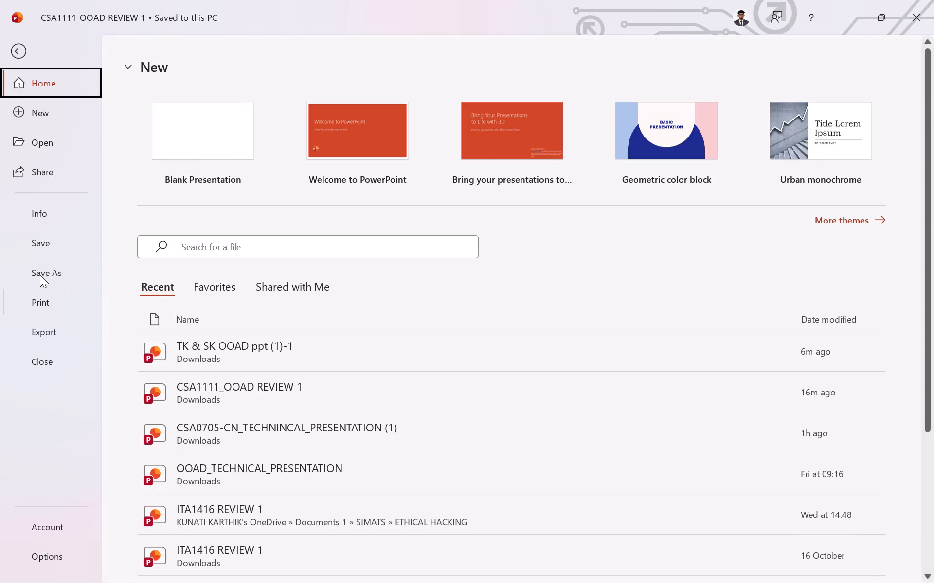
left_click(40, 275)
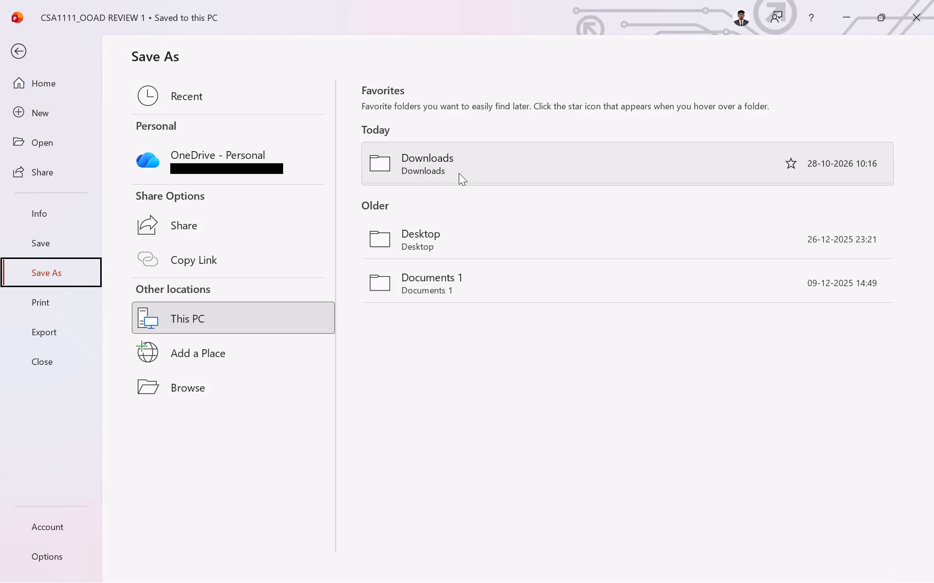
left_click(459, 173)
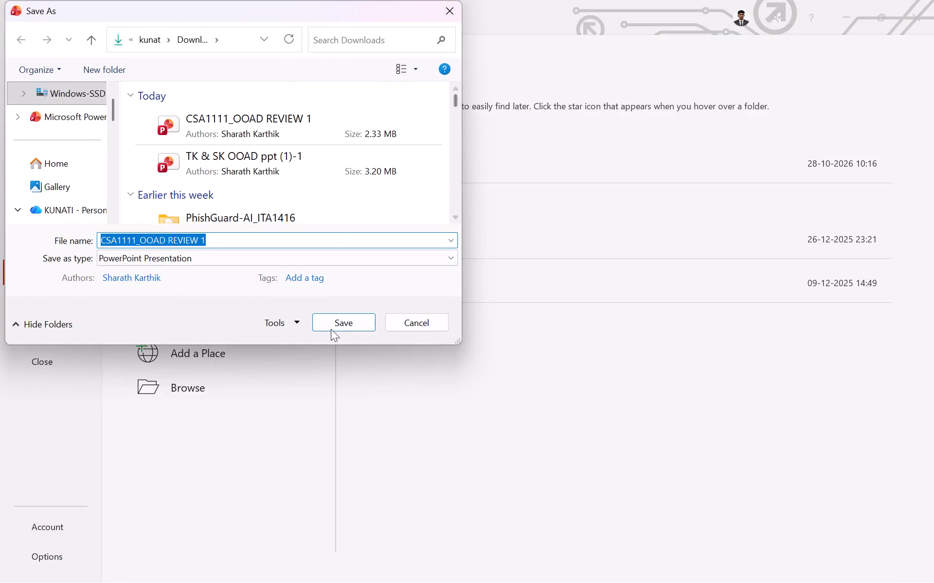
left_click(343, 325)
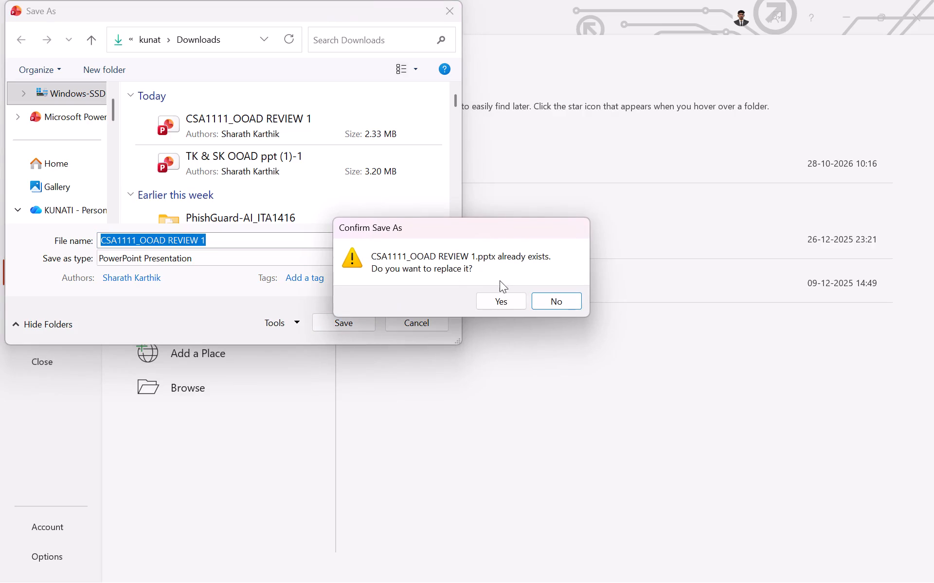
left_click(496, 296)
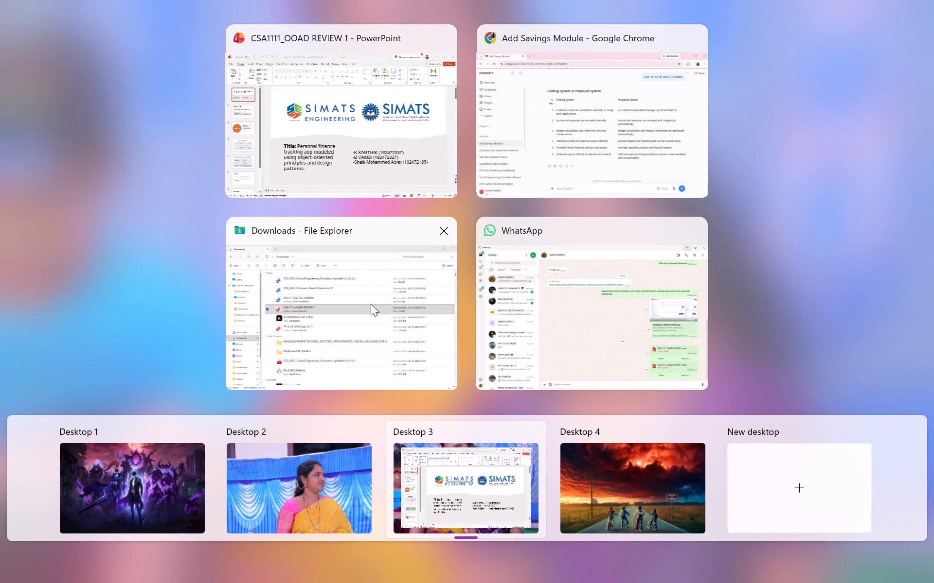
Switch to the Downloads folder in File Explorer and open the presentation TK & SK OOAD ppt (1)-1.
left_click(364, 317)
double_click(350, 338)
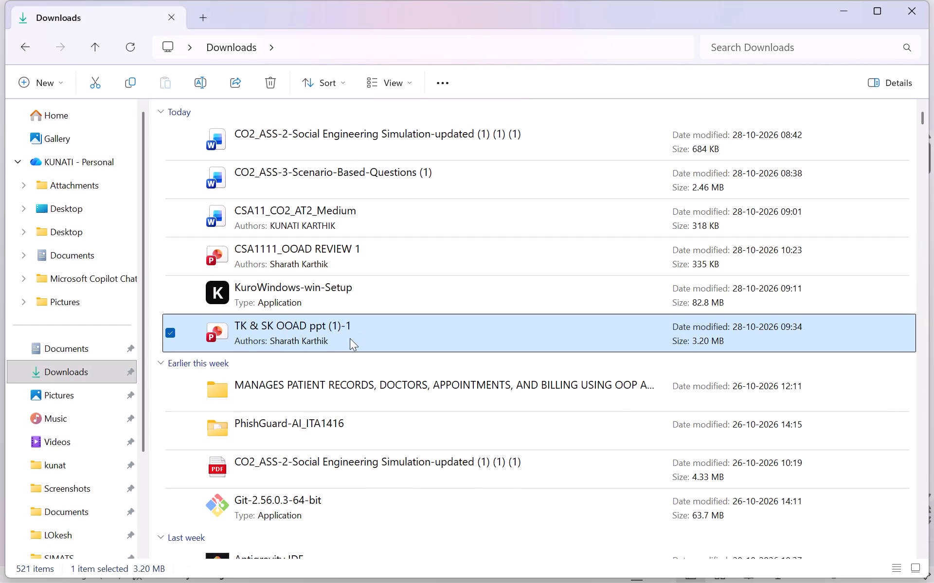
double_click(321, 342)
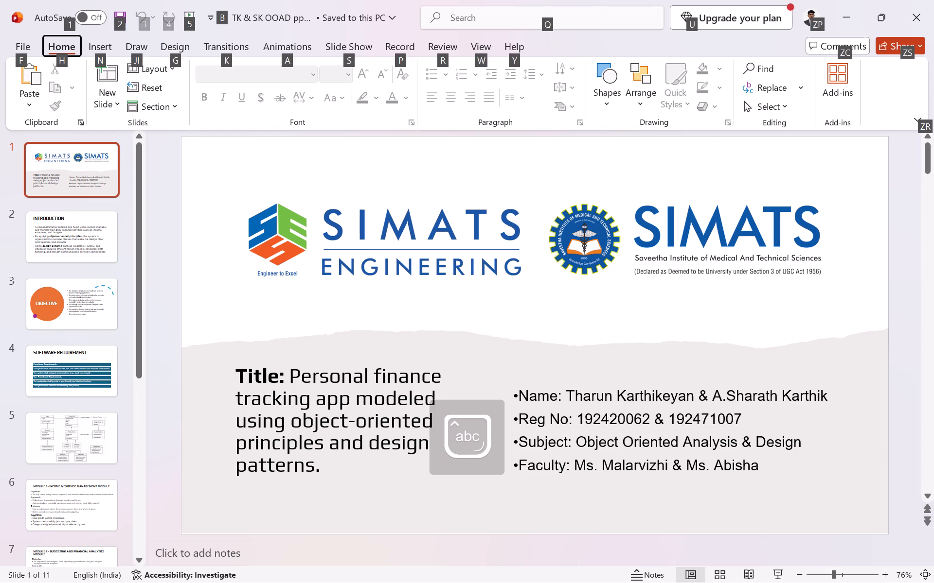
Switch between the TK & SK OOAD and CSA1111_OOAD REVIEW 1 presentations to compare their title slides.
key("alt+Tab")
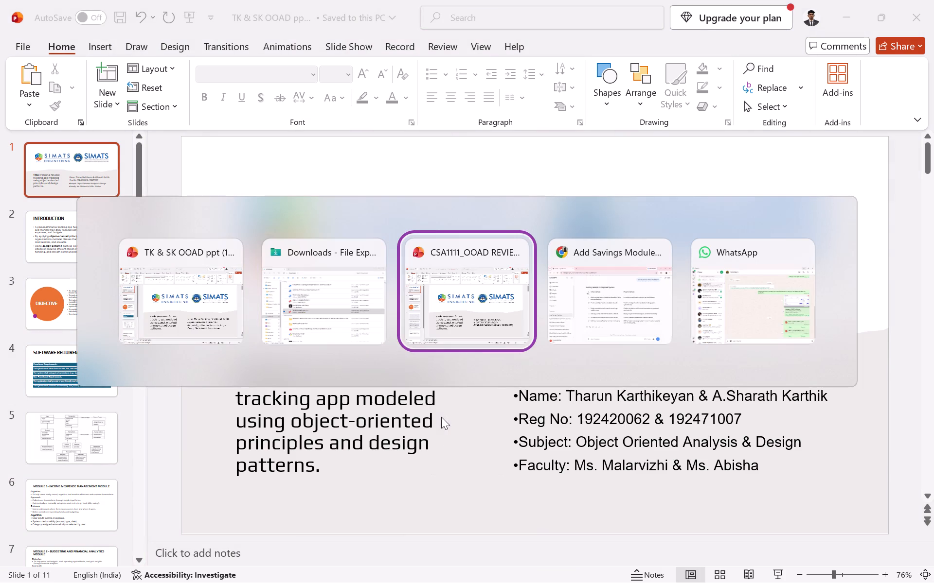
key("alt+Tab")
key("alt+Tab")
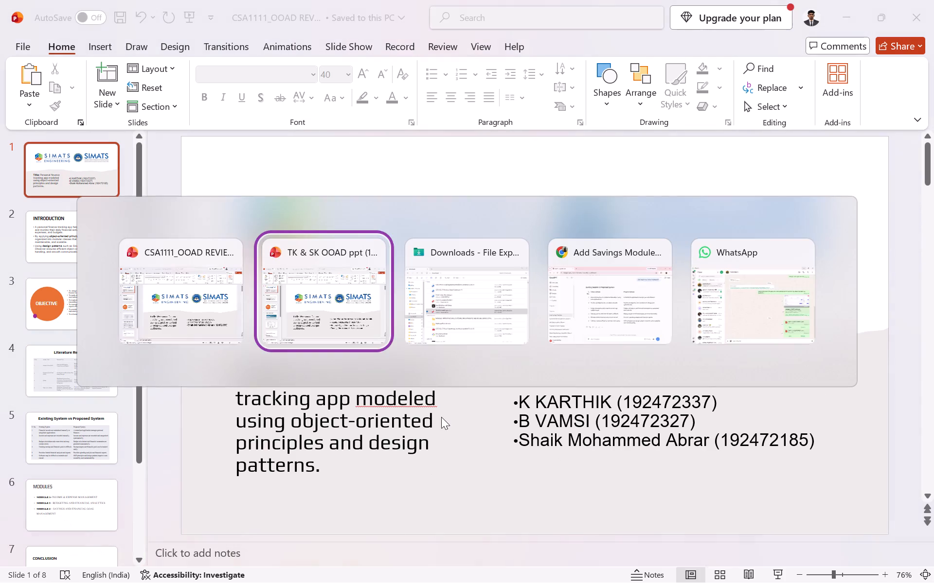
key("alt+Tab")
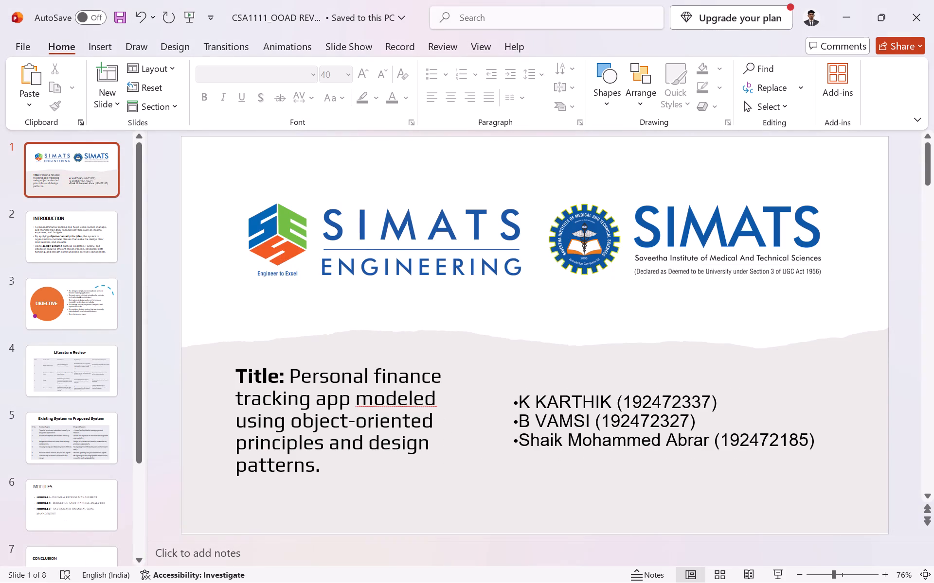
key("alt+Tab")
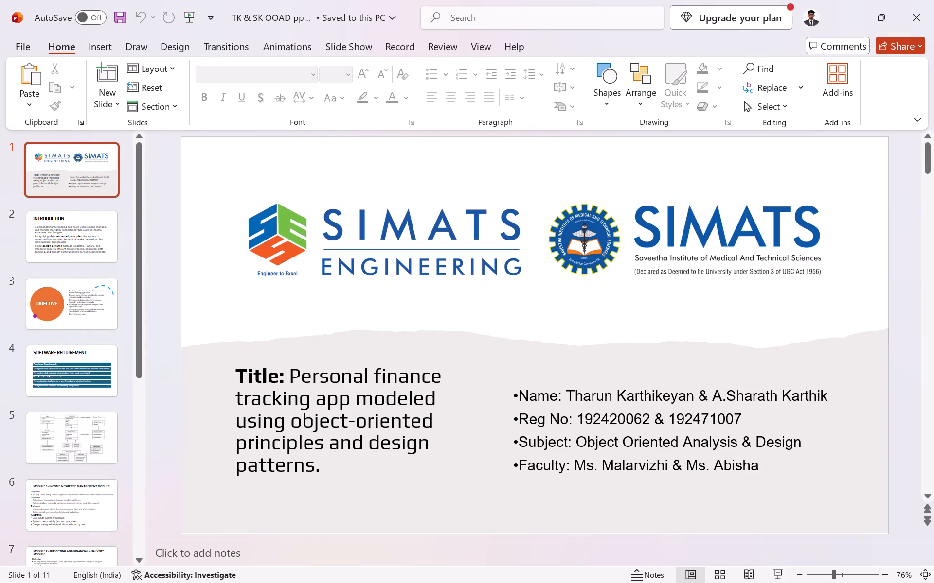
key("alt+Tab")
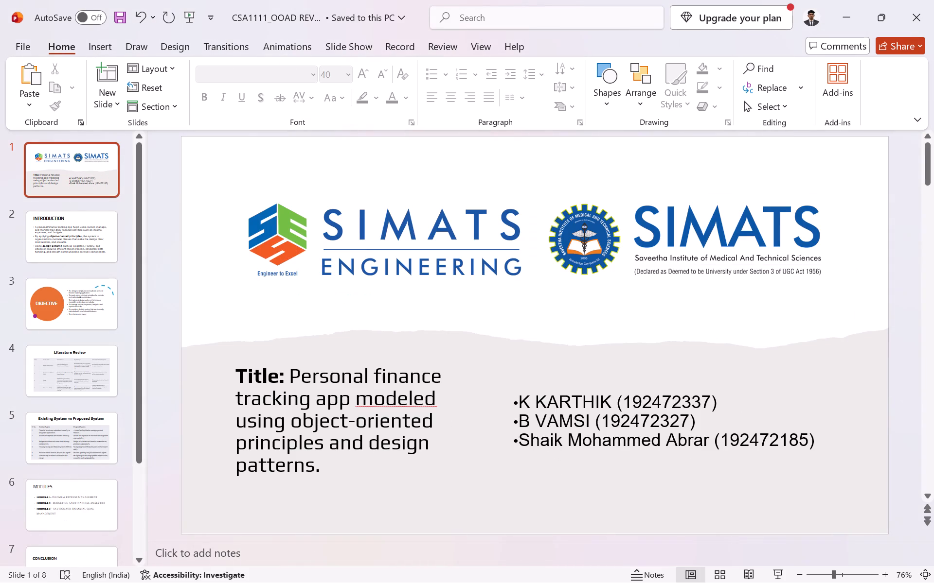
Retype the final "d" of the flagged word "modeled" in the title slide's project title, keeping the wording the same.
left_click(333, 465)
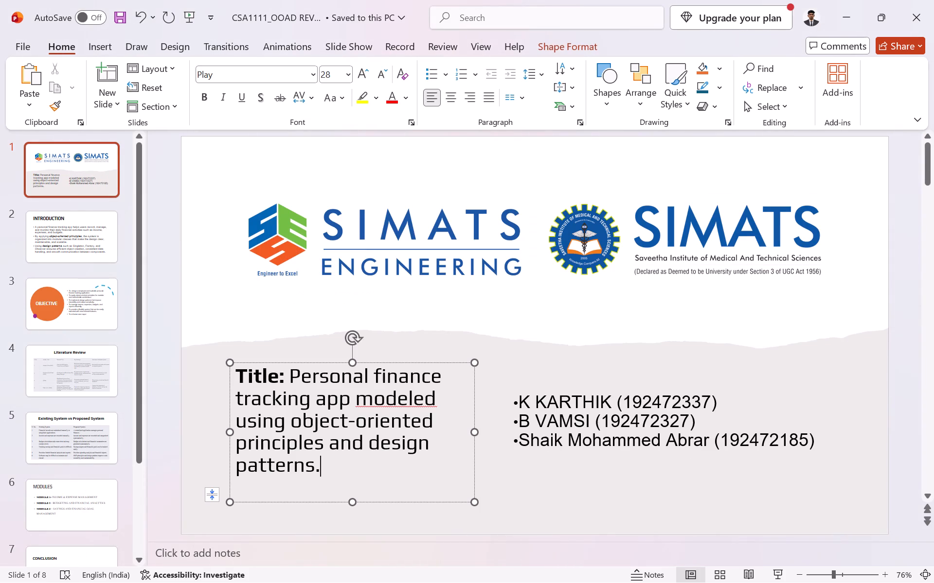
left_click(435, 403)
left_click_drag(435, 403, 373, 399)
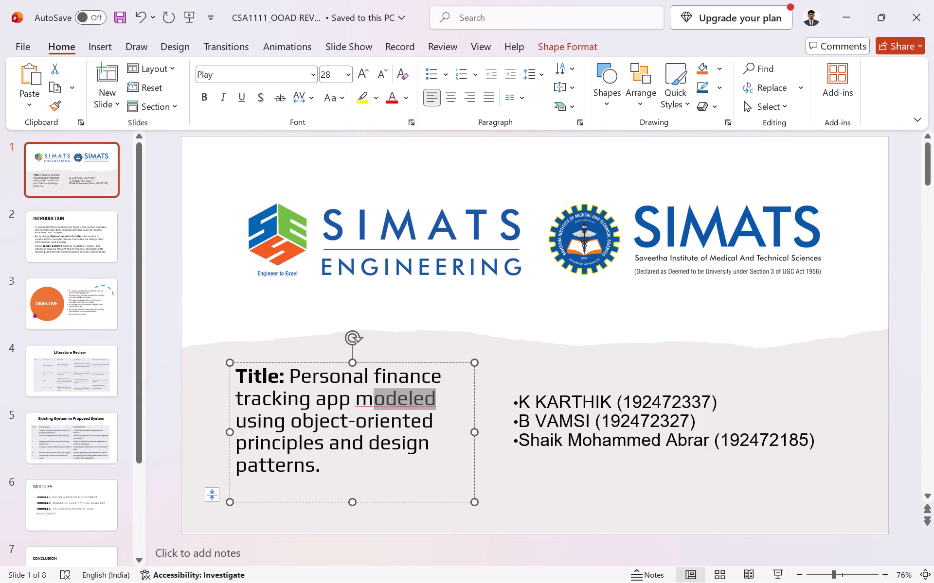
left_click_drag(373, 399, 354, 405)
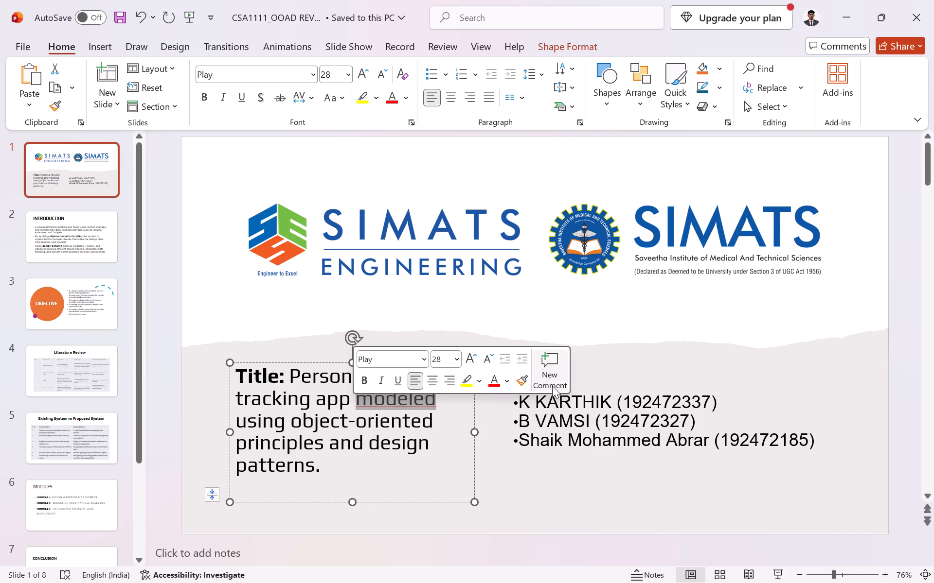
left_click(412, 412)
left_click(440, 399)
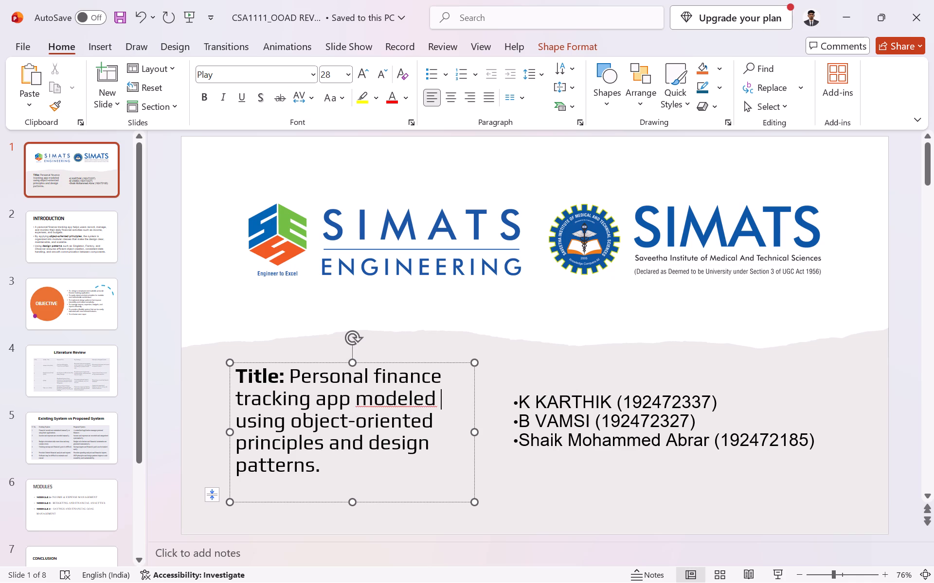
key("BackSpace")
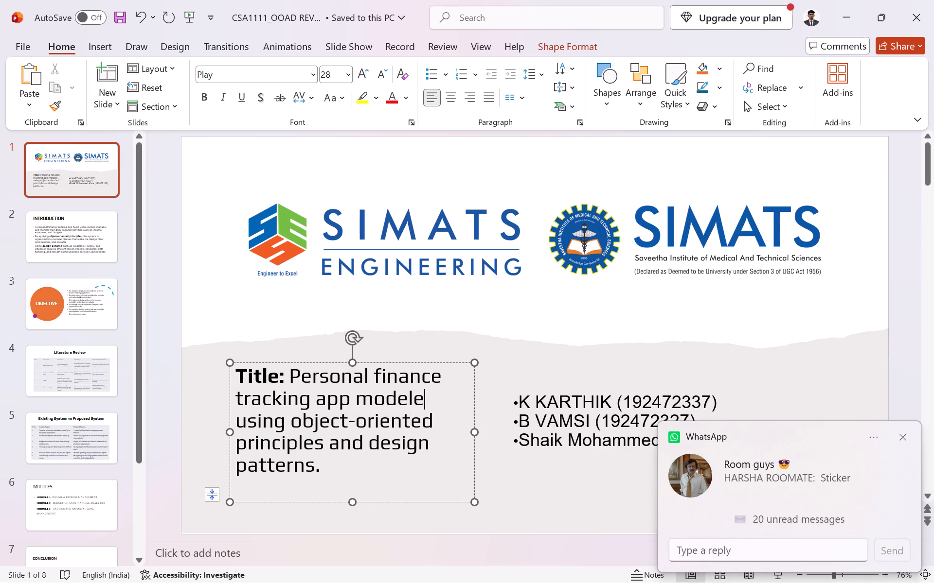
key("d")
left_click(460, 533)
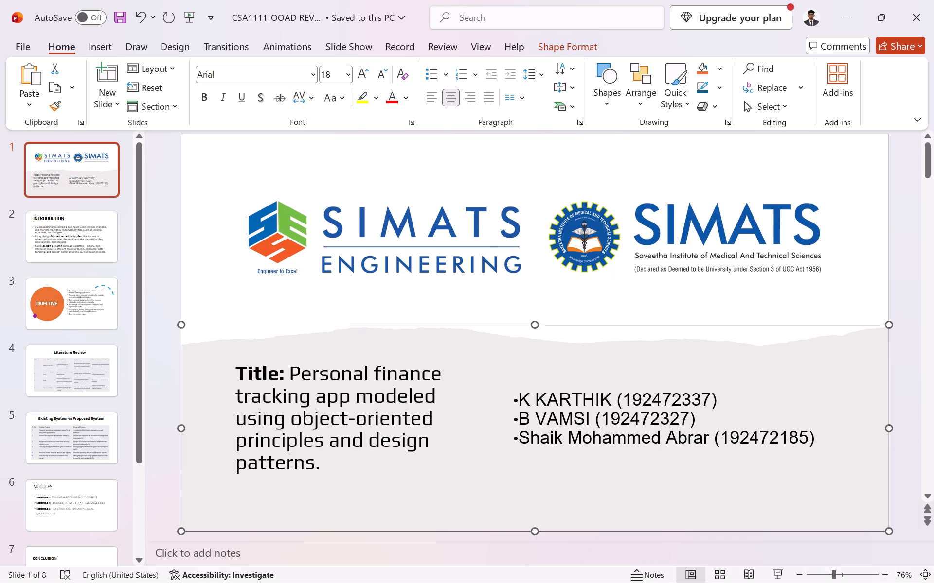
Switch to the TK & SK OOAD presentation to look over its slides, and return to CSA1111_OOAD REVIEW 1.
key("alt+Tab")
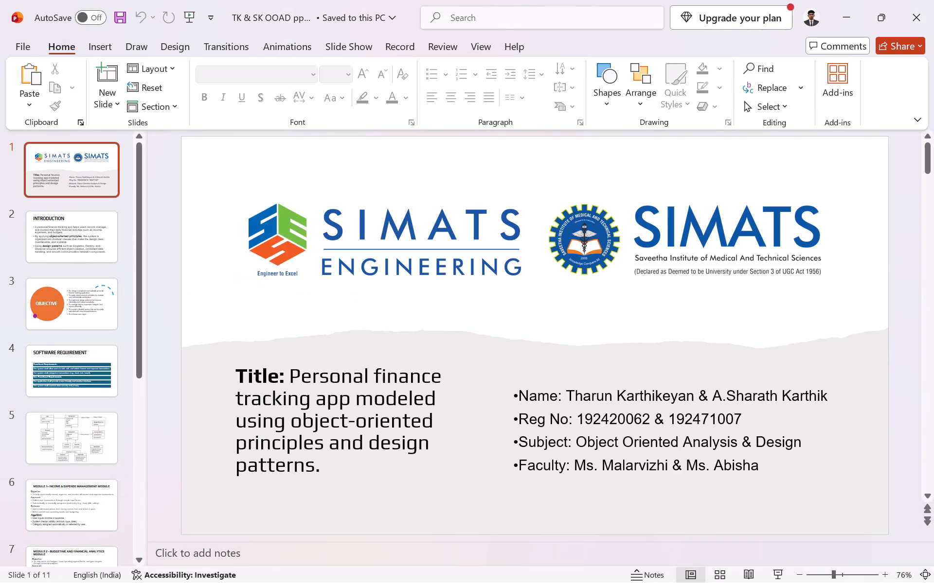
scroll(538, 486, "down", 10)
scroll(538, 486, "up", 9)
key("alt+Tab")
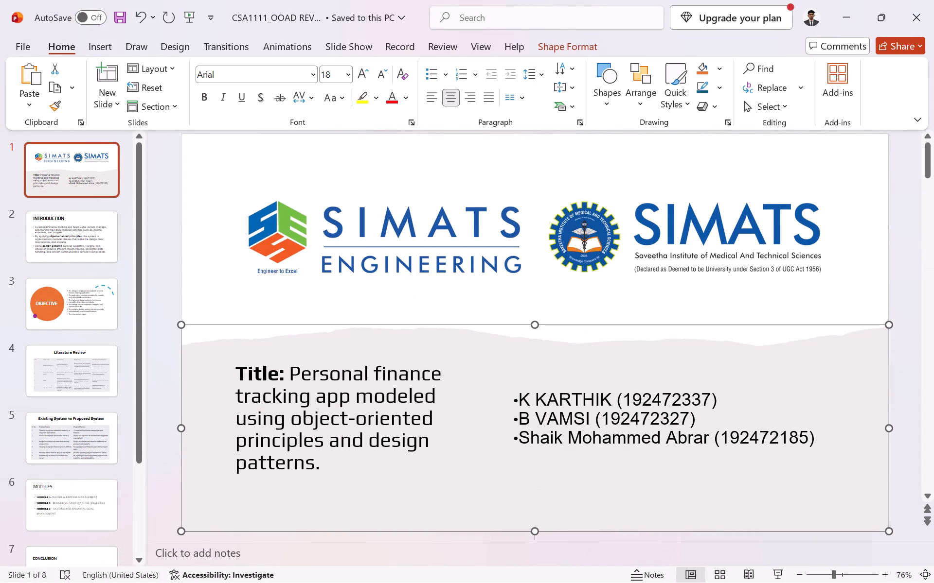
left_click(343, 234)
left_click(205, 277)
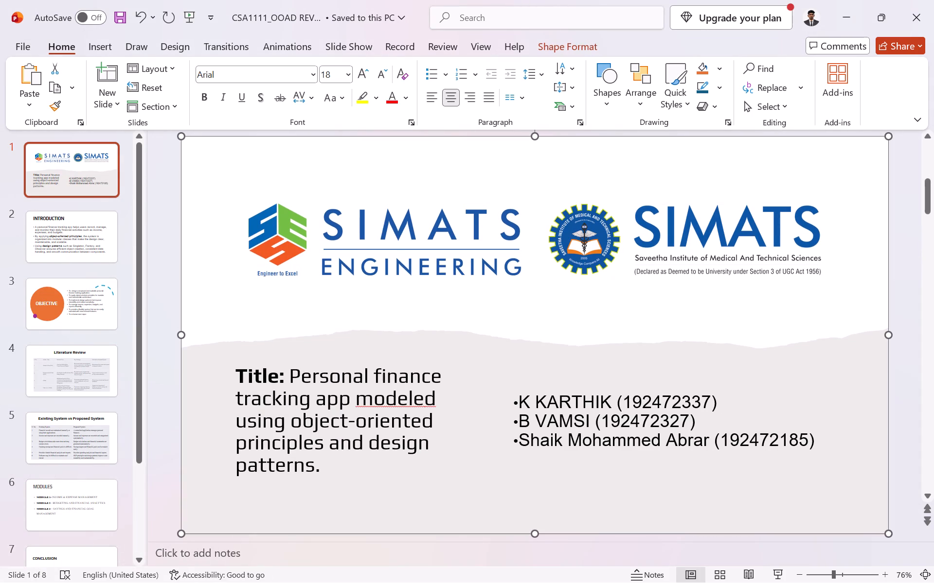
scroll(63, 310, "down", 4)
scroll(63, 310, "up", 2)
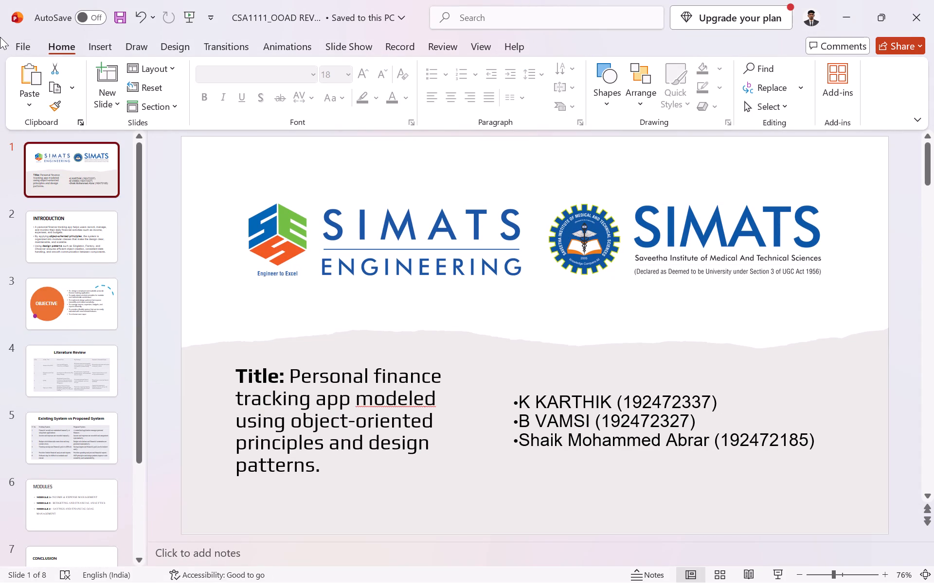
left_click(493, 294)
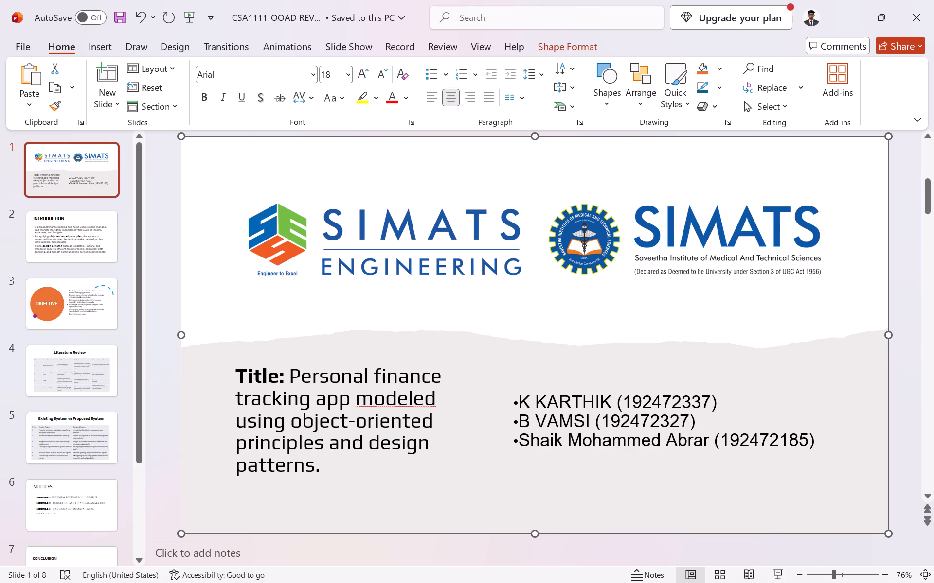
Close the CSA1111_OOAD REVIEW 1 presentation, saving its changes in the Downloads folder.
left_click(933, 1)
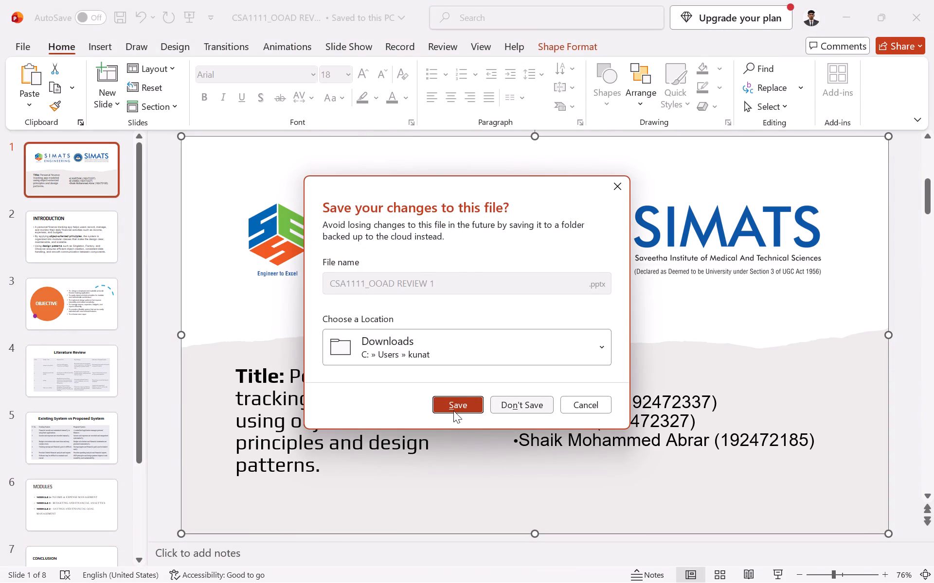
left_click(481, 469)
left_click(463, 397)
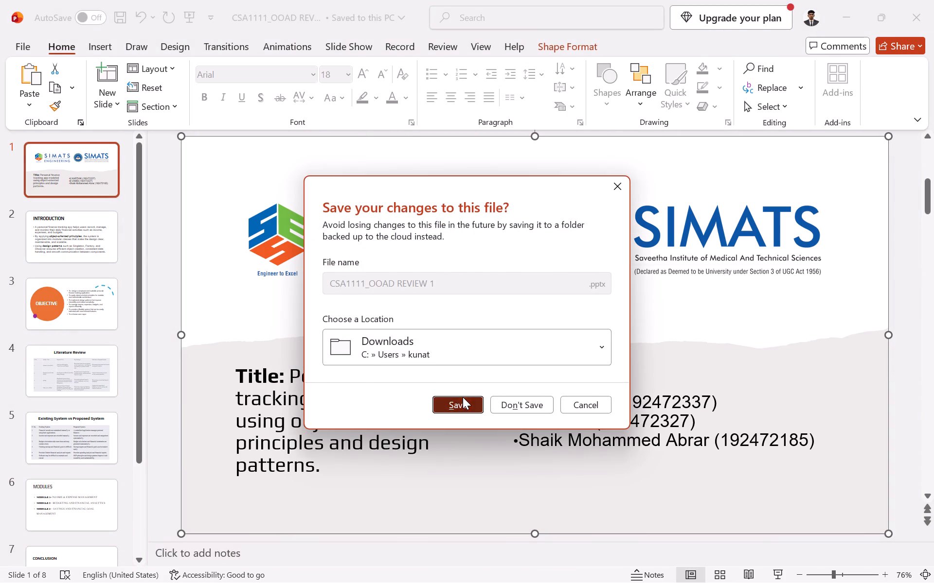
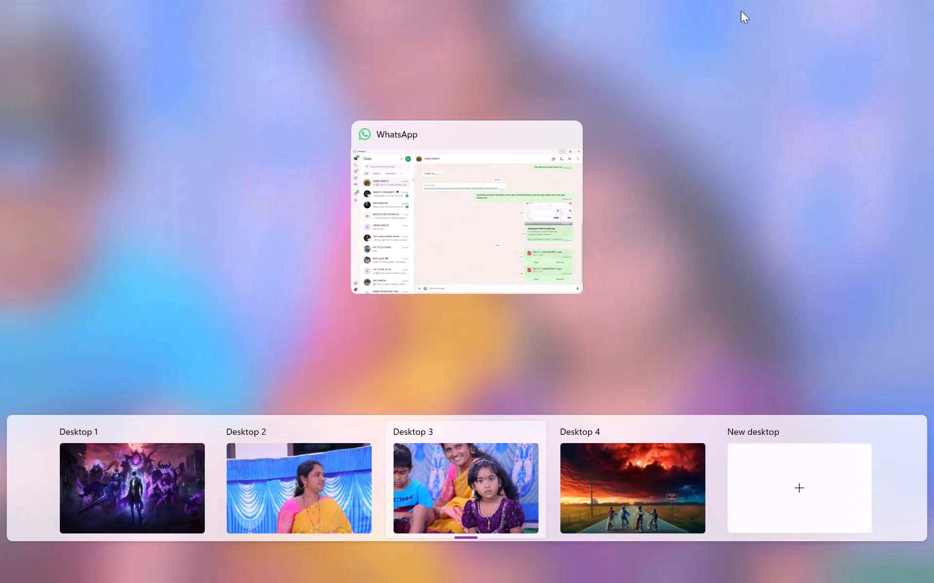
Leave the desktop overview, start PowerPoint and reopen the CSA1111_OOAD REVIEW 1 presentation from the recent files.
left_click(841, 154)
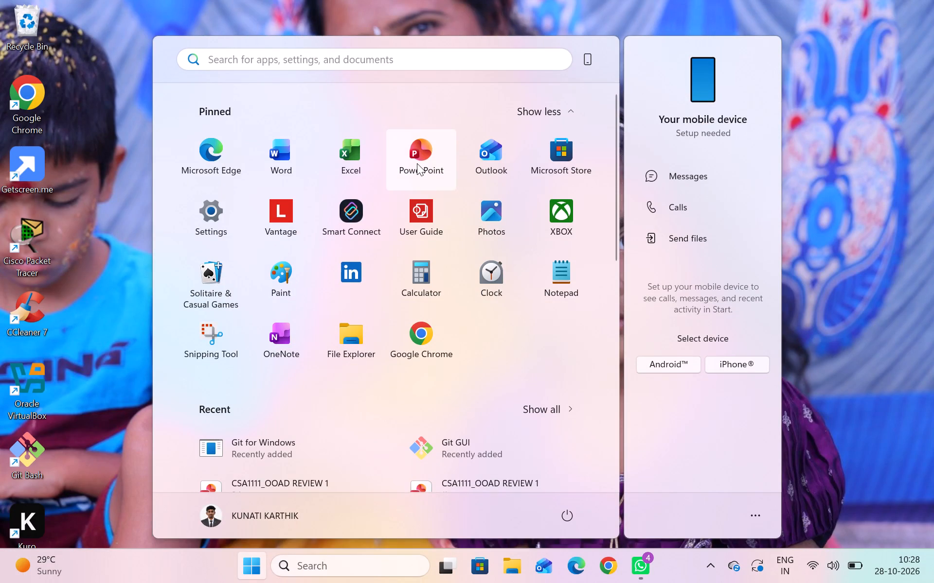
double_click(417, 163)
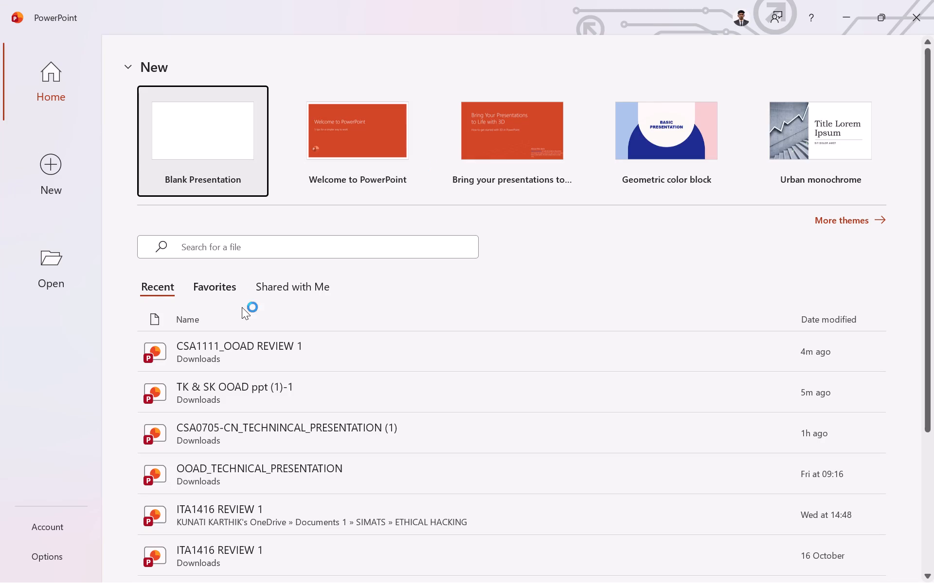
double_click(267, 346)
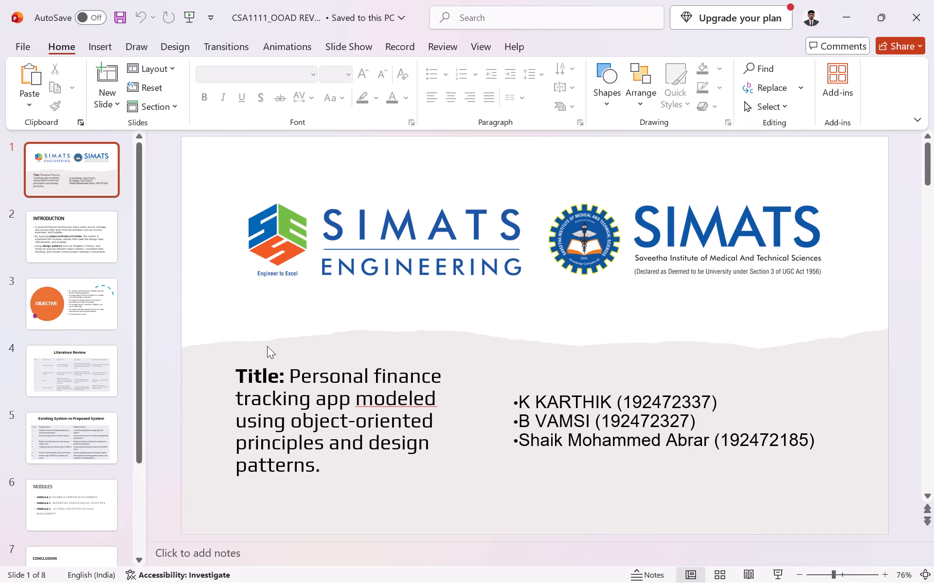
Review the slides in order from the title slide through to the Existing System vs Proposed System slide.
key("Down")
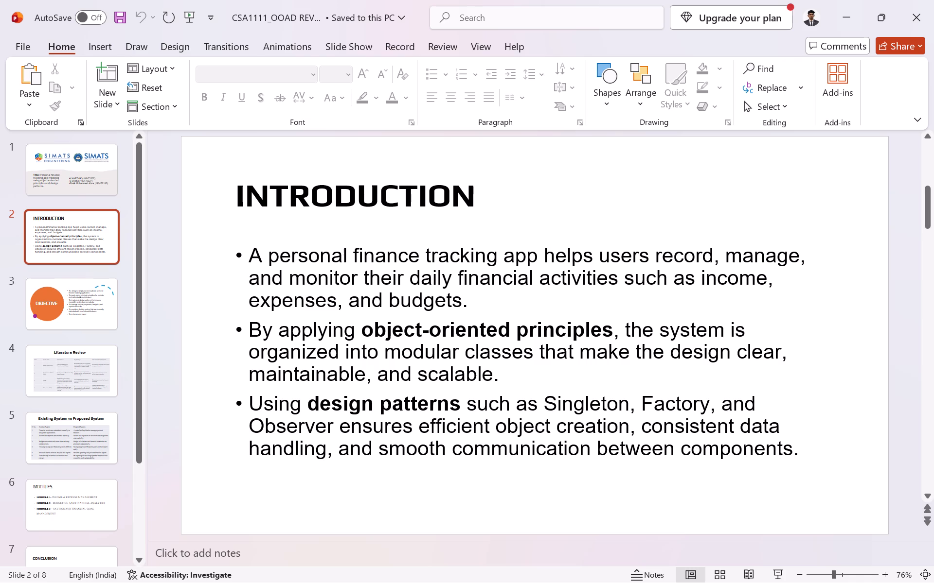
key("Down")
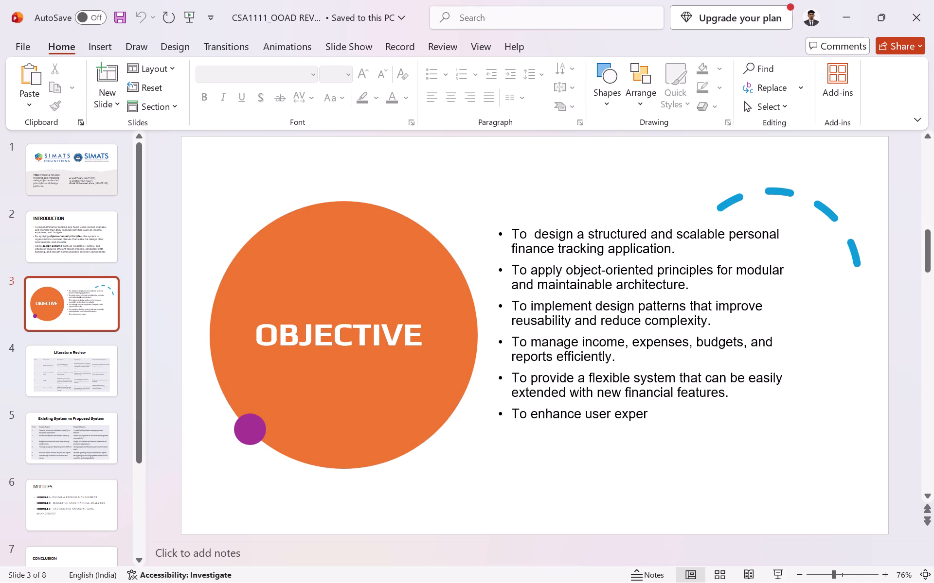
key("Down")
key("Down")
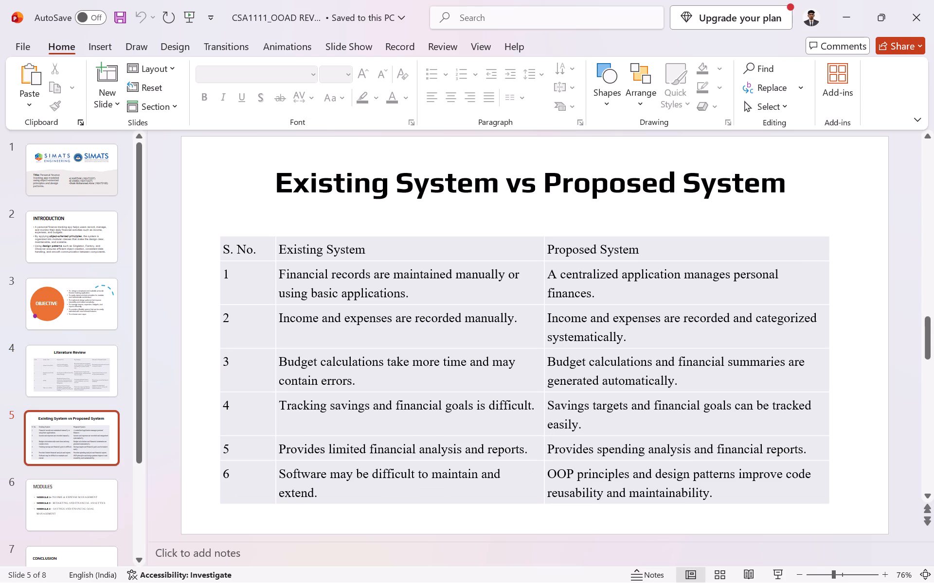
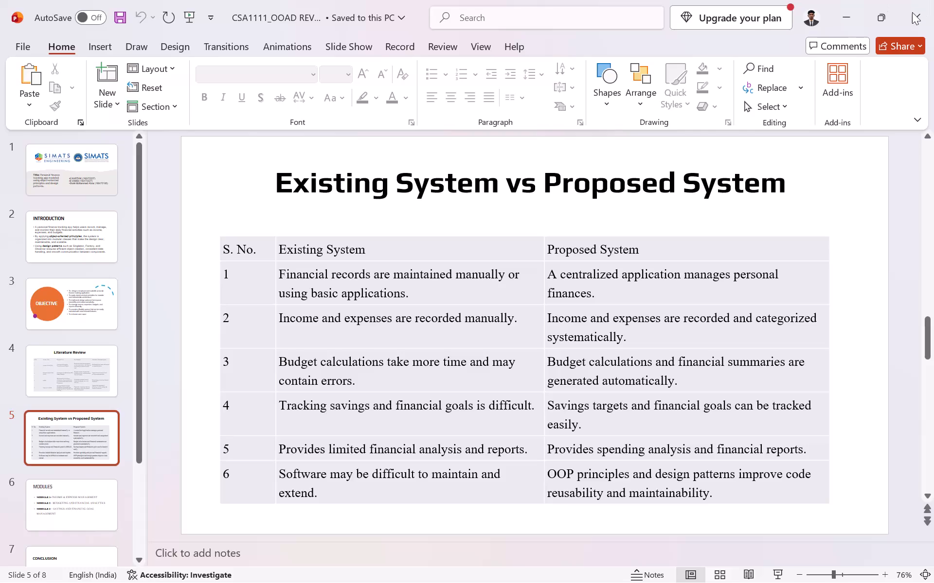
Save the CSA1111_OOAD REVIEW 1 presentation and close it.
key("ctrl+s")
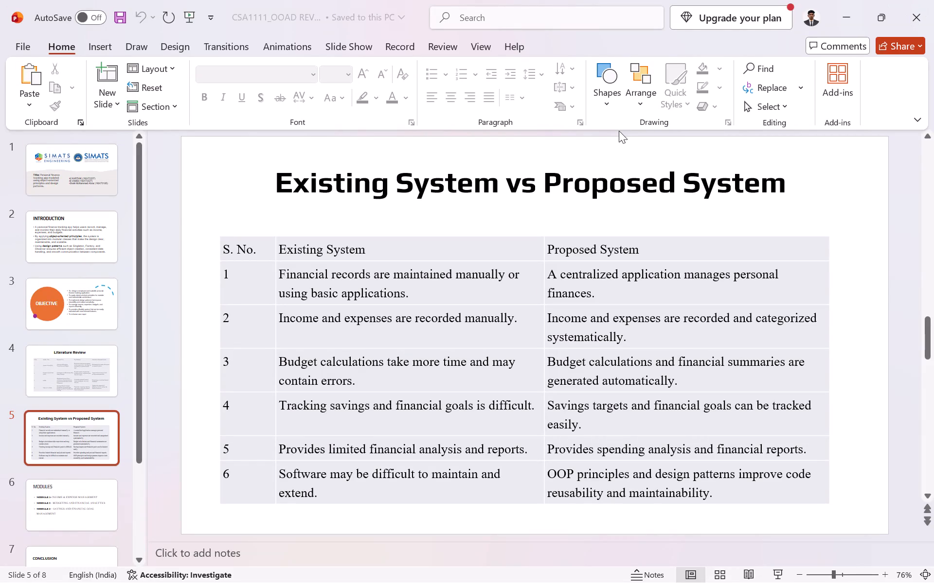
key("ctrl+s")
left_click(911, 0)
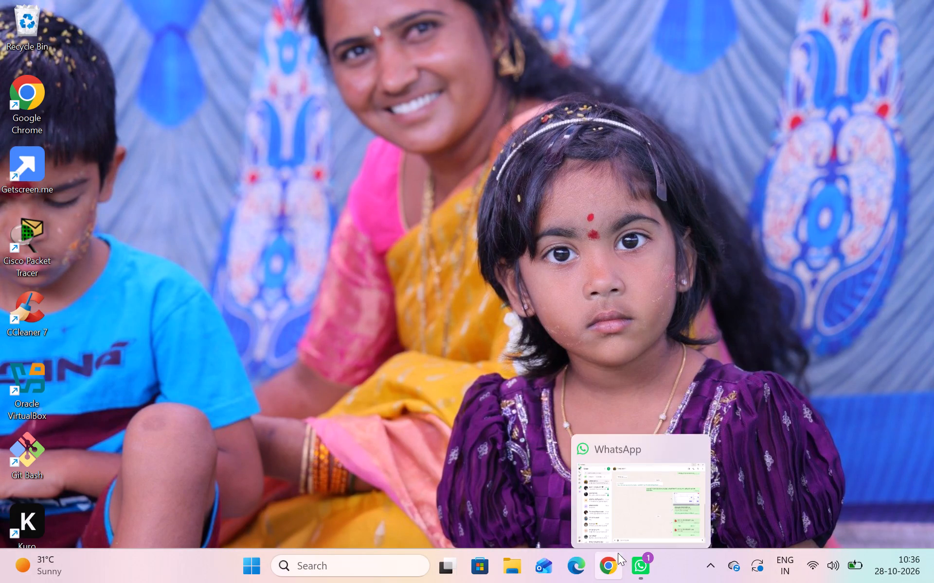
Close the WhatsApp window that is still running in the background.
left_click(693, 439)
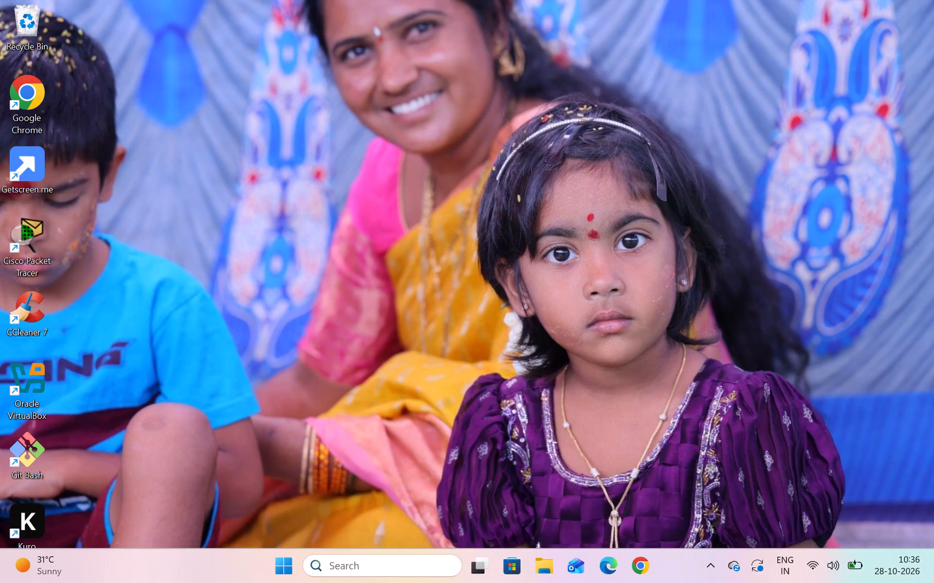
Search the computer for "what" to find the WhatsApp app for reopening.
left_click(388, 561)
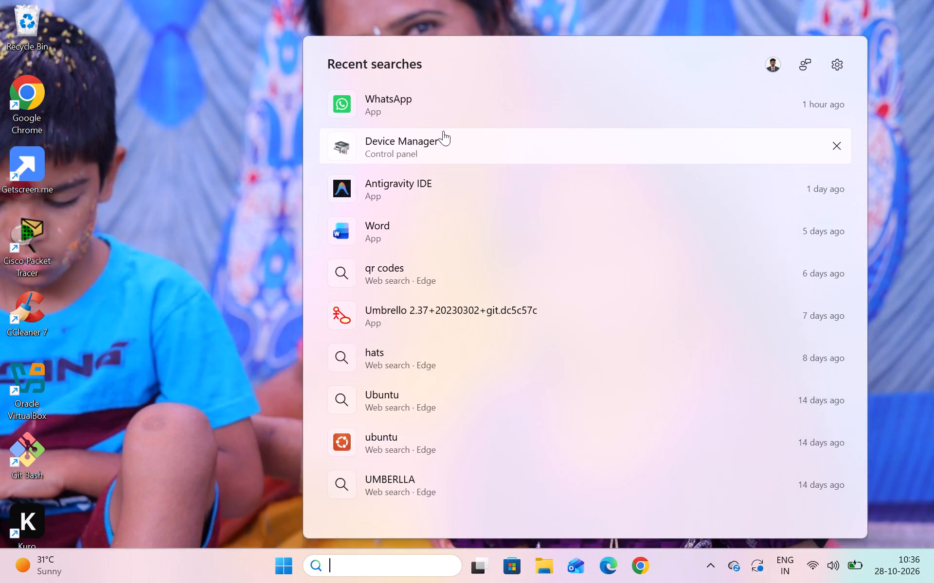
left_click(230, 115)
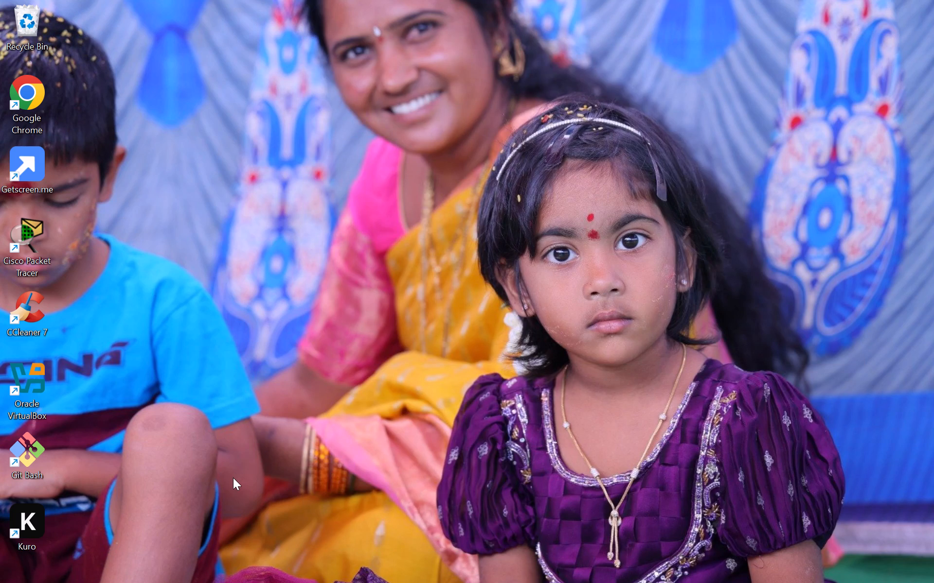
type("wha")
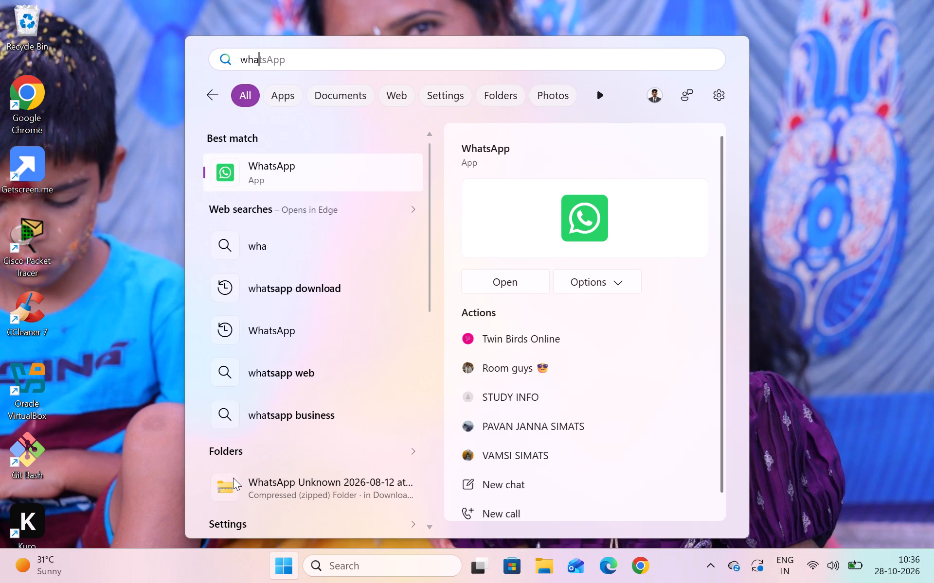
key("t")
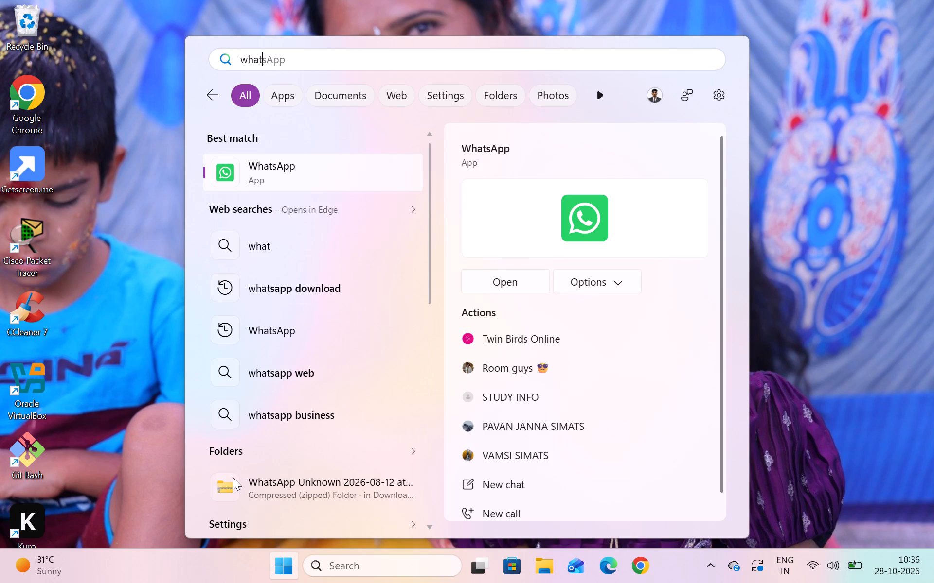
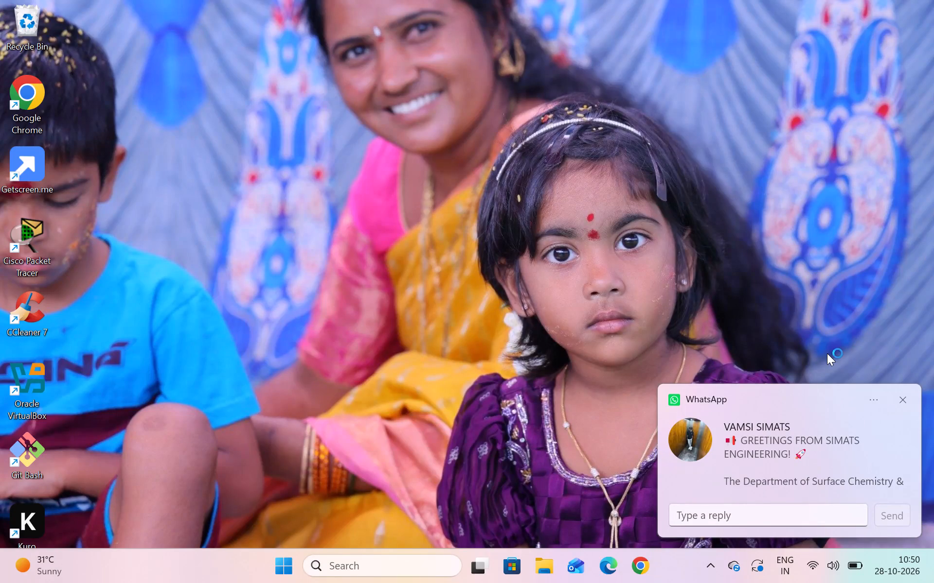
Dismiss the incoming WhatsApp message notification on the desktop.
left_click(903, 400)
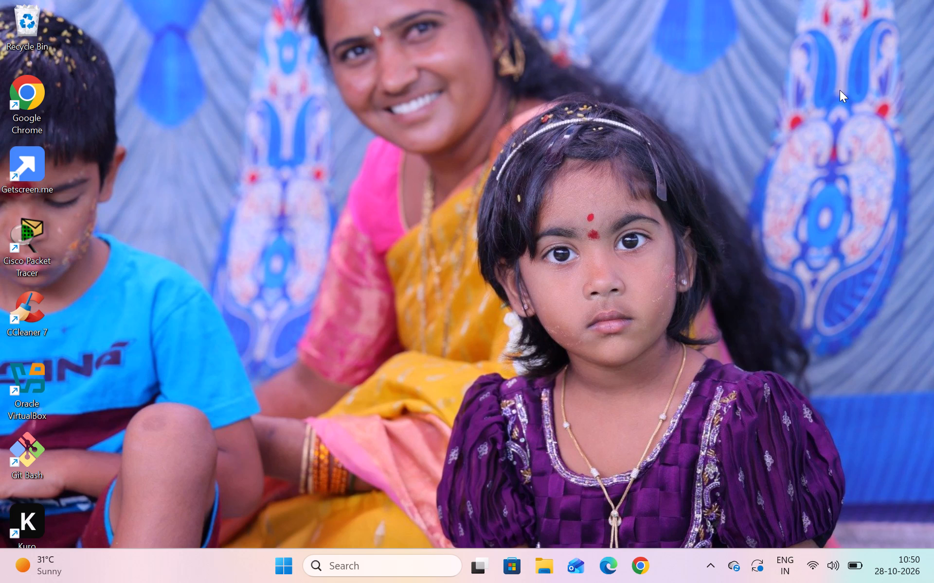
Open a File Explorer window from the desktop.
left_click(242, 487)
double_click(548, 553)
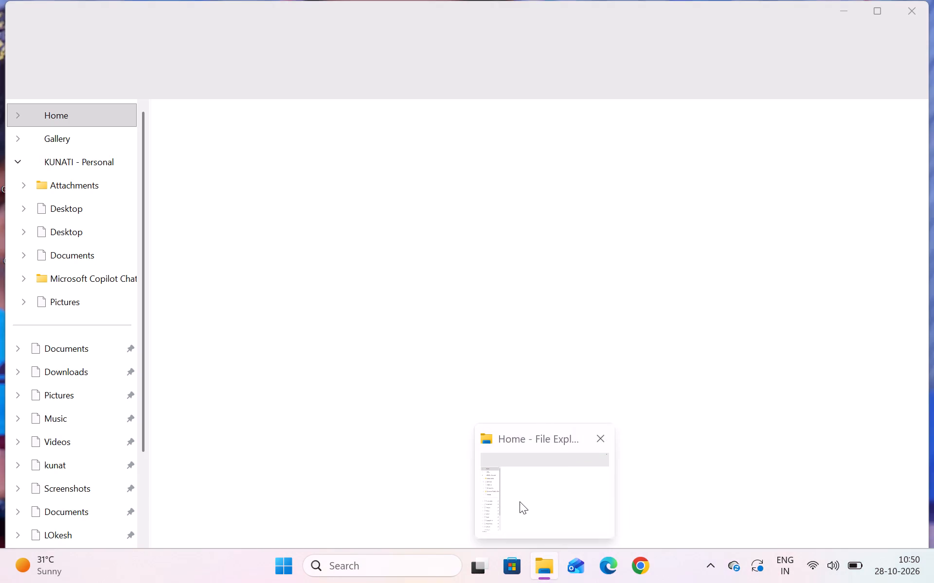
Bring the File Explorer Home window to the front and cast the screen to the WINDOWS-HTAUKNE display.
left_click(520, 501)
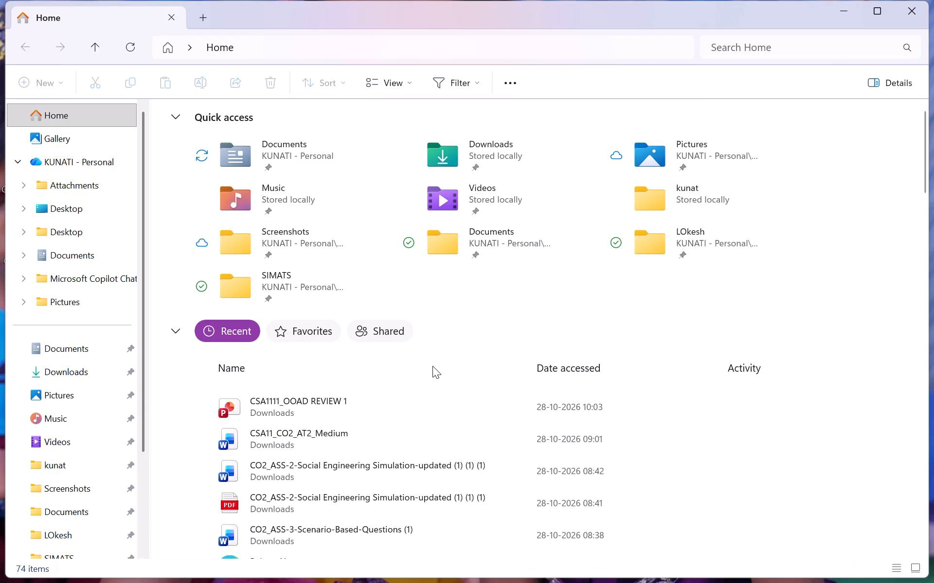
key("ctrl+k")
key("super+k")
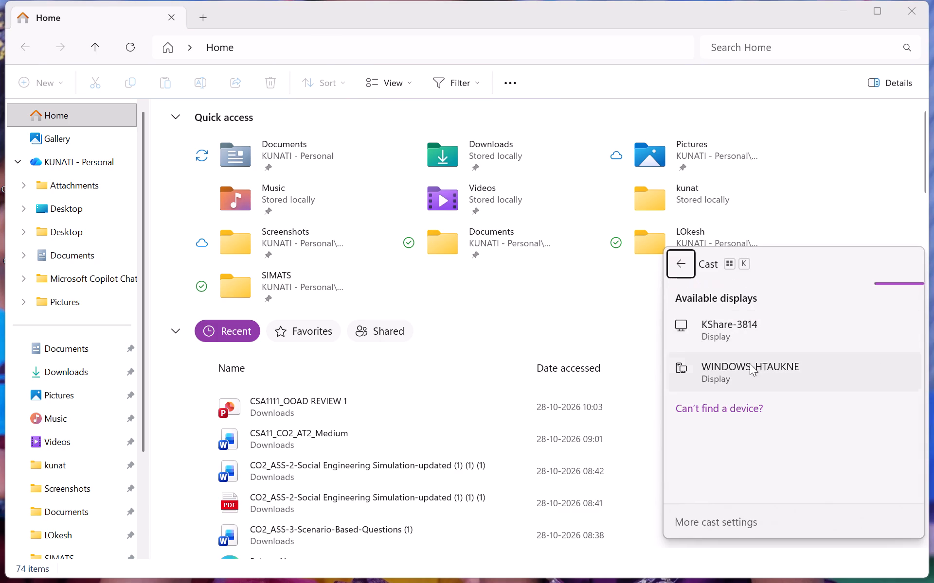
left_click(750, 364)
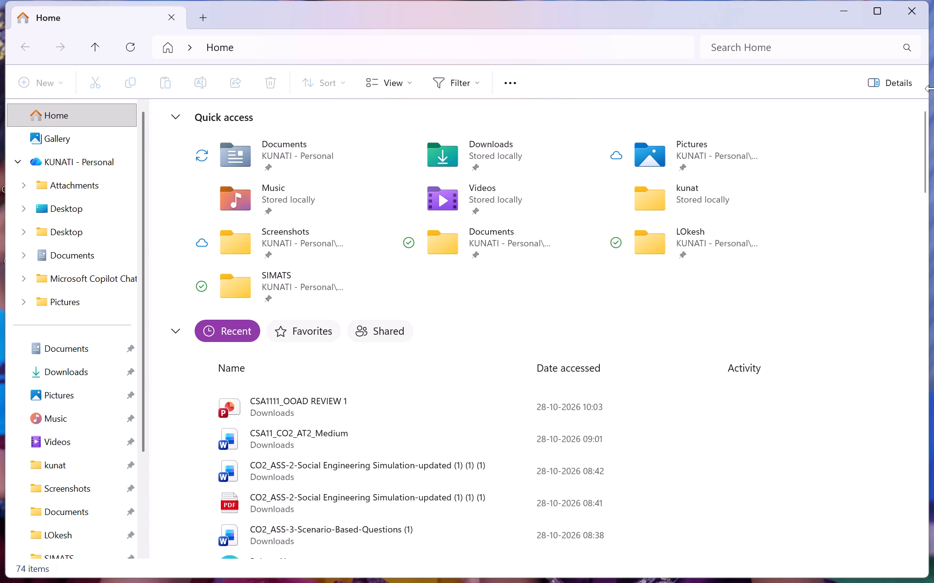
Close the File Explorer window and refresh the desktop several times.
left_click(925, 16)
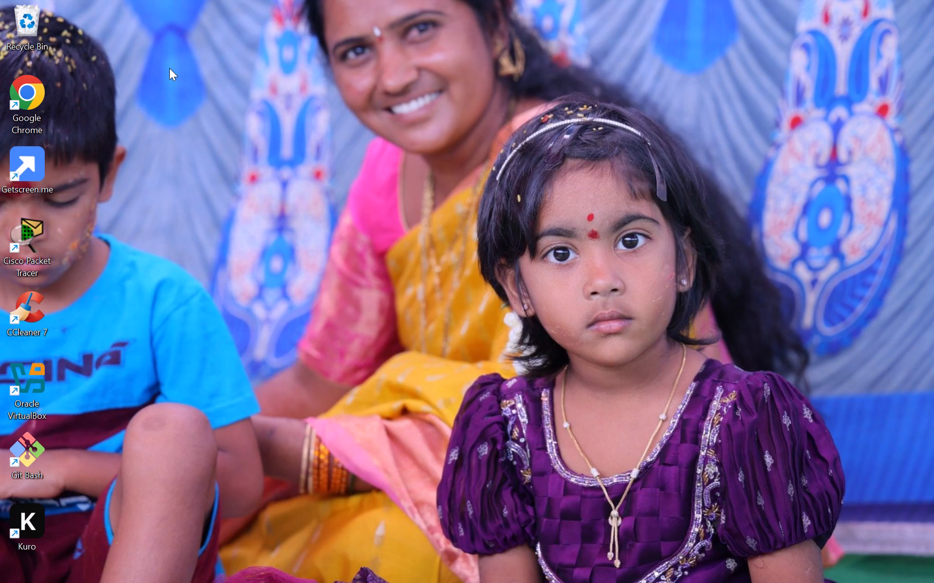
right_click(169, 68)
left_click(226, 136)
right_click(226, 136)
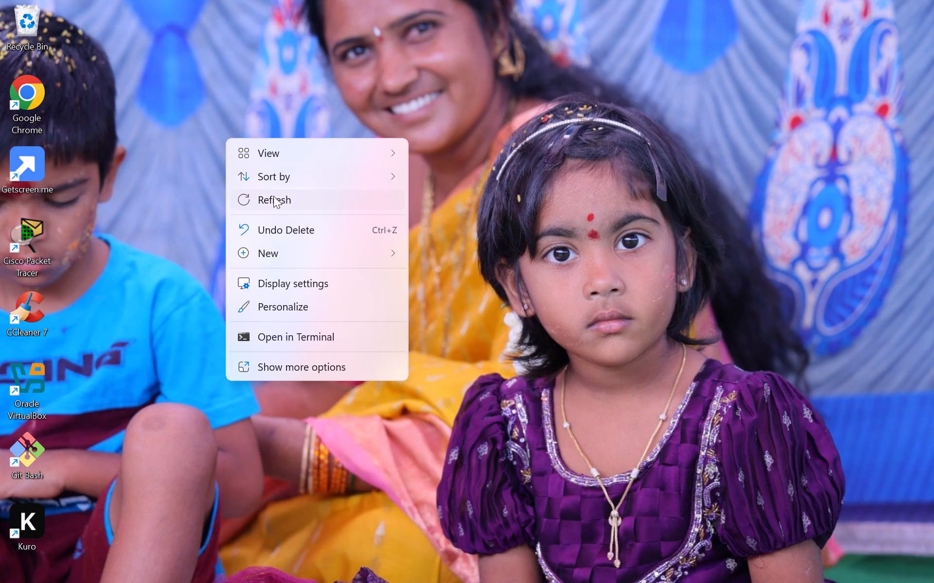
left_click(273, 198)
right_click(273, 198)
left_click(312, 257)
right_click(312, 257)
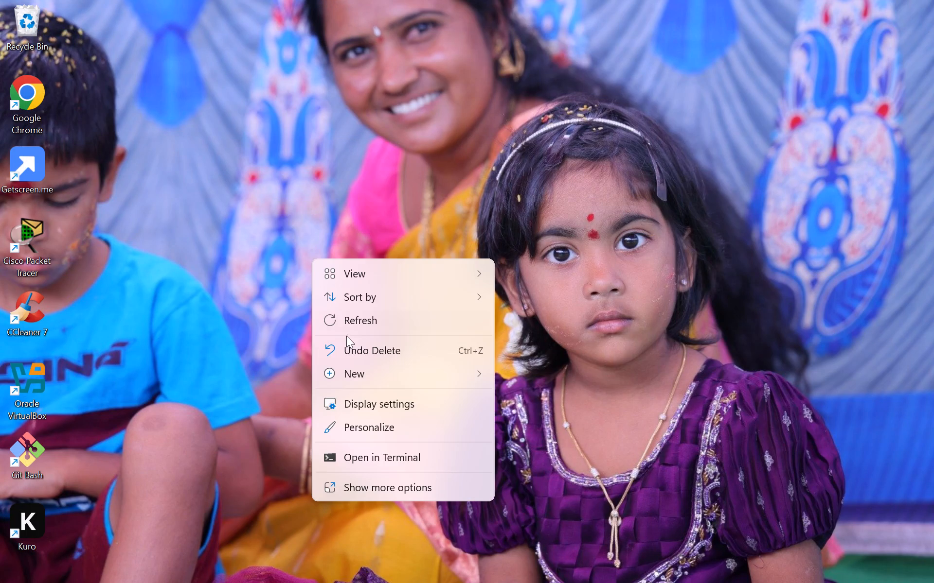
left_click(372, 323)
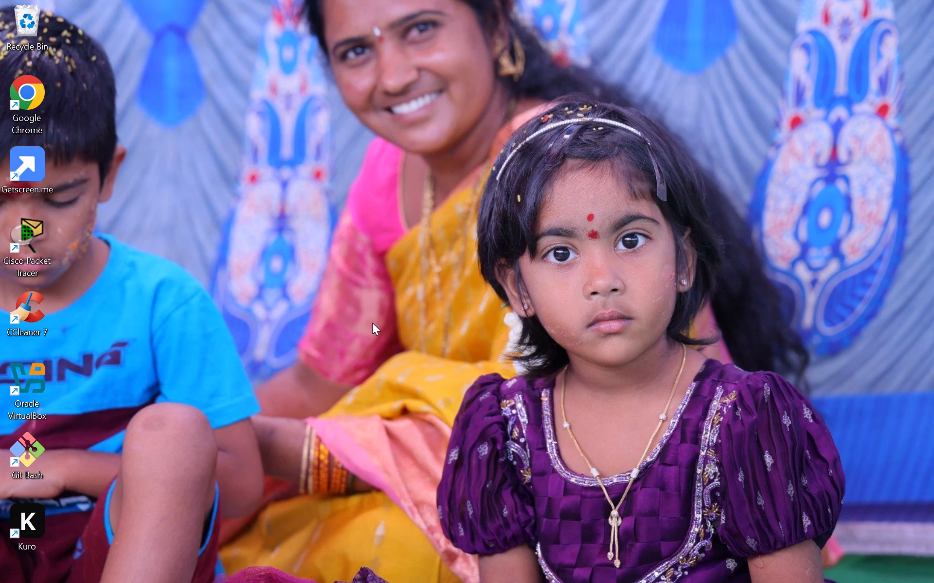
Open the system's shut down or sign out options from the desktop.
key("super+x")
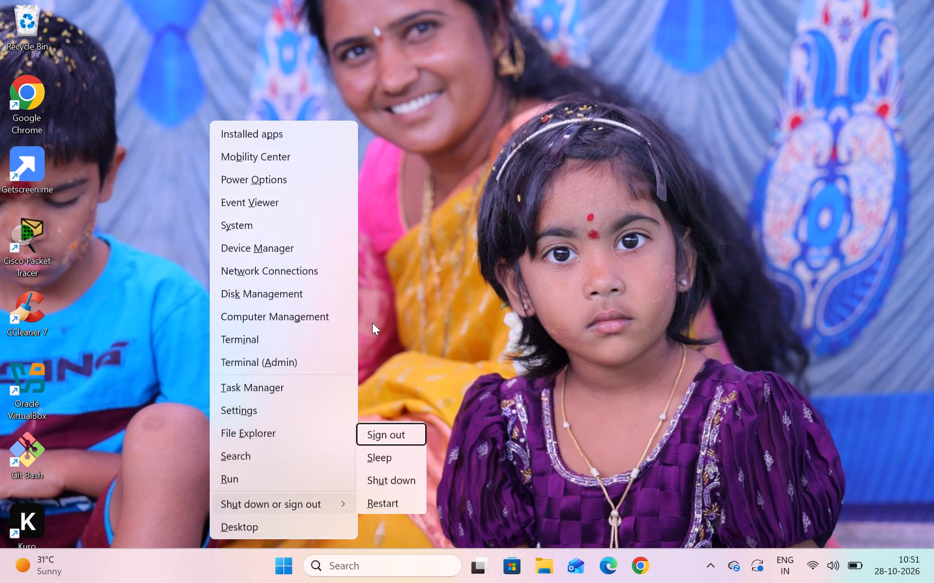